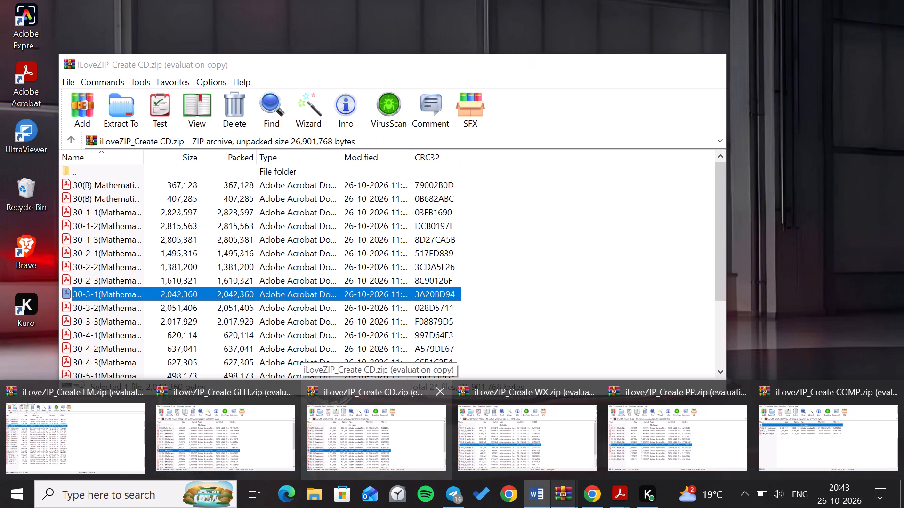
Open the 30-3-2 Mathematics Standard question paper from the iLoveZIP_Create CD.zip archive.
left_click(406, 447)
double_click(148, 303)
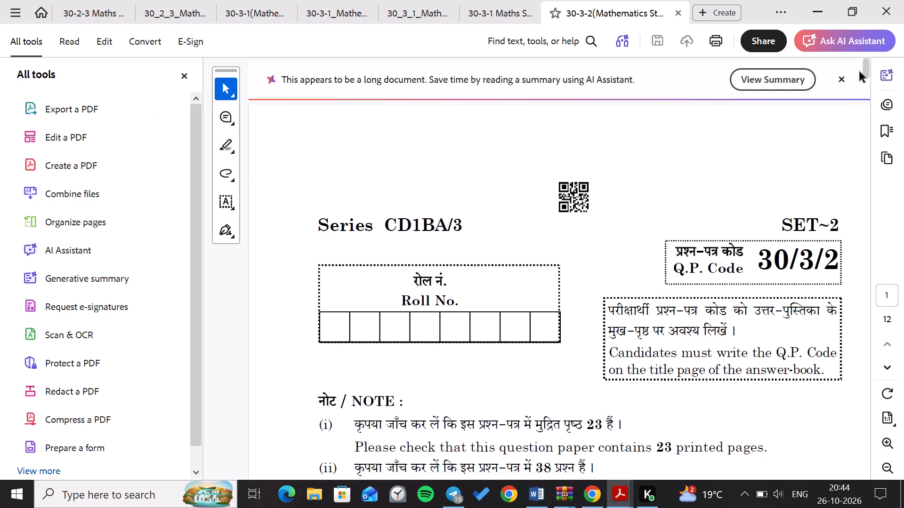
Capture a screen snip of Question 1's tangent-and-circle diagram in the 30/3/2 paper, Series CD1BA/3.
left_click_drag(868, 68, 870, 109)
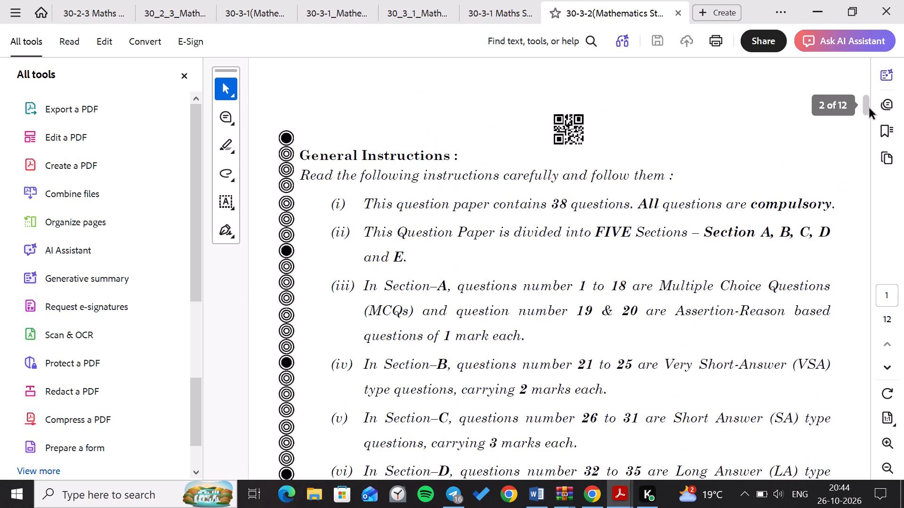
left_click_drag(870, 109, 872, 153)
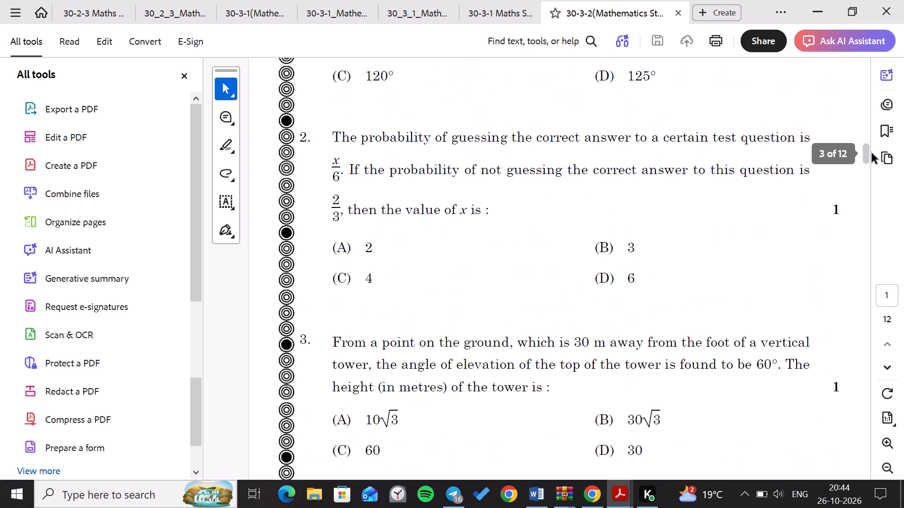
left_click_drag(872, 153, 872, 149)
scroll(554, 215, "up", 8)
scroll(554, 217, "down", 3)
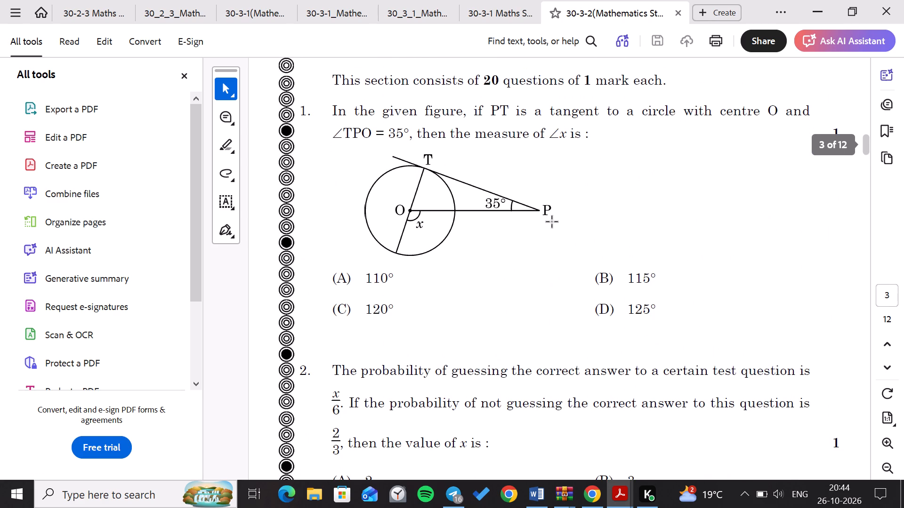
key("shift+super+s")
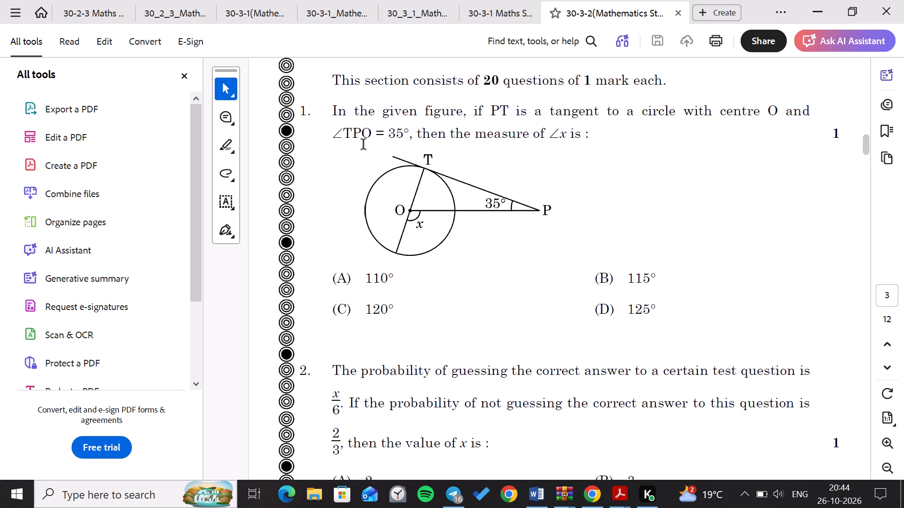
left_click_drag(359, 143, 560, 262)
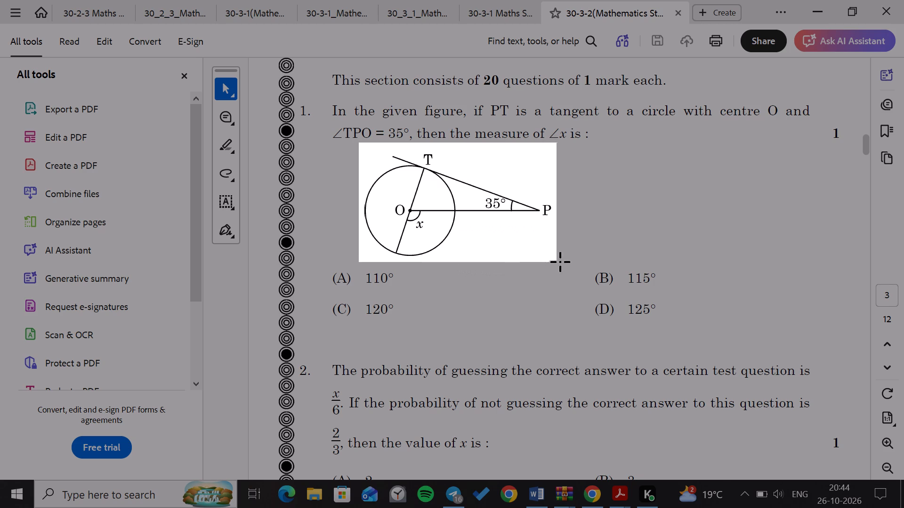
left_click_drag(560, 262, 557, 263)
In the Word document, replace the diagram placeholder text under Question 1 (30/3/2, Series CD1BA/3) with the captured diagram on its own line.
left_click(537, 507)
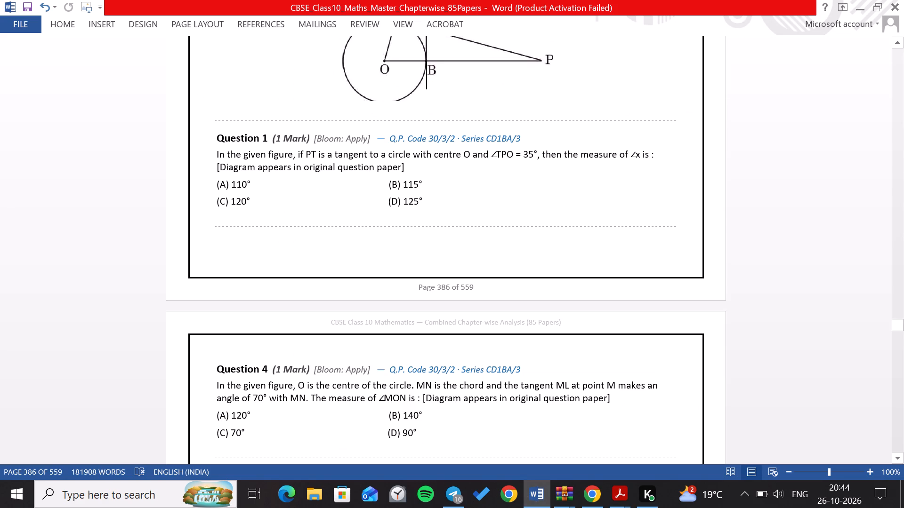
left_click_drag(216, 167, 402, 171)
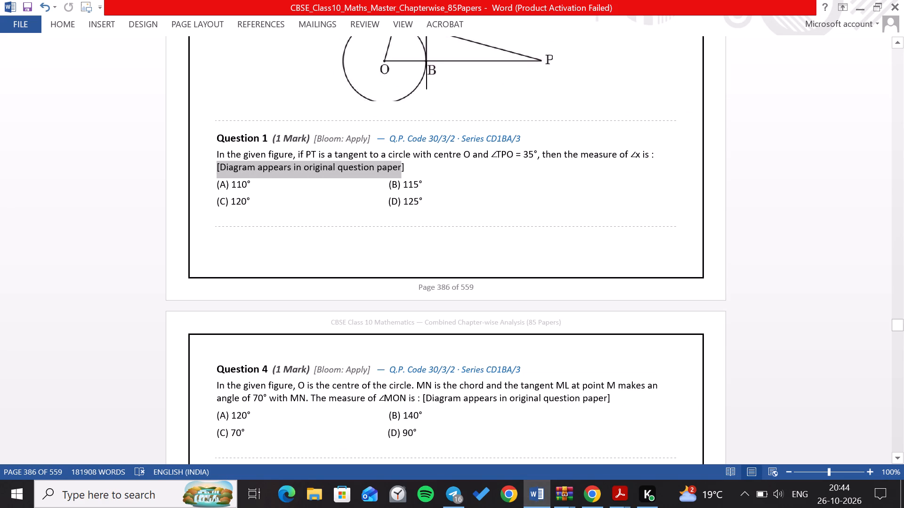
left_click_drag(402, 171, 408, 171)
key("BackSpace")
key("Return")
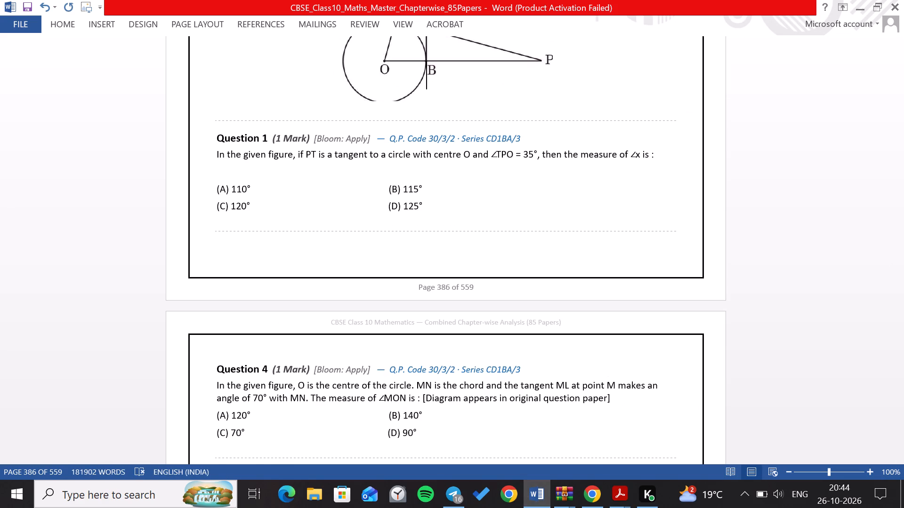
key("ctrl+v")
Shrink Question 1's pasted diagram proportionally so it fits beneath the question text on page 386, and centre it.
scroll(352, 205, "down", 4)
left_click(328, 322)
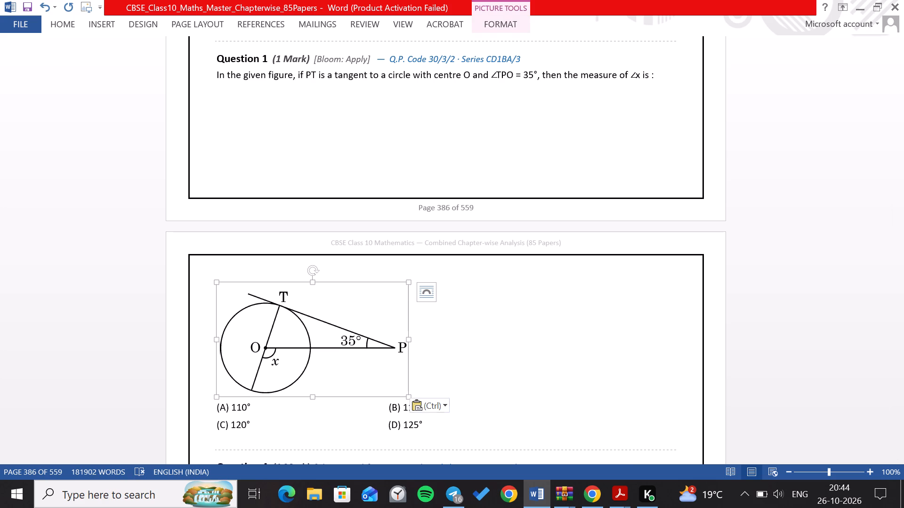
left_click_drag(408, 397, 382, 344)
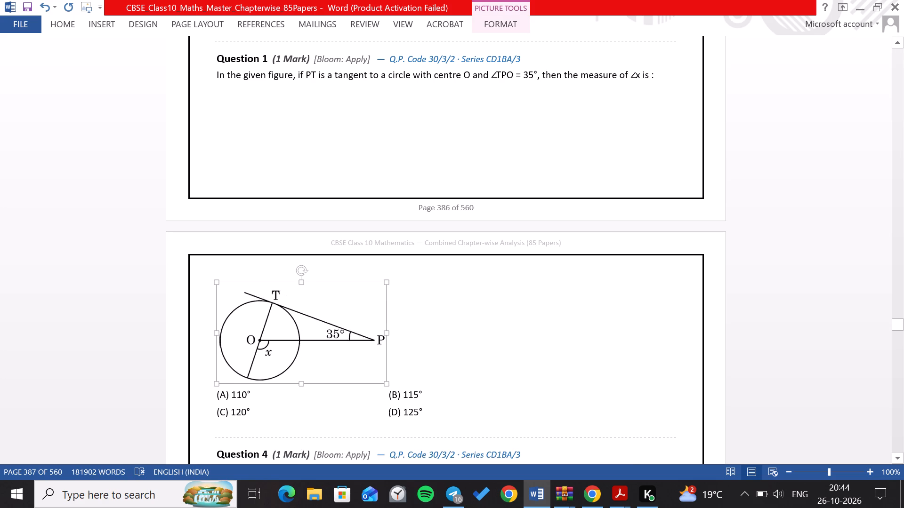
left_click_drag(382, 344, 375, 334)
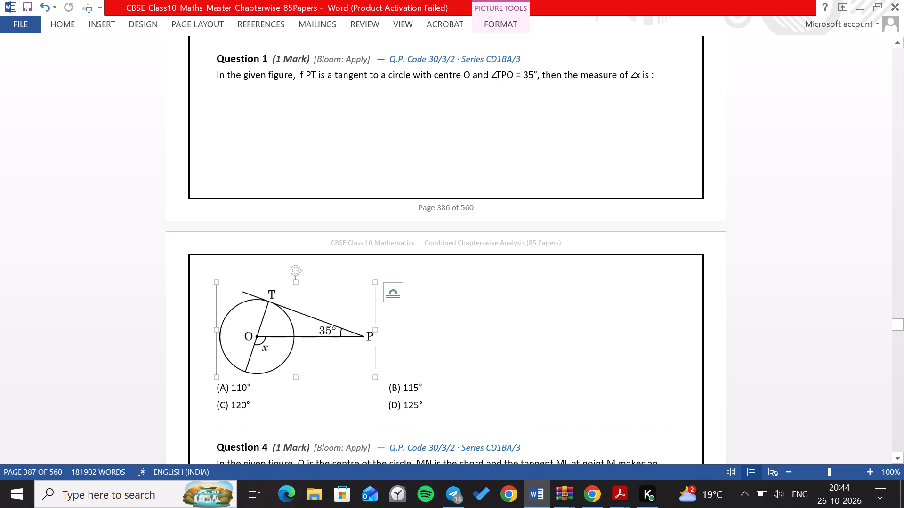
left_click(374, 377)
left_click_drag(374, 377, 370, 370)
left_click_drag(374, 377, 359, 351)
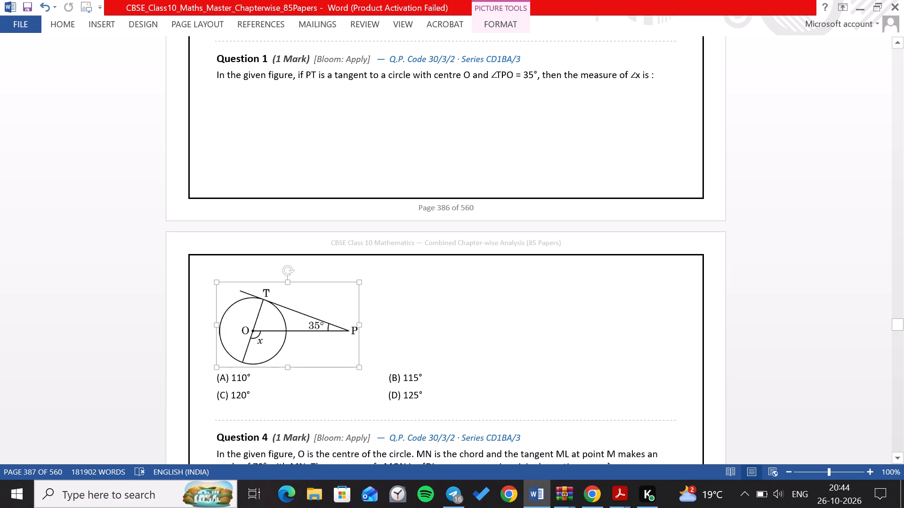
left_click_drag(358, 366, 342, 333)
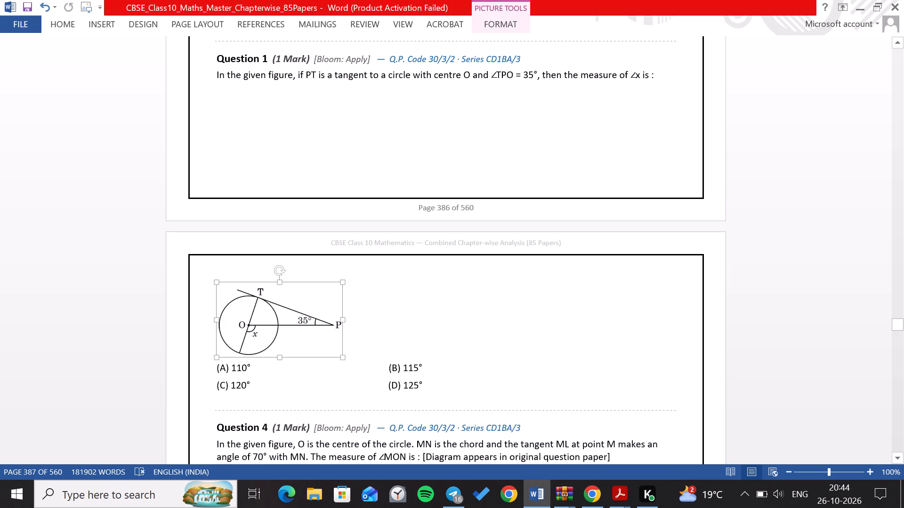
left_click(65, 27)
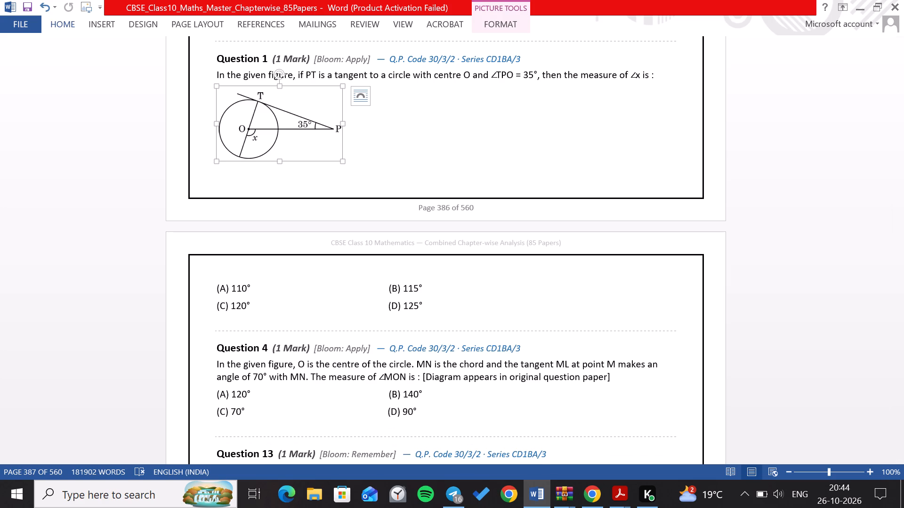
left_click(289, 68)
Capture a screen snip of Question 4's circle diagram with chord MN and tangent ML from the 30/3/2 PDF in Acrobat.
scroll(380, 345, "down", 8)
scroll(368, 299, "down", 5)
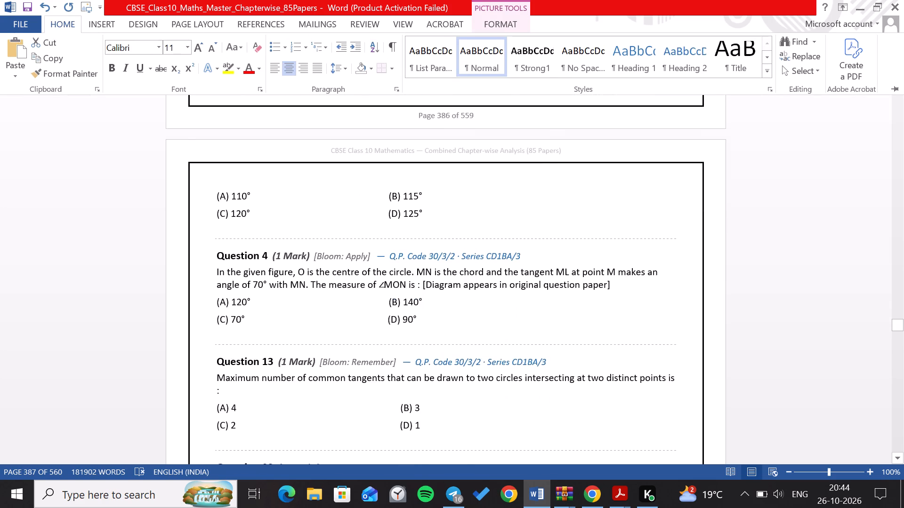
scroll(367, 302, "down", 6)
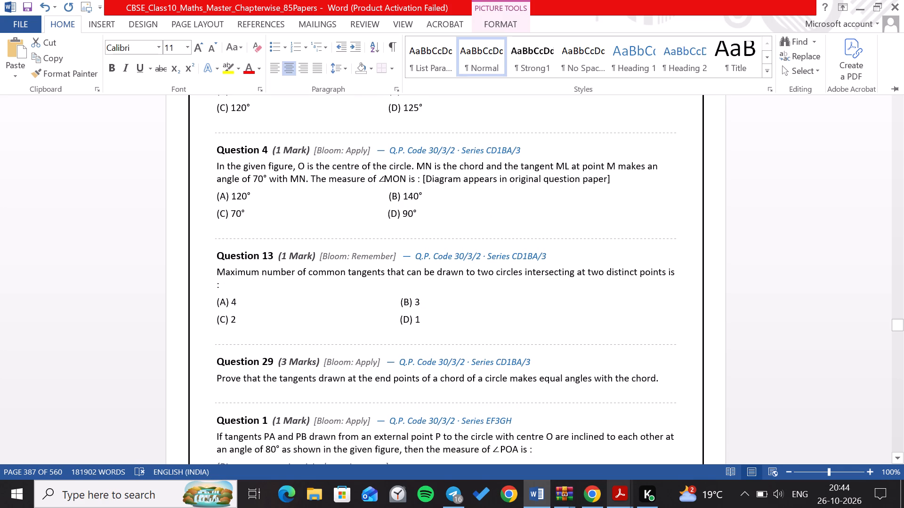
left_click(827, 443)
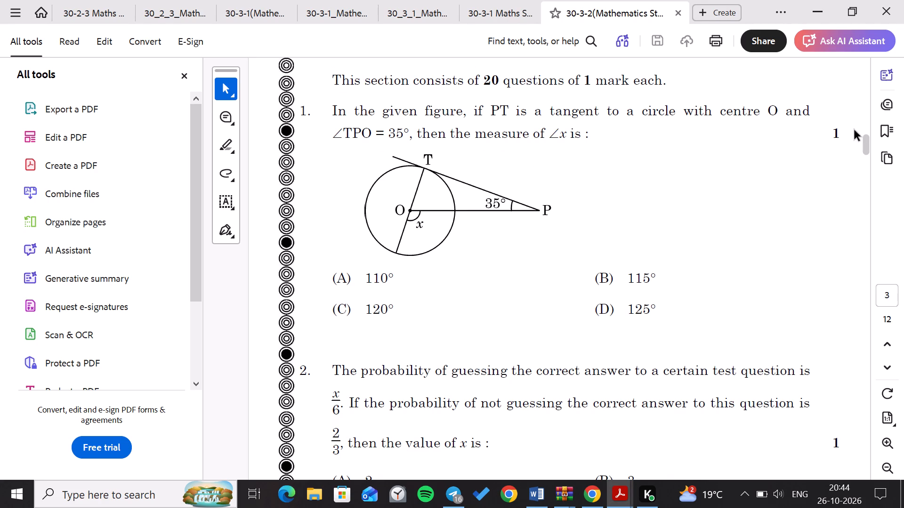
left_click_drag(866, 150, 867, 186)
scroll(586, 255, "up", 3)
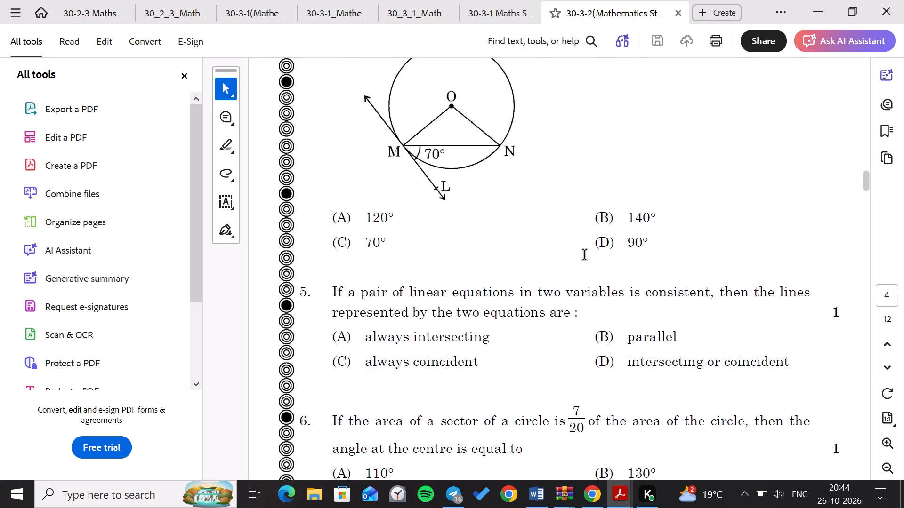
scroll(585, 255, "up", 3)
key("shift+super+s")
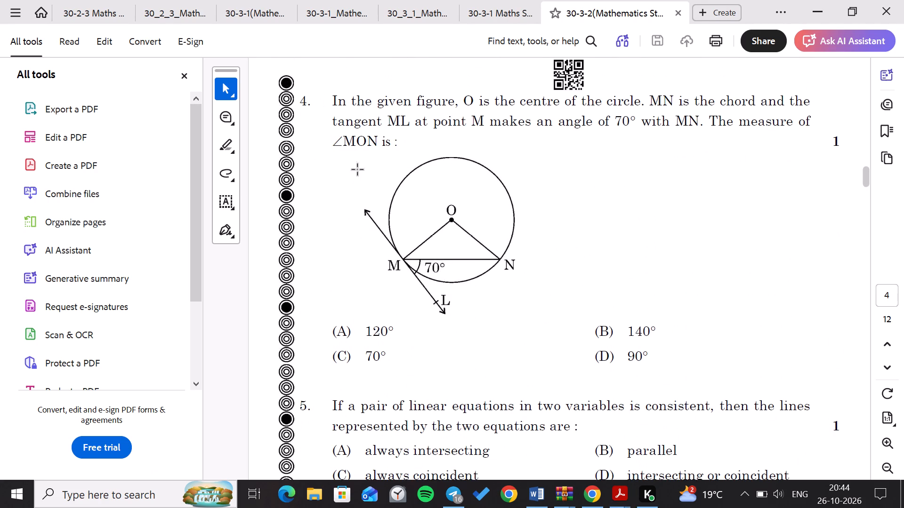
left_click_drag(355, 152, 517, 315)
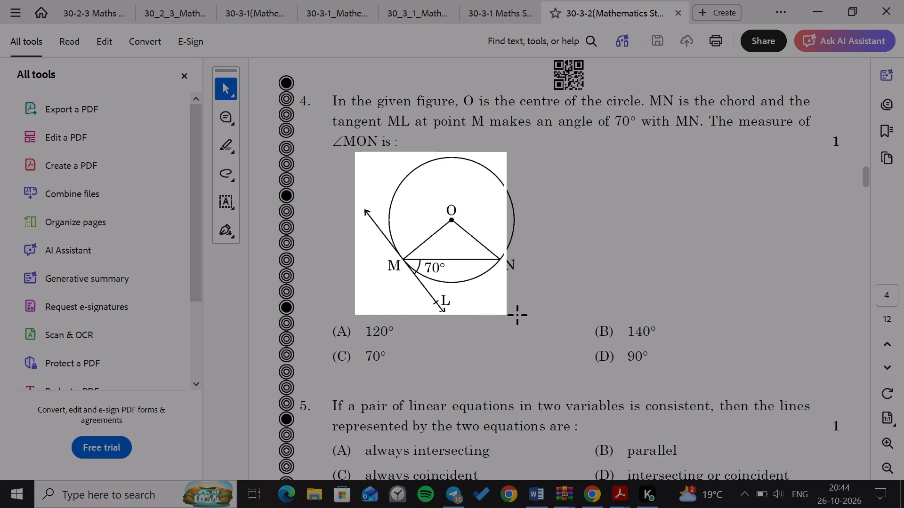
left_click_drag(517, 315, 528, 317)
In the Word document, replace Question 4's diagram placeholder text (30/3/2, Series CD1BA/3) with the captured diagram on a new line.
left_click(533, 494)
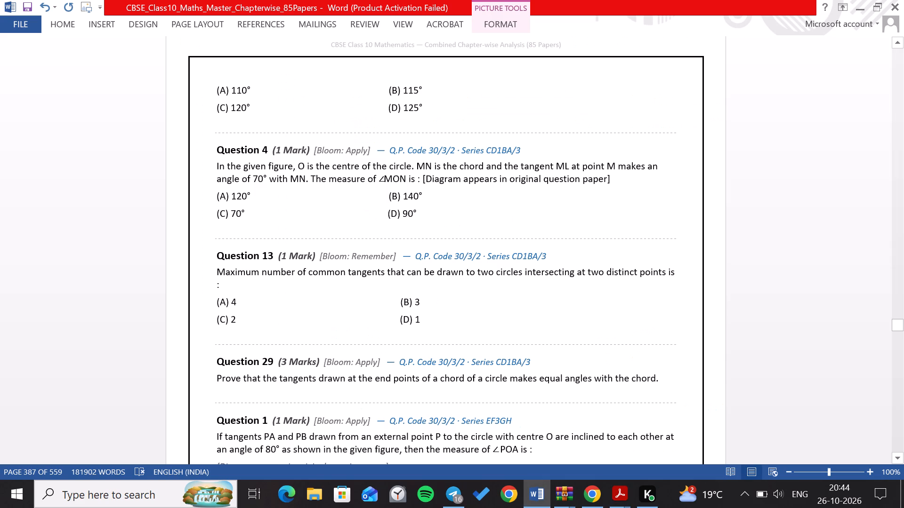
left_click_drag(422, 178, 486, 182)
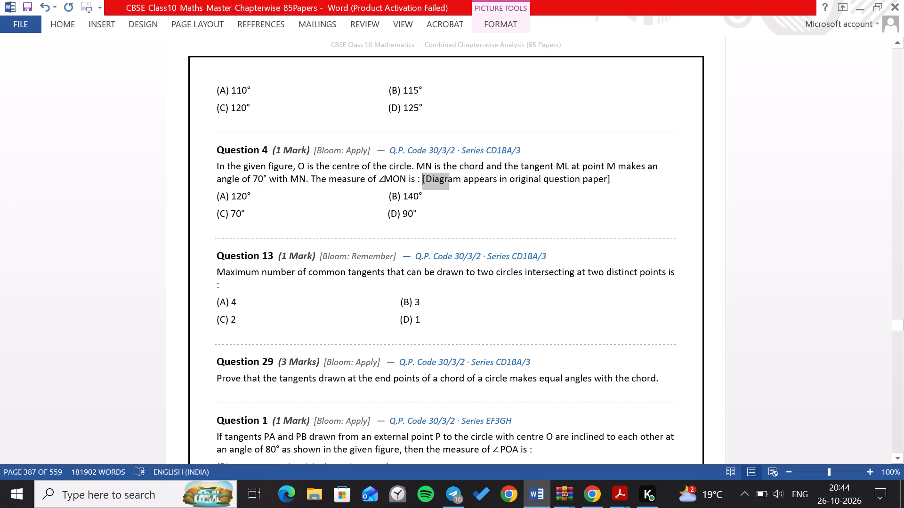
left_click_drag(486, 182, 609, 182)
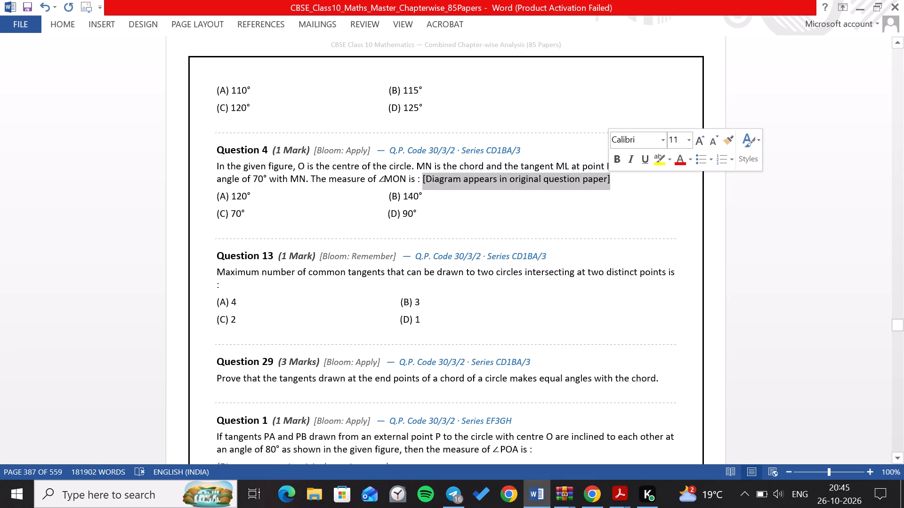
key("BackSpace")
key("Return")
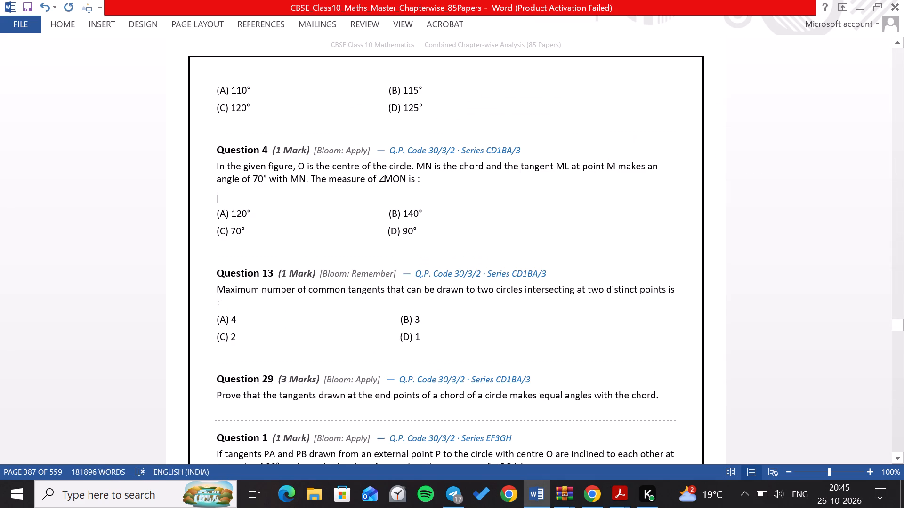
key("ctrl+v")
Shrink Question 4's pasted diagram proportionally to about two-thirds of its pasted size and centre it.
scroll(268, 181, "down", 4)
left_click(258, 265)
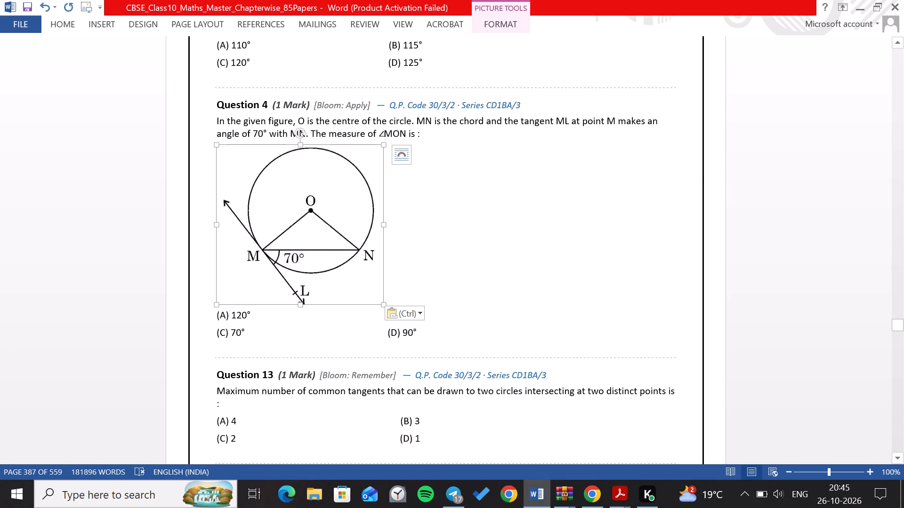
left_click_drag(381, 303, 314, 177)
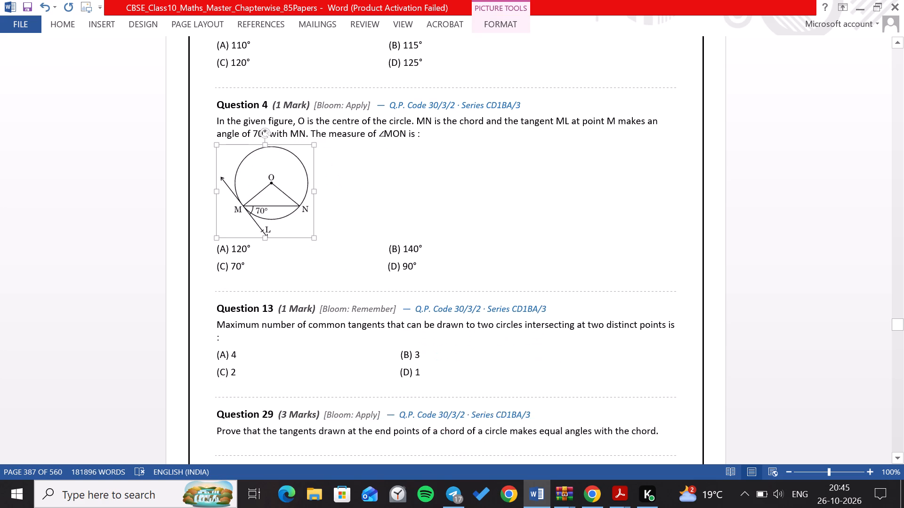
left_click_drag(314, 177, 329, 196)
left_click(68, 24)
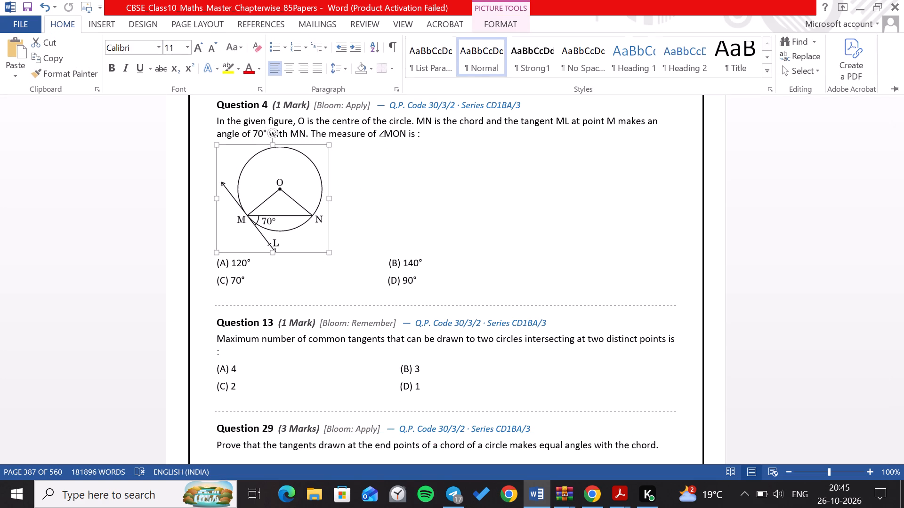
left_click(287, 71)
Open the 30-3-2 Mathematics Standard paper for the Series EF3GH Question 1 diagram from the iLoveZIP_Create GEH.zip archive.
scroll(359, 164, "down", 16)
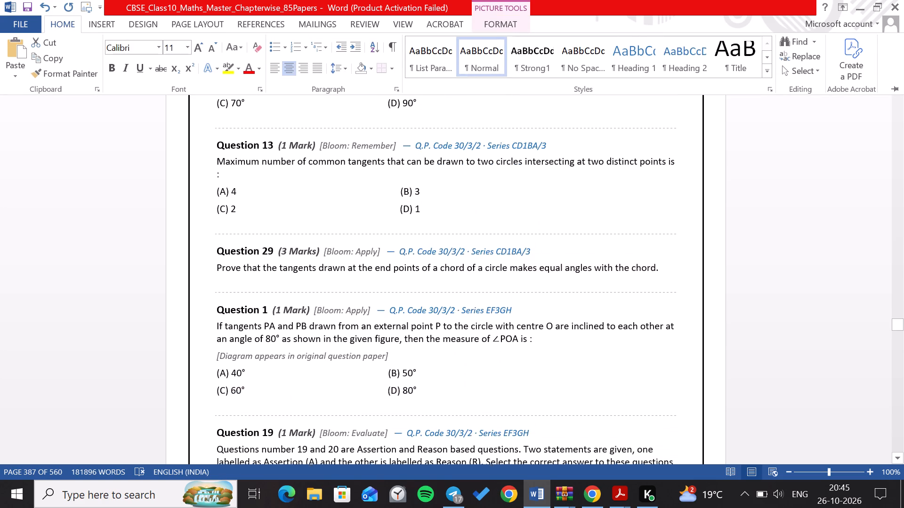
scroll(354, 179, "down", 10)
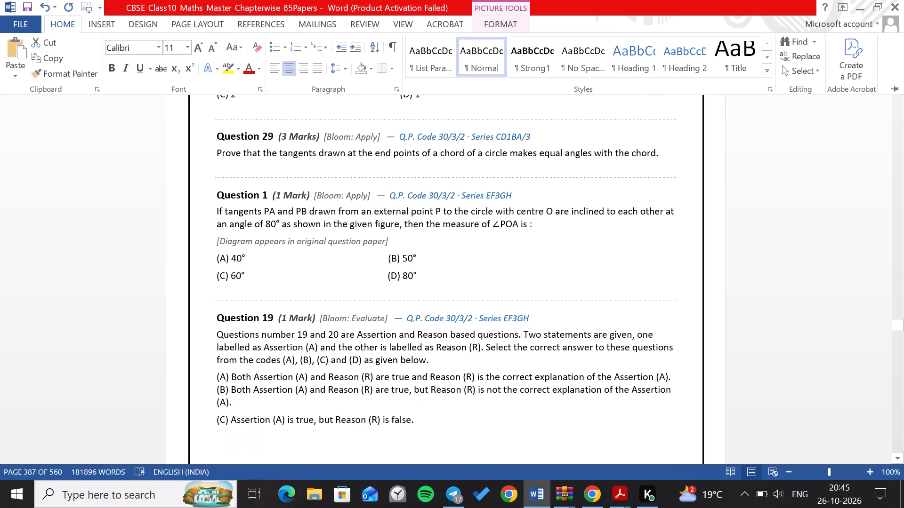
scroll(354, 181, "down", 5)
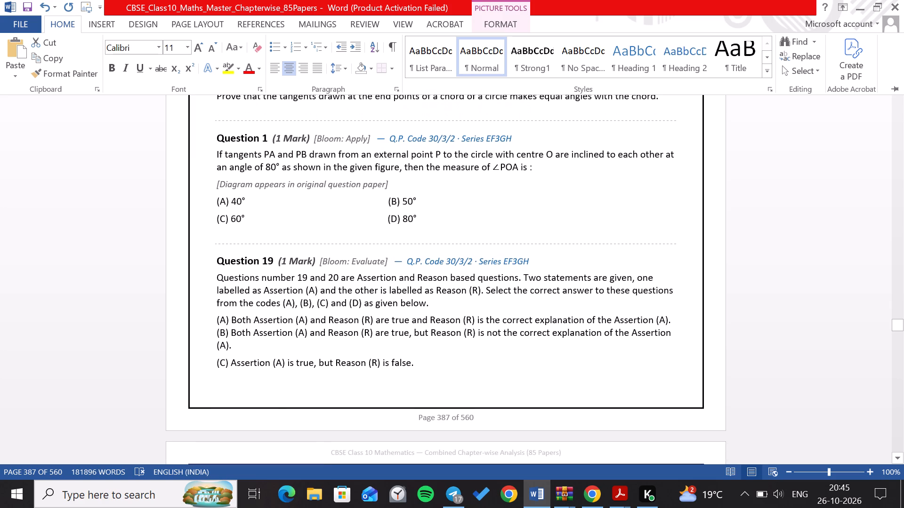
scroll(354, 181, "up", 3)
scroll(354, 181, "down", 4)
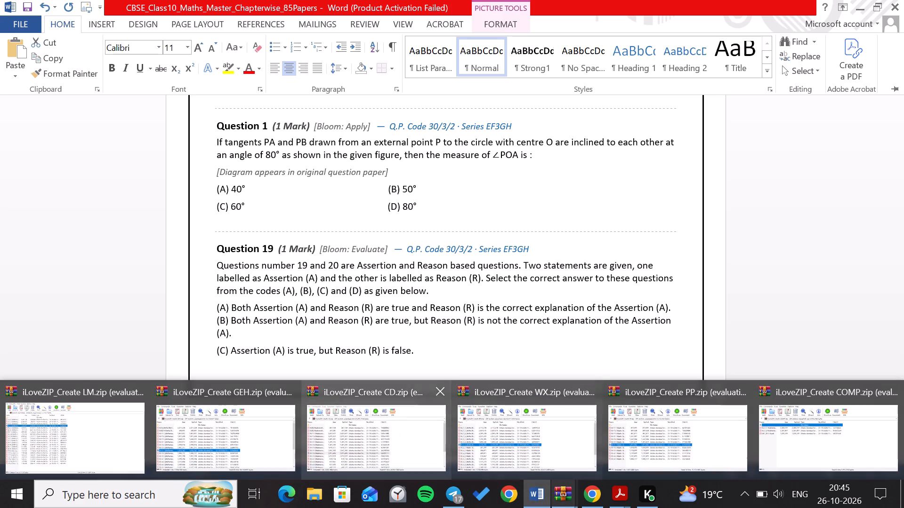
left_click(242, 431)
double_click(151, 307)
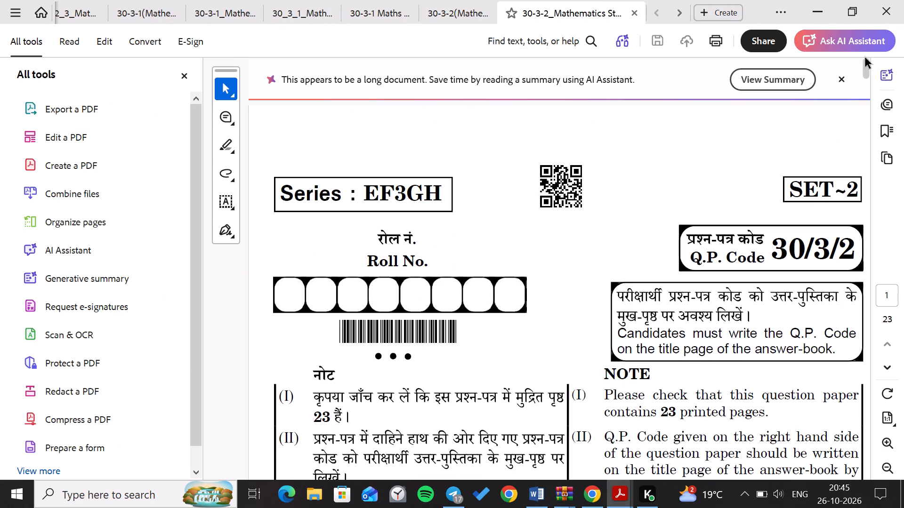
Capture a screen snip of Question 1's circle diagram with tangents PA and PB and the 80° angle from the Series EF3GH paper.
left_click_drag(866, 63, 866, 102)
scroll(605, 277, "down", 15)
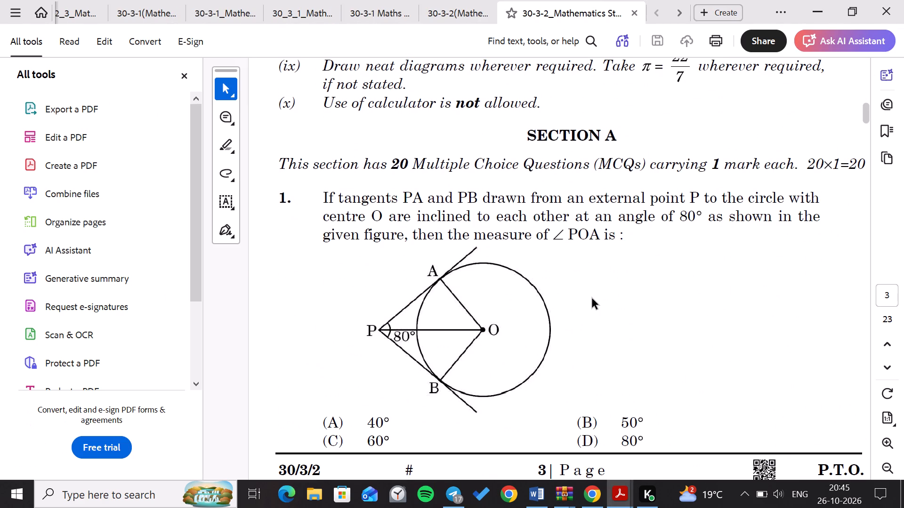
key("shift+super+s")
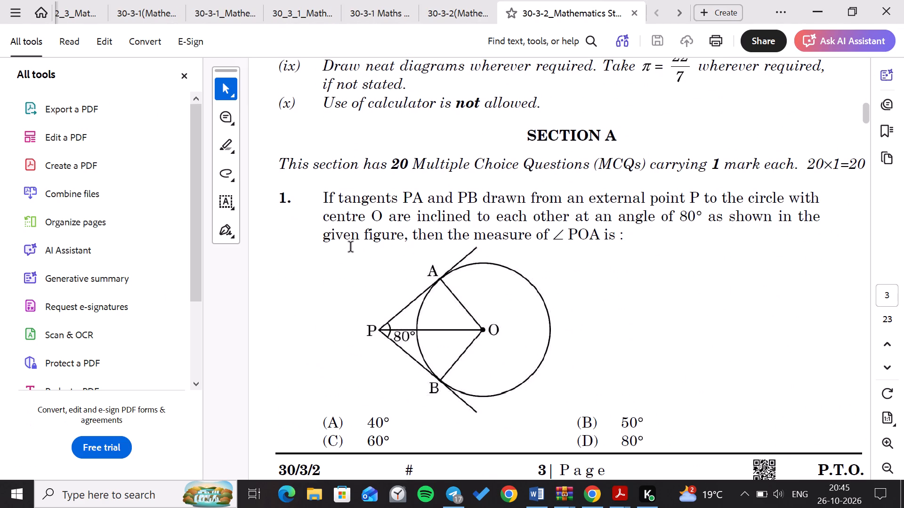
left_click_drag(354, 242, 484, 358)
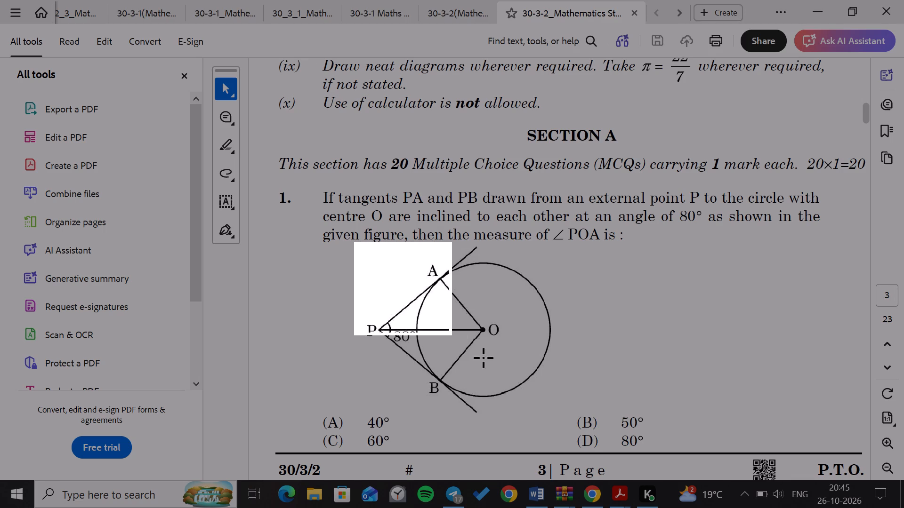
left_click_drag(484, 358, 557, 414)
In the Word document, replace Question 1's diagram placeholder text (30/3/2, Series EF3GH) with the captured diagram, above the answer options.
left_click(537, 492)
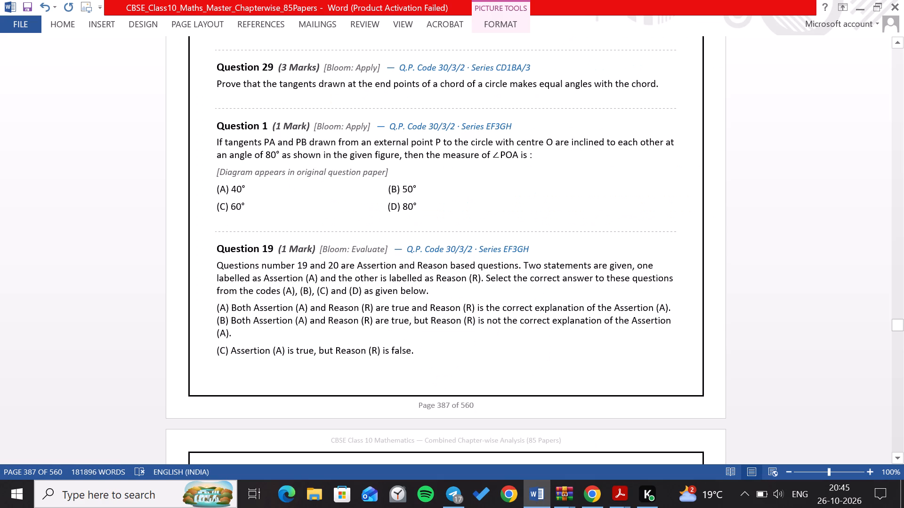
left_click_drag(214, 174, 385, 174)
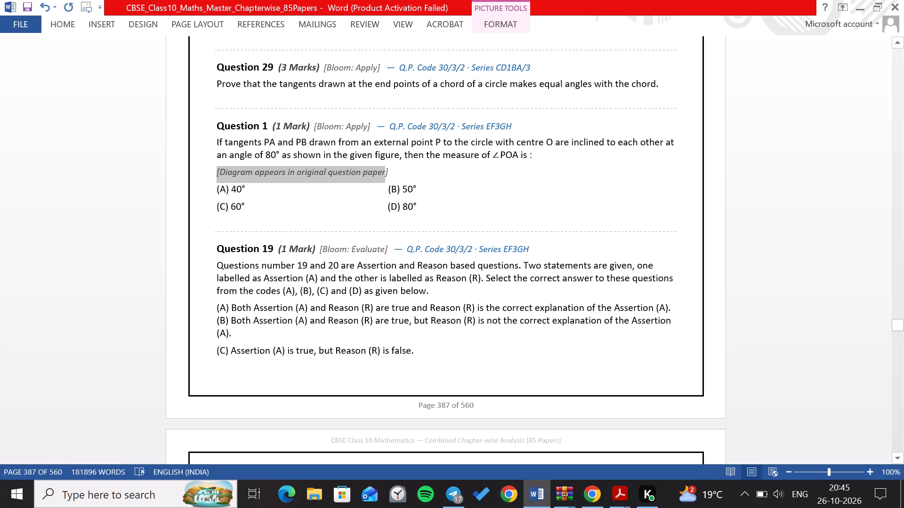
left_click_drag(385, 174, 389, 173)
key("BackSpace")
key("Return")
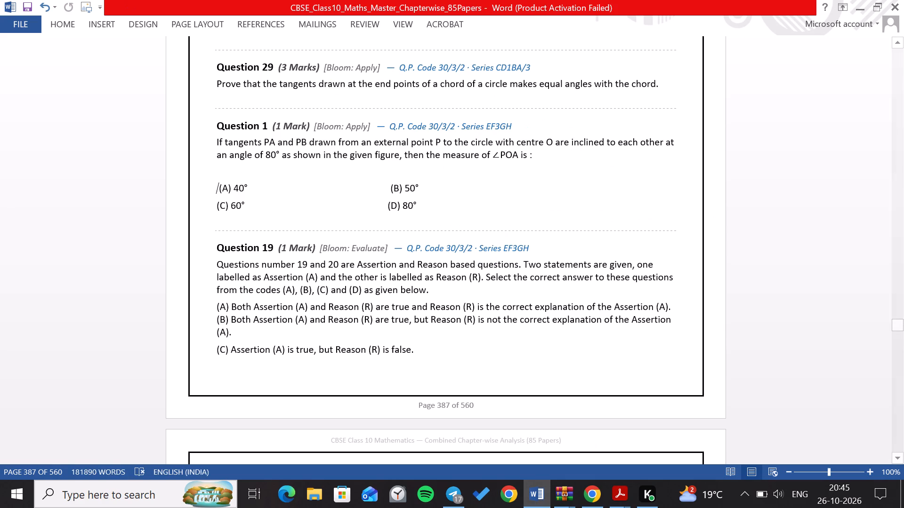
left_click(251, 170)
key("ctrl+v")
Shrink Question 1's pasted diagram proportionally to about 60% of its pasted size and centre it.
scroll(251, 201, "down", 5)
left_click(351, 245)
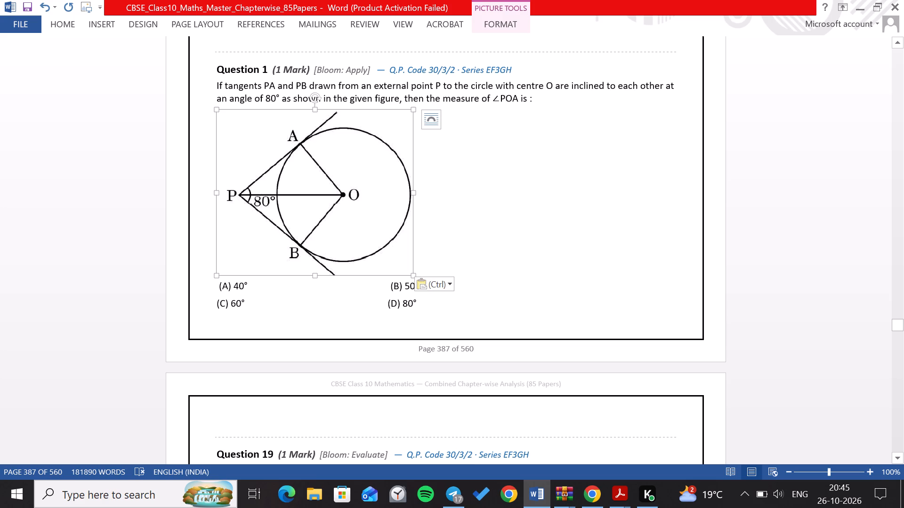
left_click_drag(412, 274, 339, 161)
left_click(65, 20)
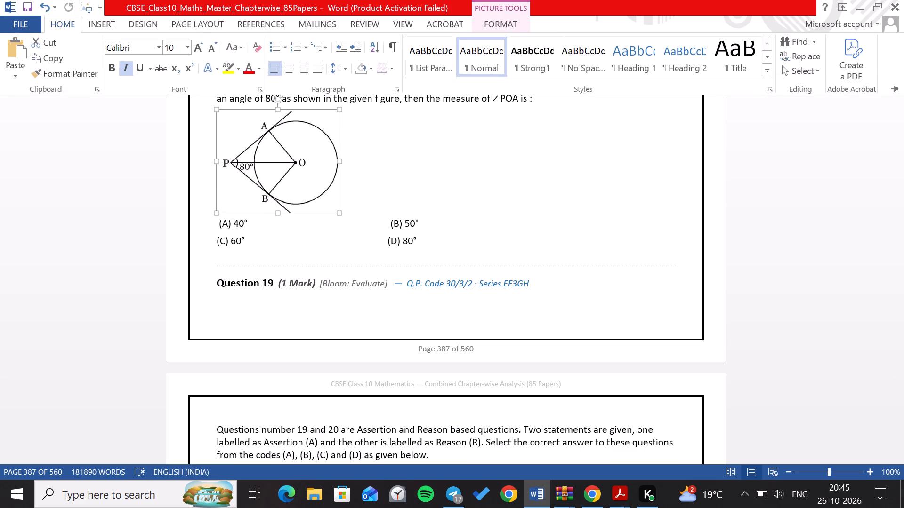
left_click(289, 64)
Capture a screen snip of Question 29's circle diagram with tangent PC and diameter AOB from the EF3GH 30-3-2 PDF in Acrobat.
scroll(409, 279, "down", 20)
scroll(409, 279, "down", 2)
scroll(371, 244, "down", 5)
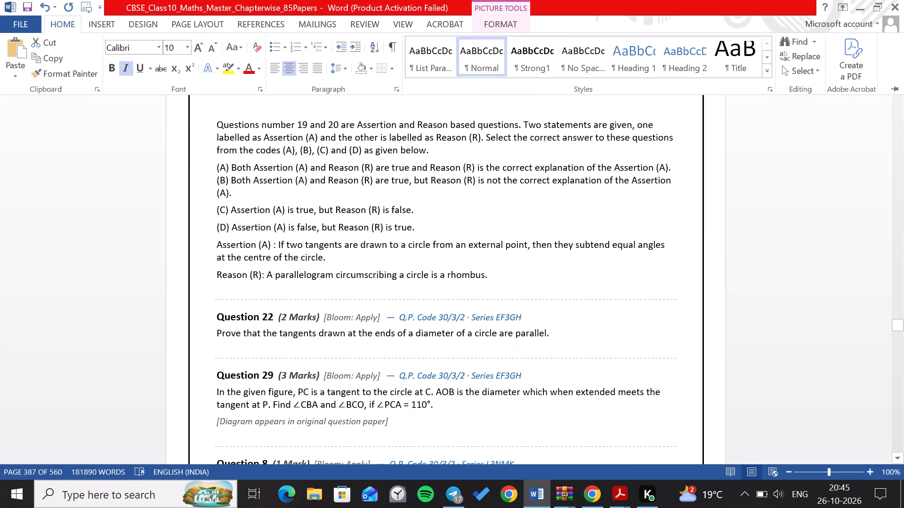
scroll(299, 295, "down", 8)
scroll(495, 256, "down", 5)
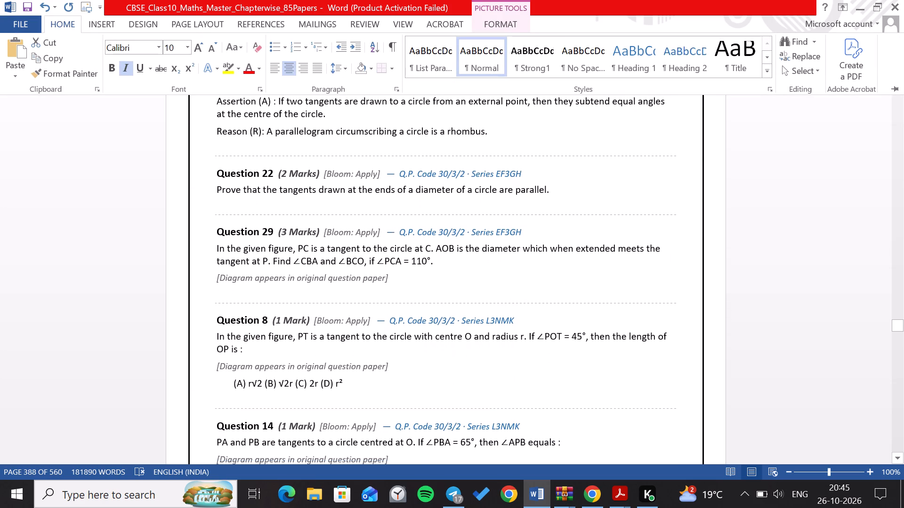
scroll(495, 256, "down", 2)
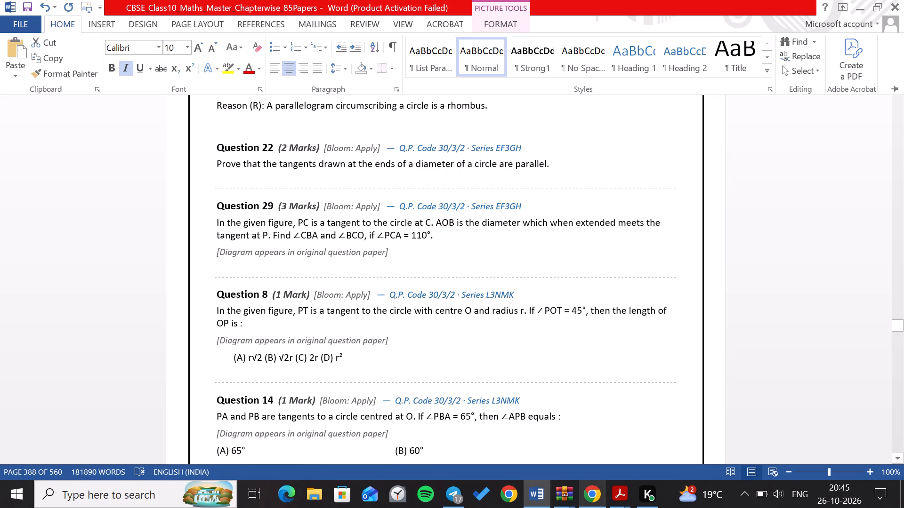
left_click(812, 456)
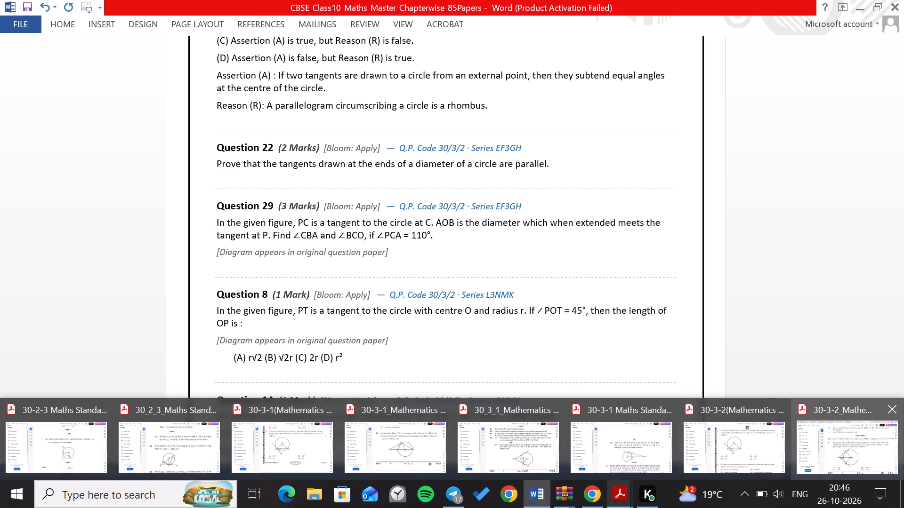
left_click(806, 445)
left_click_drag(865, 119, 868, 172)
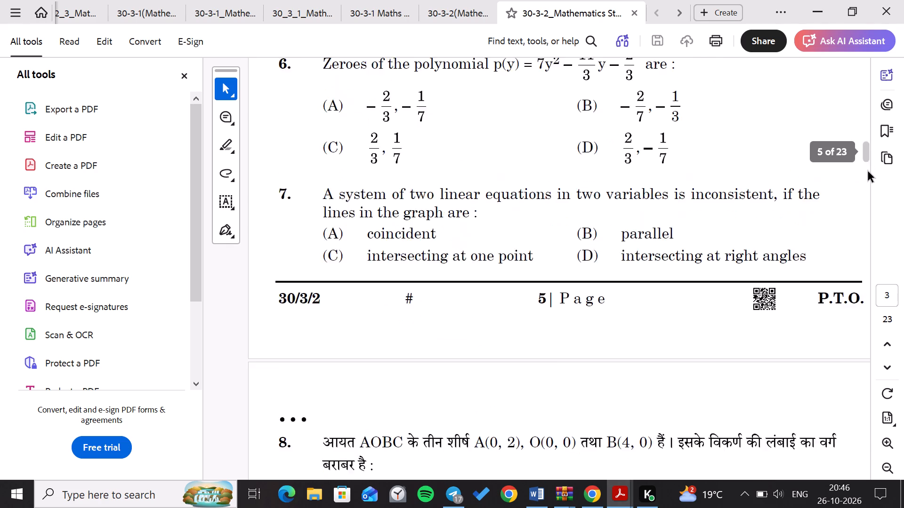
left_click_drag(868, 172, 871, 282)
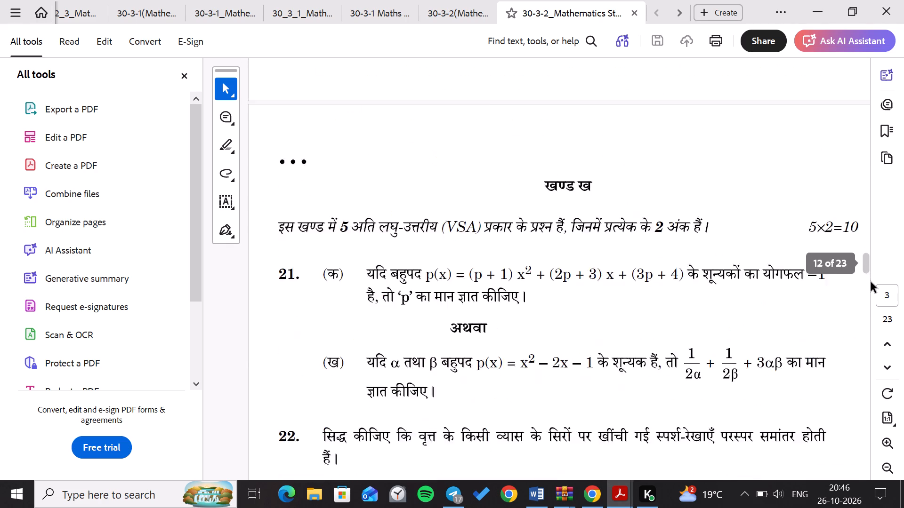
left_click_drag(871, 282, 871, 307)
scroll(499, 365, "down", 6)
key("shift+super+s")
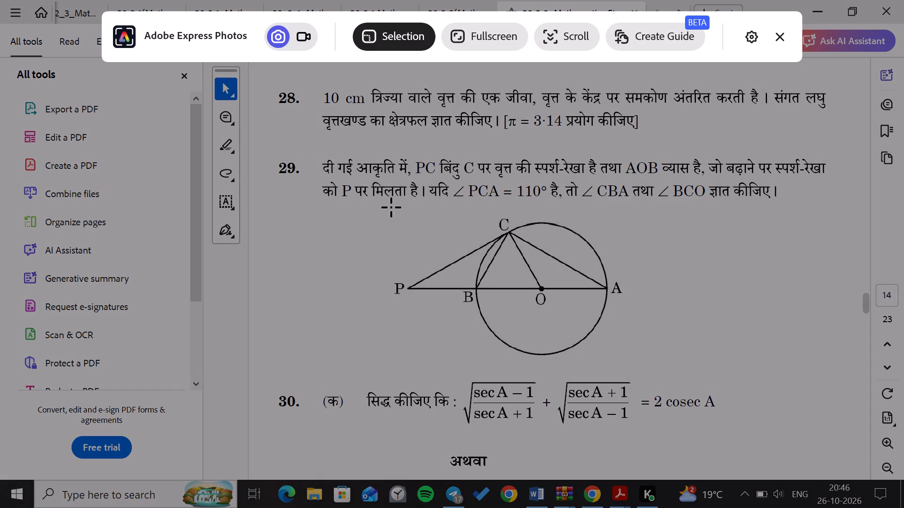
left_click_drag(391, 207, 624, 363)
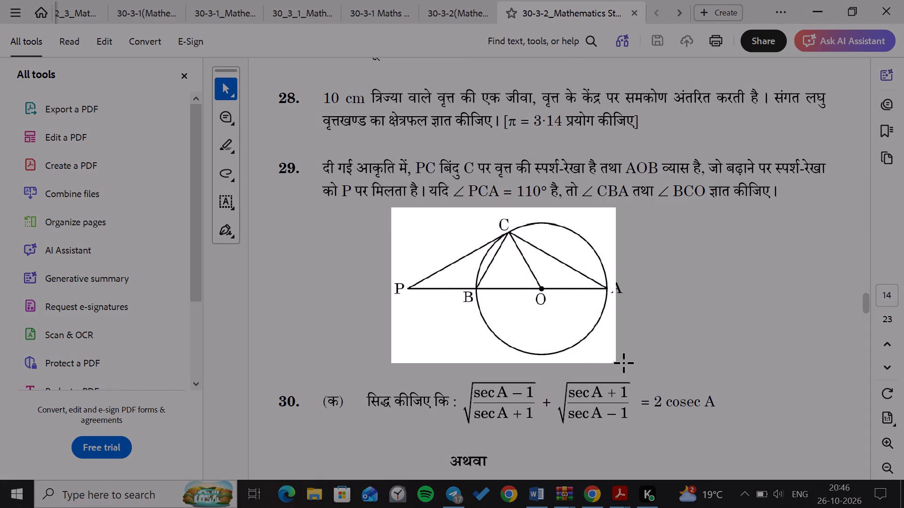
left_click_drag(624, 363, 628, 363)
In the Word document, replace Question 29's diagram placeholder text (30/3/2, Series EF3GH) with the diagram held on the clipboard.
left_click(531, 494)
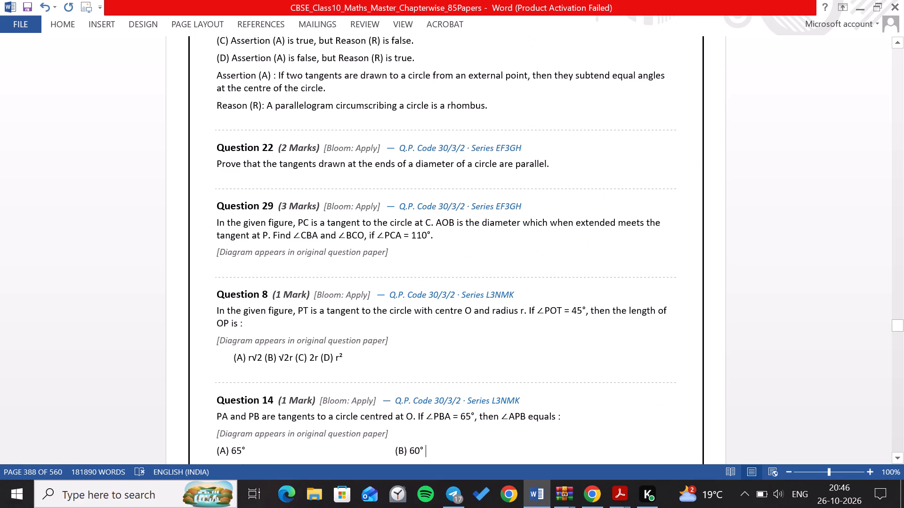
left_click_drag(212, 253, 290, 252)
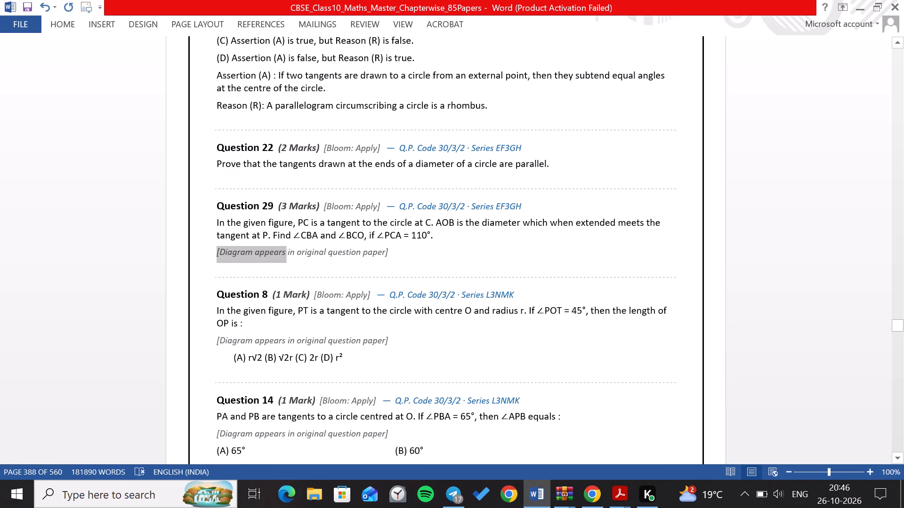
left_click_drag(290, 252, 389, 251)
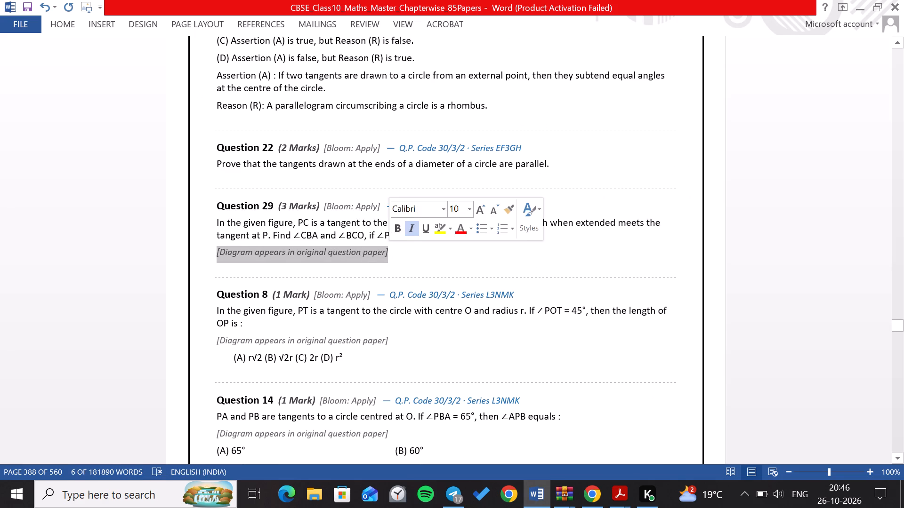
key("BackSpace")
key("ctrl+v")
Shrink Question 29's pasted diagram proportionally to about two-thirds of its pasted size and centre it.
scroll(389, 251, "down", 5)
left_click(378, 266)
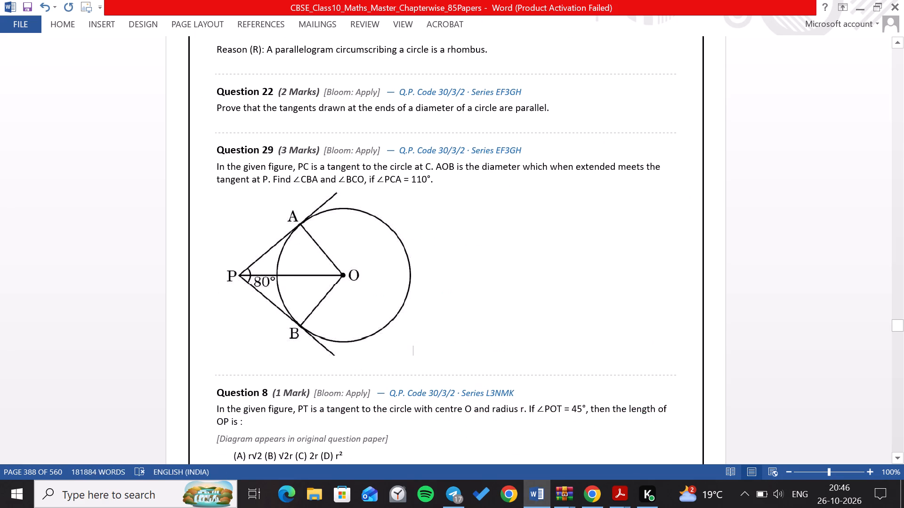
left_click_drag(412, 355, 351, 277)
left_click(67, 27)
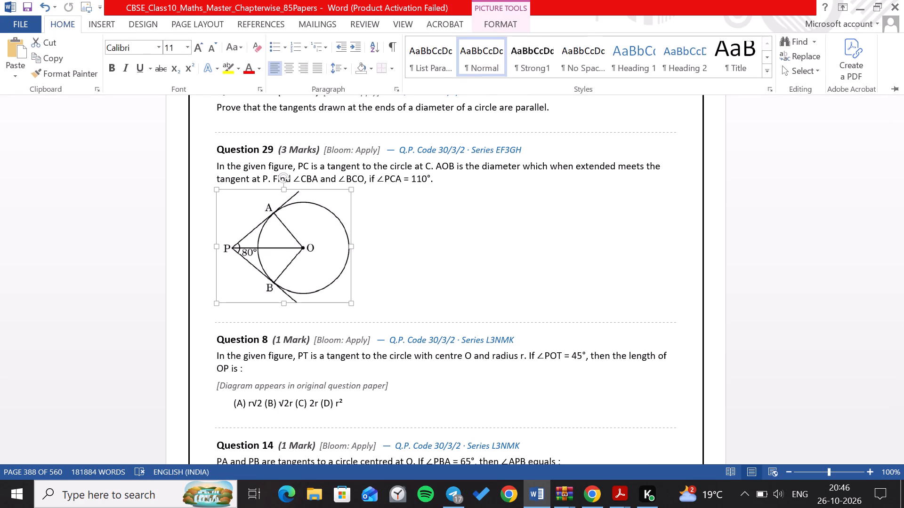
left_click(287, 66)
In Question 8 (30/3/2, Series L3NMK), remove the indent before option (A) and space option (B) across into a second column.
scroll(416, 226, "down", 15)
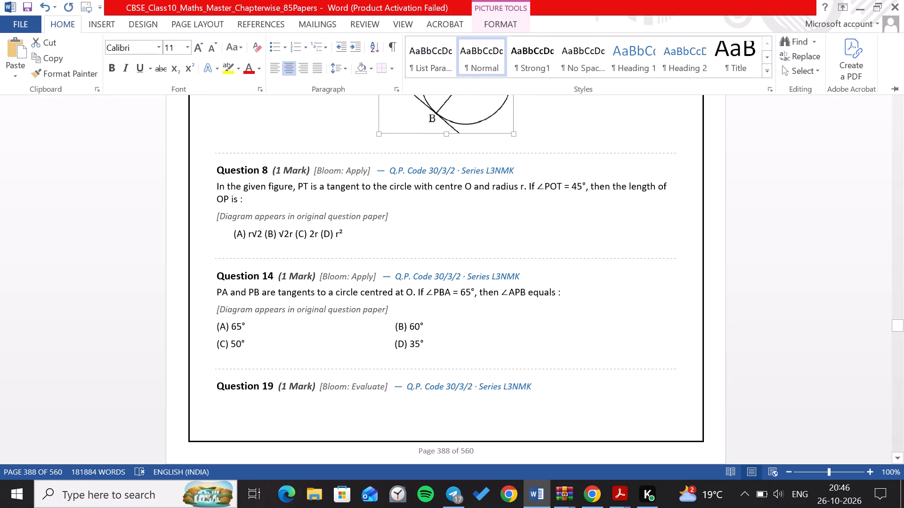
scroll(229, 179, "down", 4)
scroll(381, 219, "up", 3)
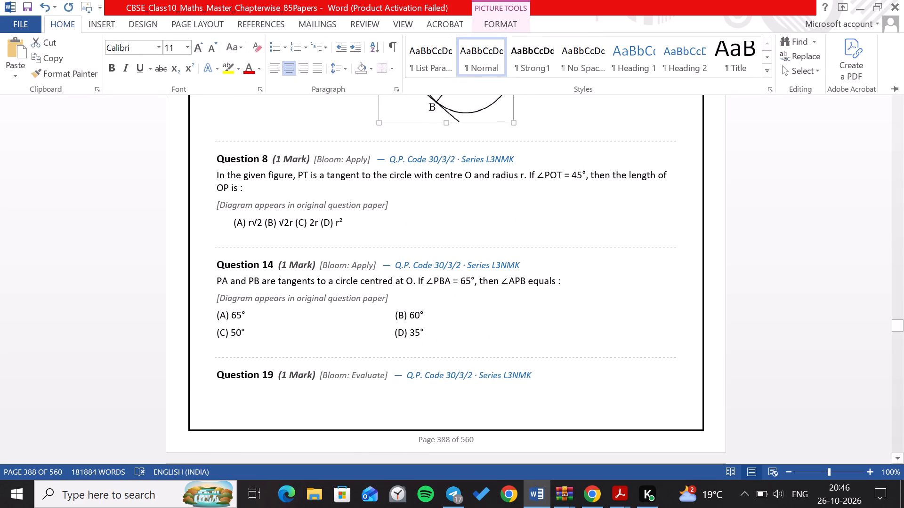
left_click(233, 226)
left_click(233, 227)
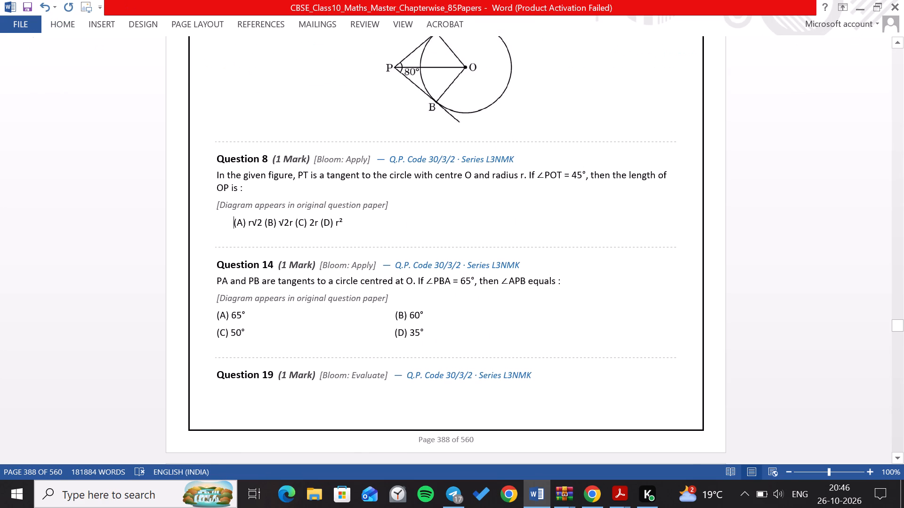
key("BackSpace")
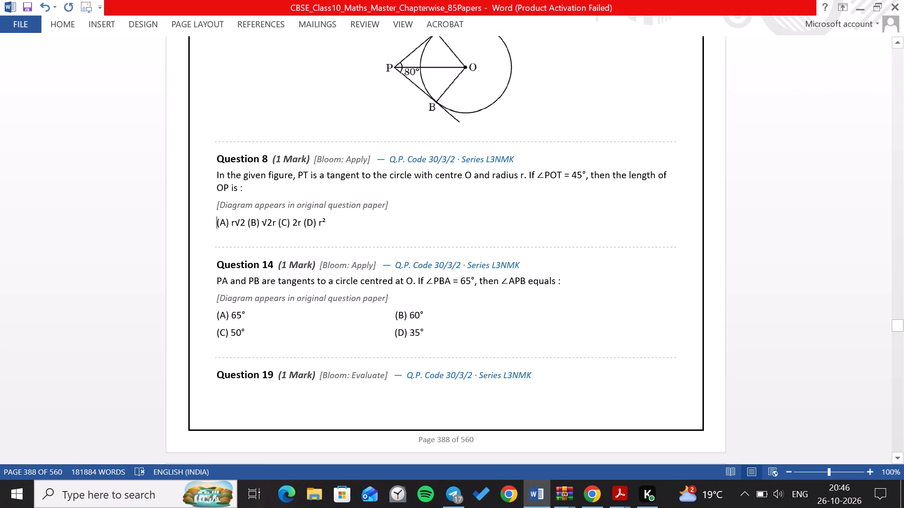
left_click(247, 222)
key("space")
key("space")
key("space")
key("space")
key("space")
key("space")
key("space")
key("space")
key("space")
key("space")
key("space")
key("space")
key("space")
key("space")
key("space")
key("space")
key("space")
key("space")
key("space")
key("space")
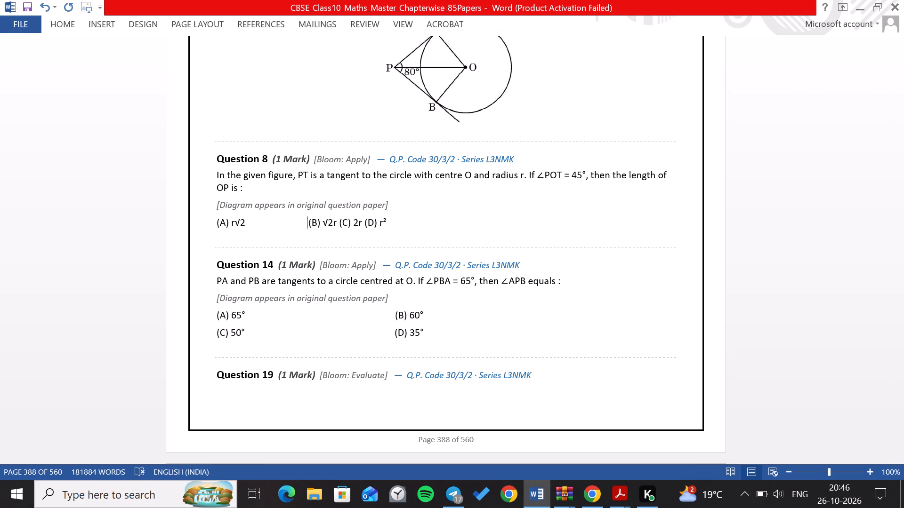
key("space")
key("space")
key("space")
key("space")
key("space")
key("space")
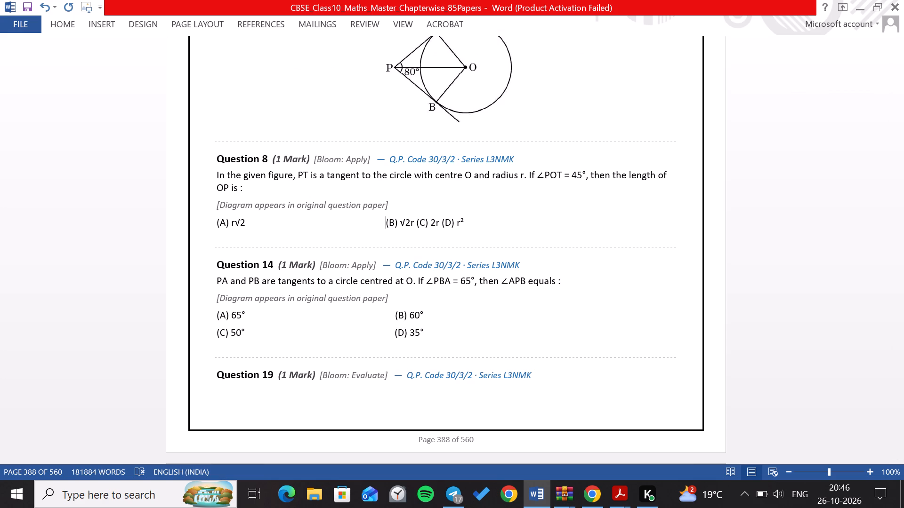
Move Question 8's options (C) and (D) to a new line and space option (D) across to align beneath option (B).
left_click(418, 227)
left_click(418, 227)
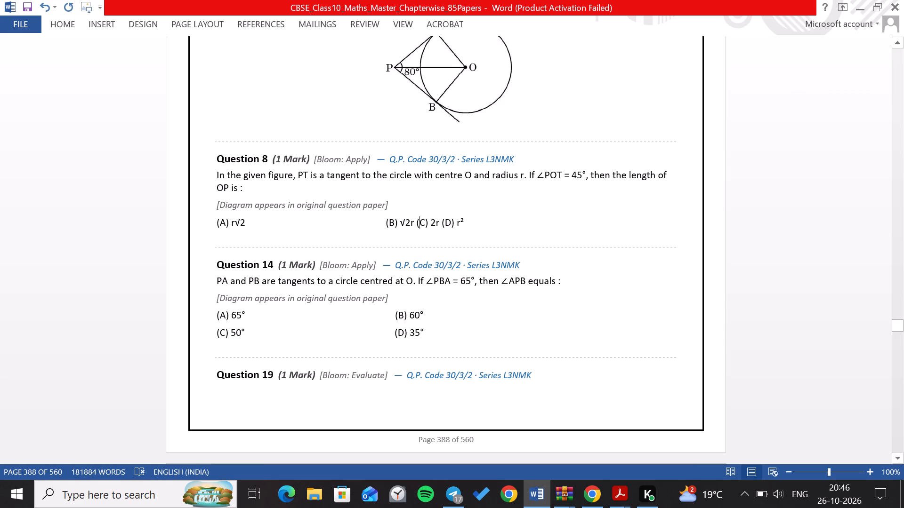
left_click(416, 218)
key("Return")
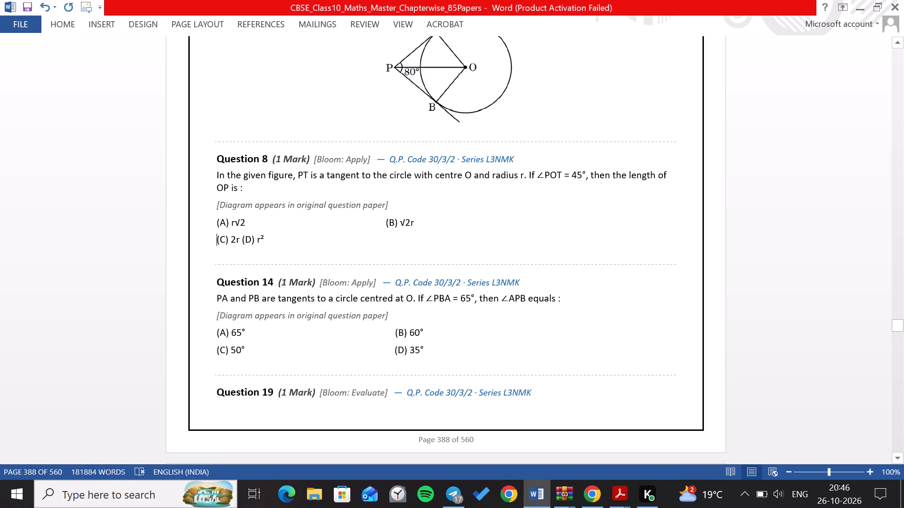
left_click(243, 238)
key("space")
key("space")
key("space")
key("space")
key("space")
key("space")
key("space")
key("space")
key("space")
key("space")
key("space")
key("space")
key("space")
key("space")
key("space")
key("space")
key("space")
key("space")
key("space")
key("space")
key("space")
key("space")
key("space")
key("space")
key("space")
key("space")
key("space")
key("space")
key("space")
key("space")
key("space")
key("space")
key("space")
key("space")
key("space")
key("space")
key("space")
key("space")
key("space")
key("space")
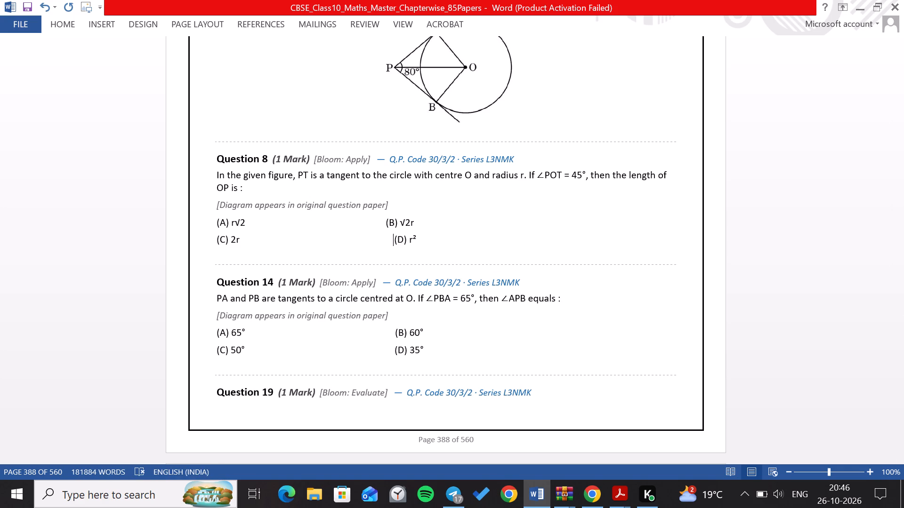
key("BackSpace")
key("BackSpace")
key("BackSpace")
key("BackSpace")
key("BackSpace")
key("BackSpace")
key("BackSpace")
key("BackSpace")
key("BackSpace")
Open the 30_3_2 Mathematics paper for the Series L3NMK Question 8 diagram from the iLoveZIP_Create LM.zip archive.
scroll(249, 228, "down", 1)
scroll(249, 228, "up", 2)
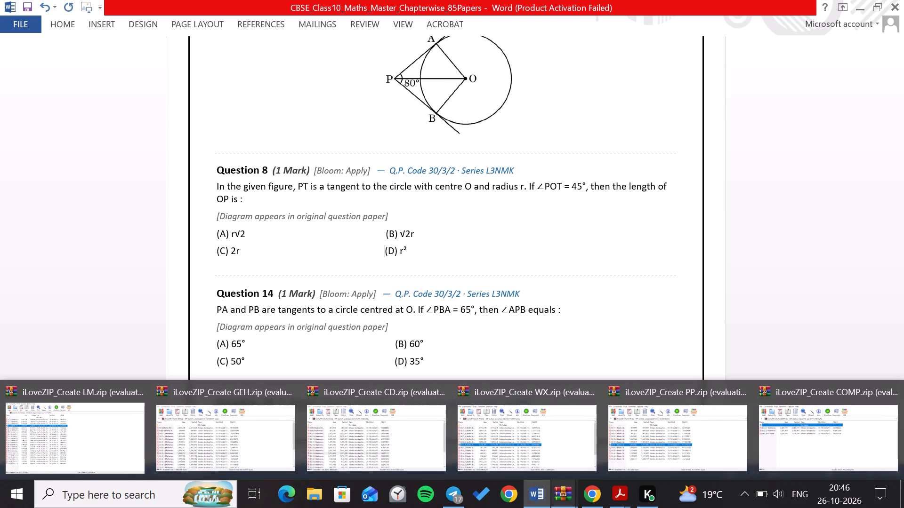
left_click(101, 449)
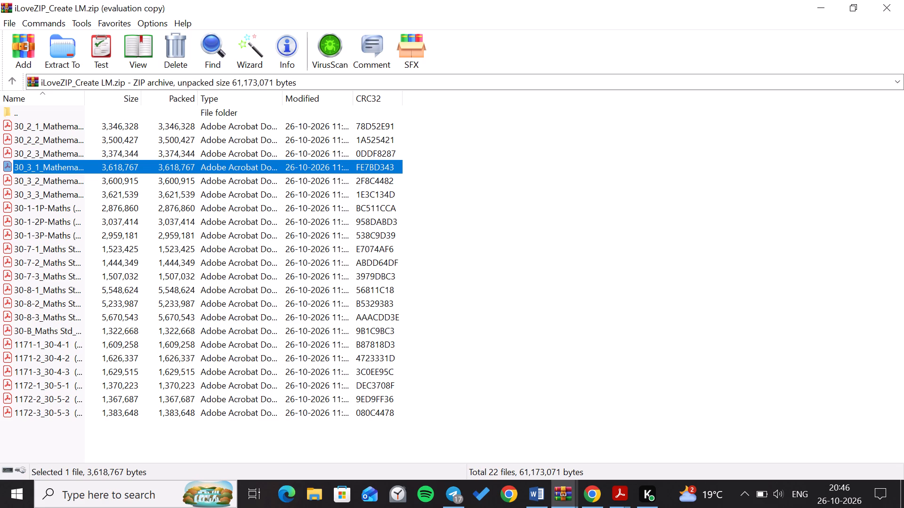
triple_click(30, 177)
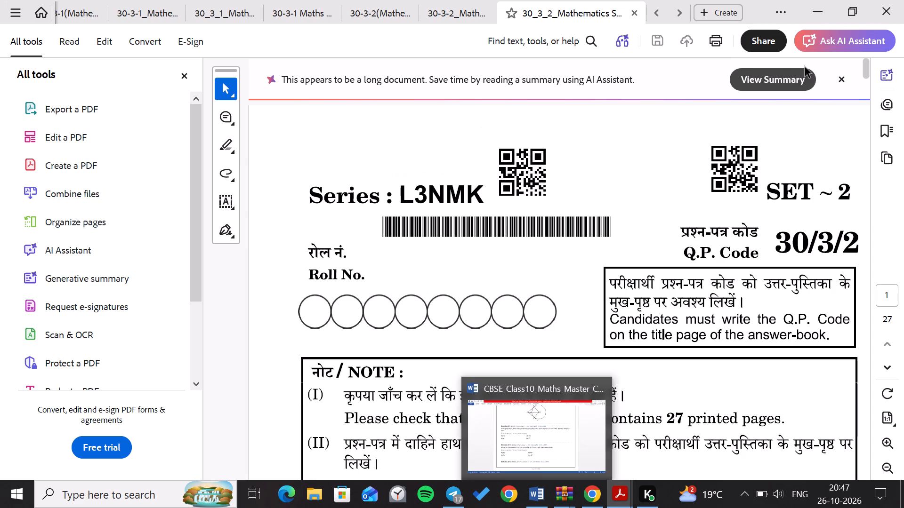
Capture Question 8's tangent-circle diagram from the 30/3/2 Series L3NMK paper as a selection screenshot.
left_click_drag(867, 70, 873, 172)
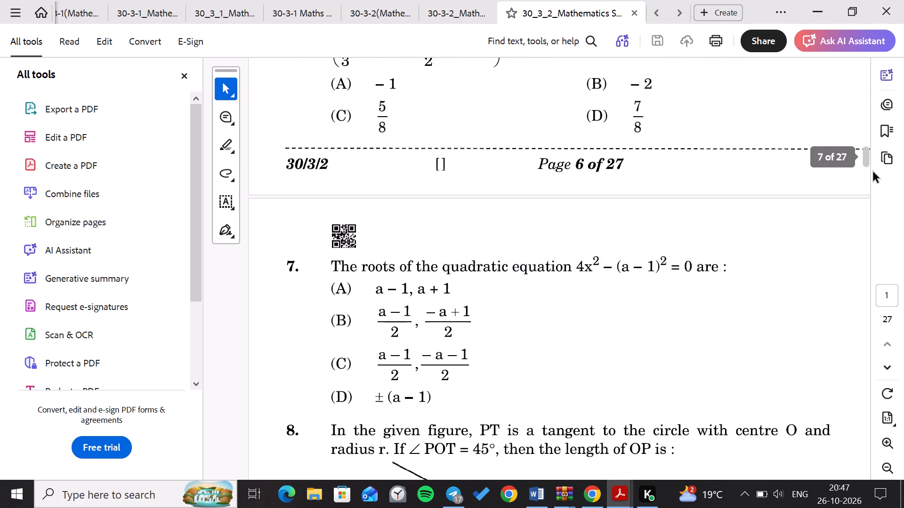
left_click_drag(873, 172, 874, 167)
scroll(720, 215, "up", 6)
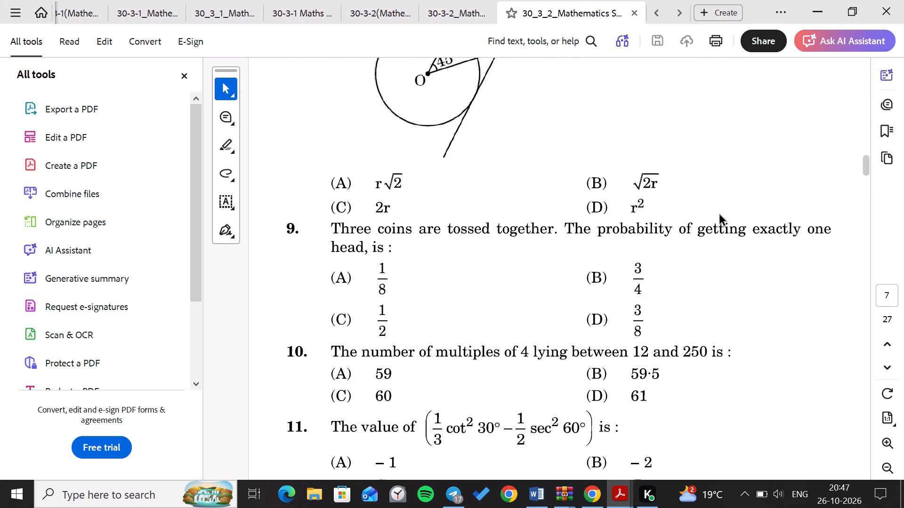
scroll(720, 215, "up", 2)
key("shift+super+s")
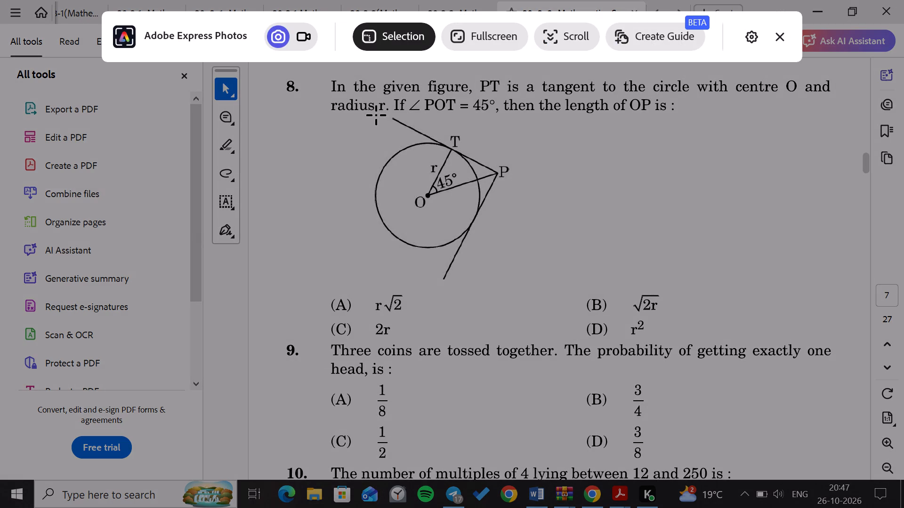
left_click(374, 114)
left_click_drag(368, 115, 520, 289)
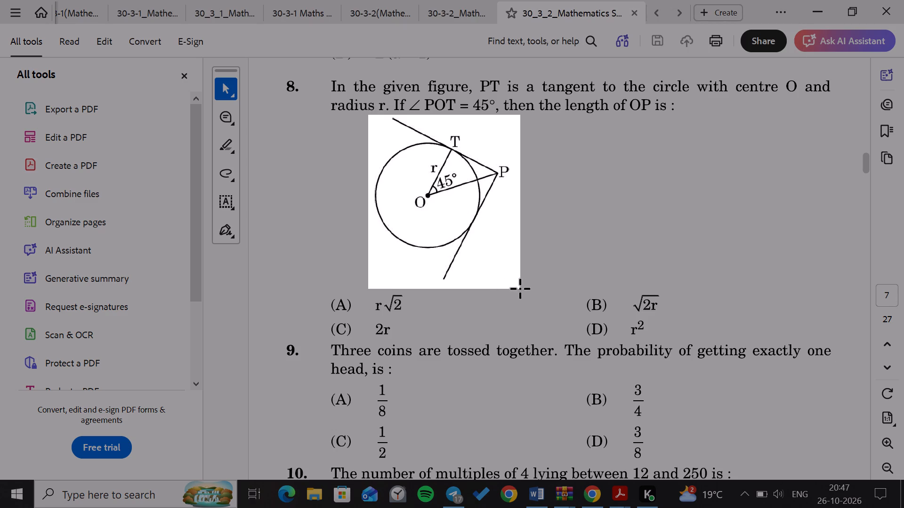
left_click_drag(520, 289, 517, 289)
In the Word document, replace the diagram placeholder under Question 8 (30/3/2, Series L3NMK) with the image on the clipboard.
left_click(529, 486)
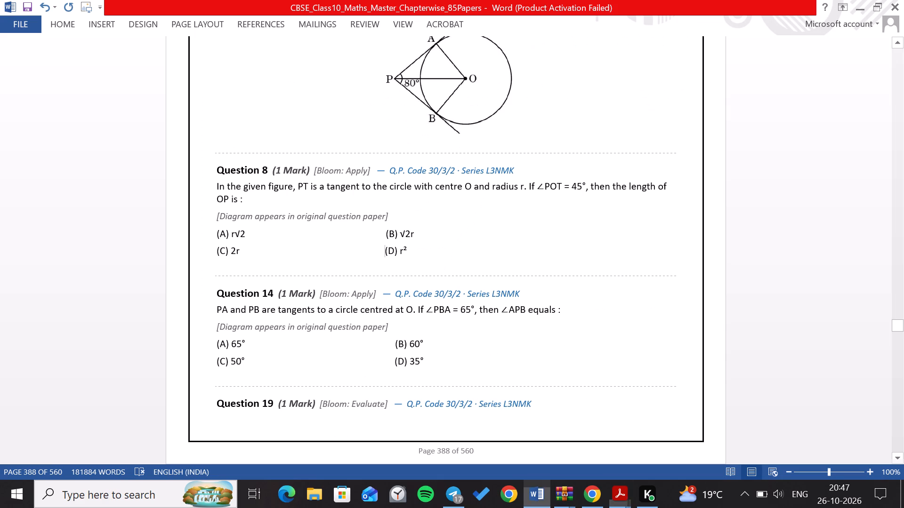
left_click_drag(213, 216, 398, 211)
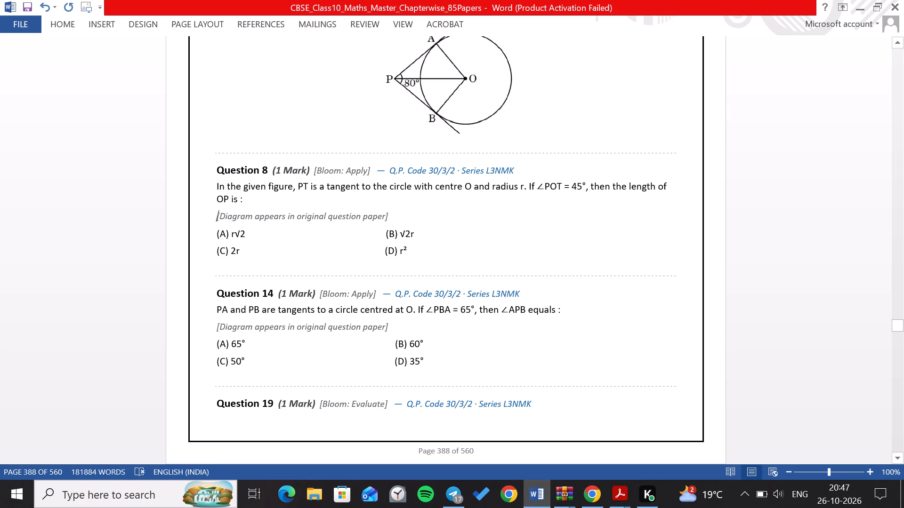
left_click_drag(398, 211, 391, 214)
key("BackSpace")
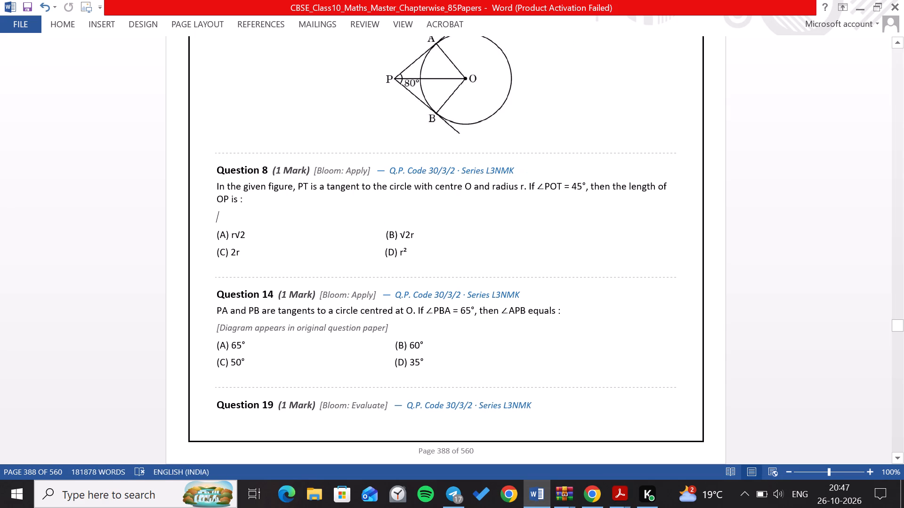
key("ctrl+v")
Shrink Question 8's pasted diagram proportionally to about two-thirds of its pasted size and centre it.
scroll(391, 214, "down", 2)
left_click(395, 230)
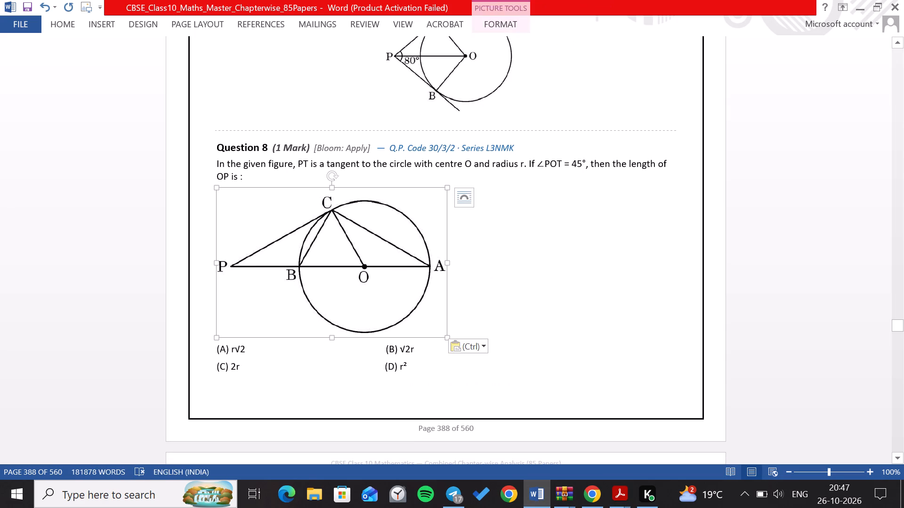
left_click_drag(445, 337, 385, 260)
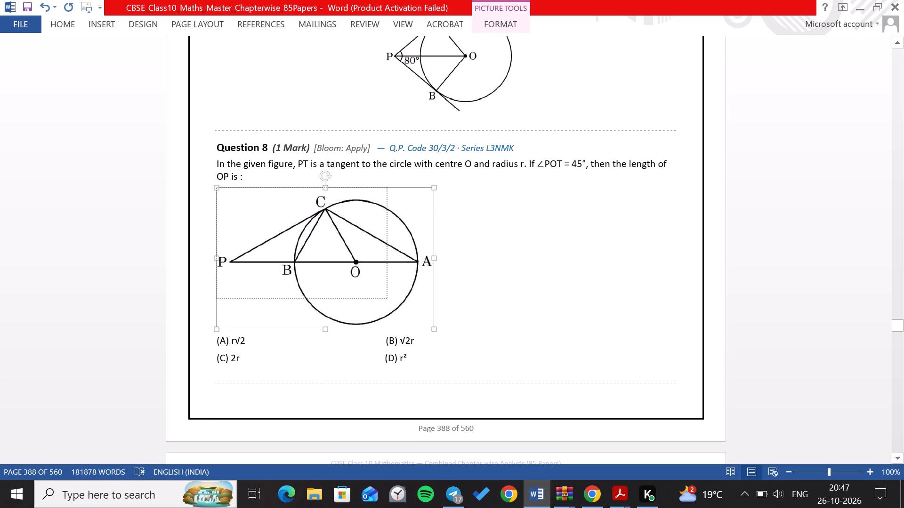
left_click_drag(385, 260, 370, 241)
left_click(58, 24)
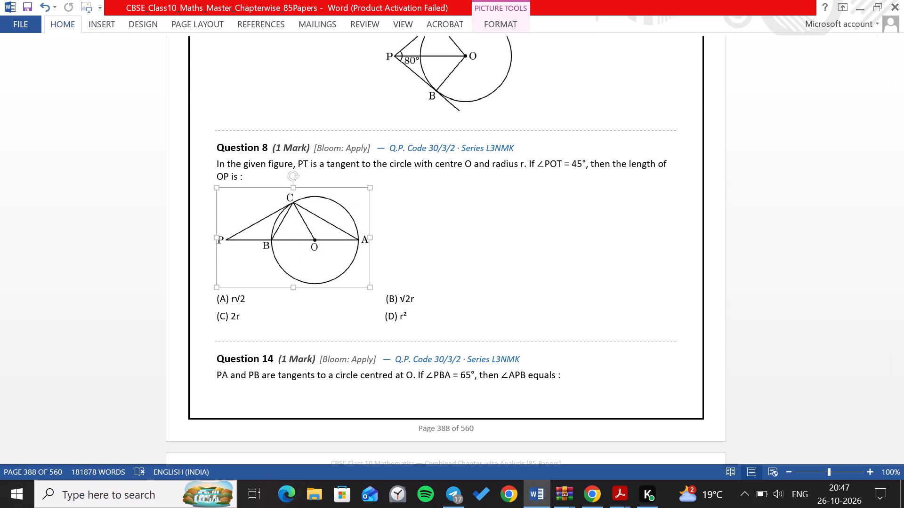
left_click(291, 66)
Capture Question 14's diagram of tangents PA and PB from the 30/3/2 Series L3NMK paper as a selection screenshot.
scroll(385, 266, "down", 16)
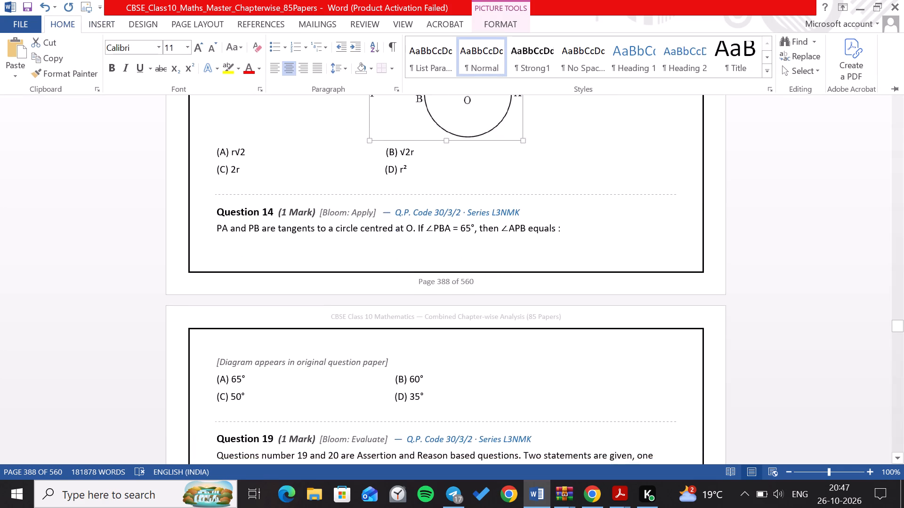
scroll(385, 280, "down", 10)
scroll(385, 280, "up", 11)
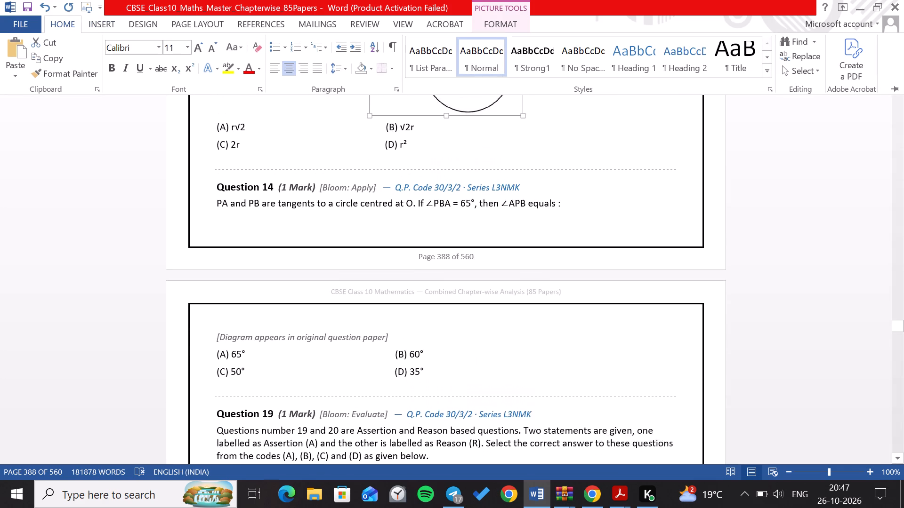
scroll(385, 280, "up", 10)
scroll(385, 281, "down", 2)
scroll(384, 283, "up", 6)
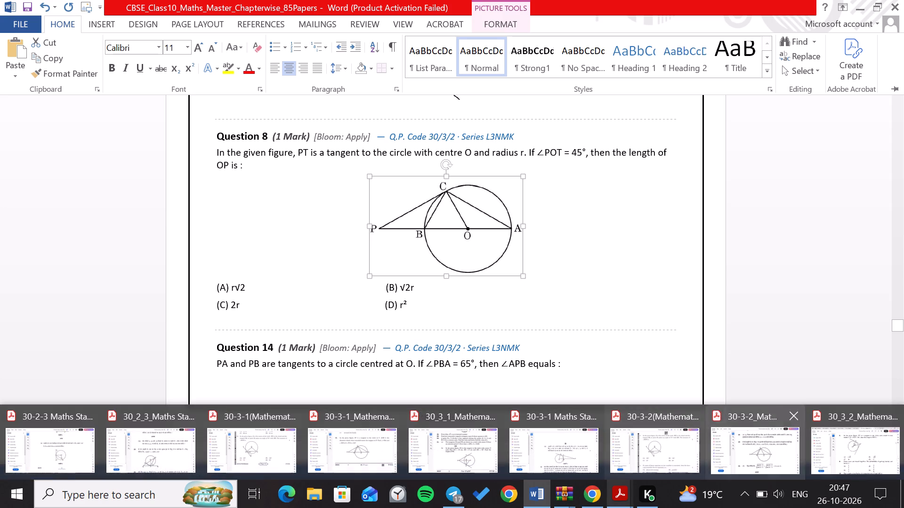
left_click(857, 449)
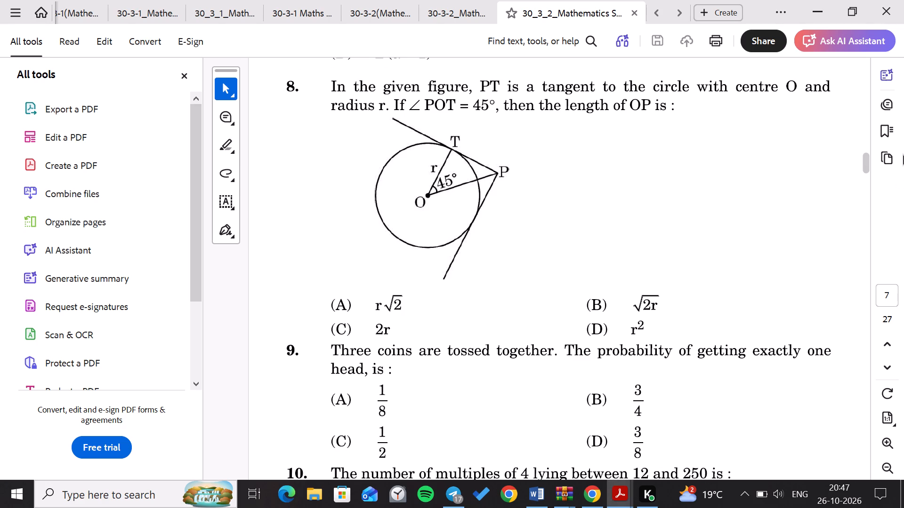
left_click_drag(865, 159, 869, 195)
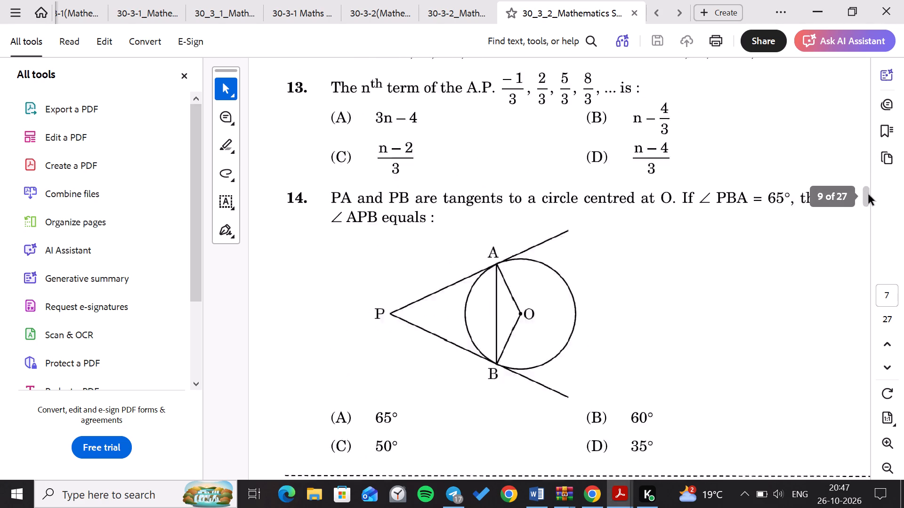
left_click_drag(869, 195, 869, 194)
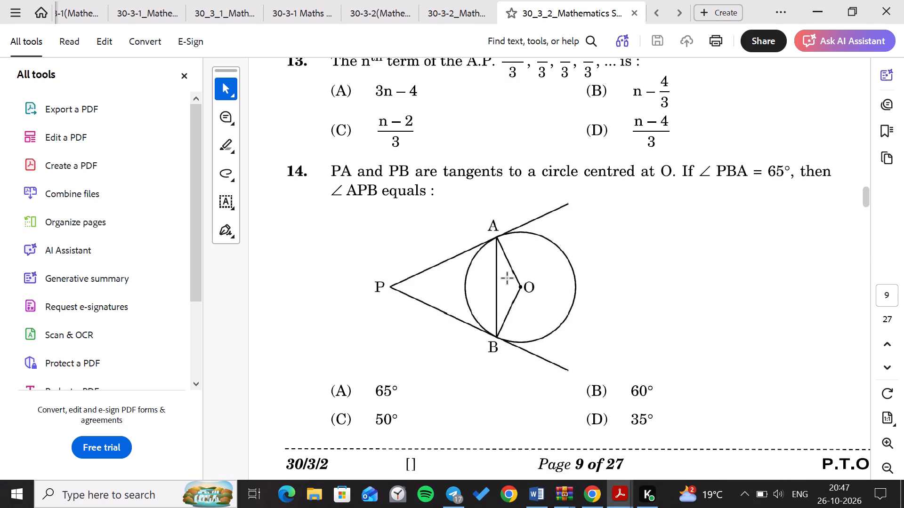
key("shift+s")
key("shift+super+s")
key("shift+super+s")
key("shift+super+s")
key("shift+super+s")
key("shift+super+s")
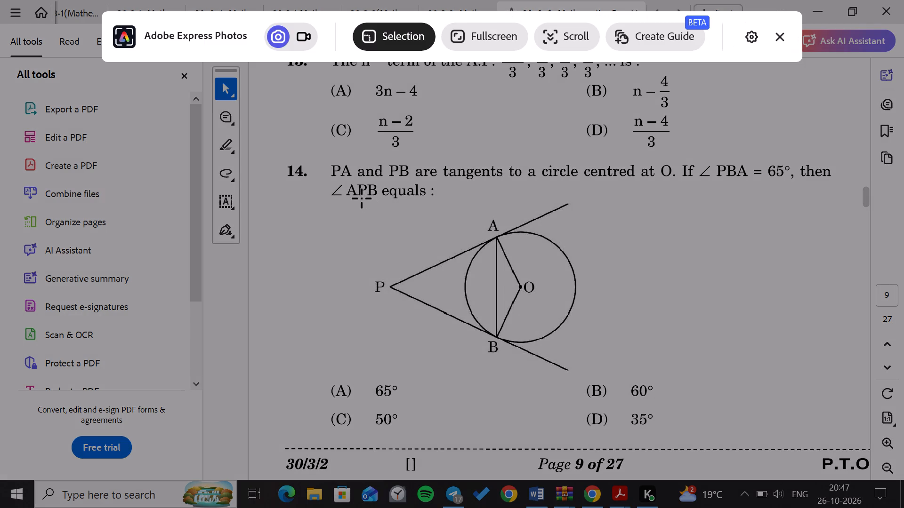
left_click_drag(366, 196, 412, 238)
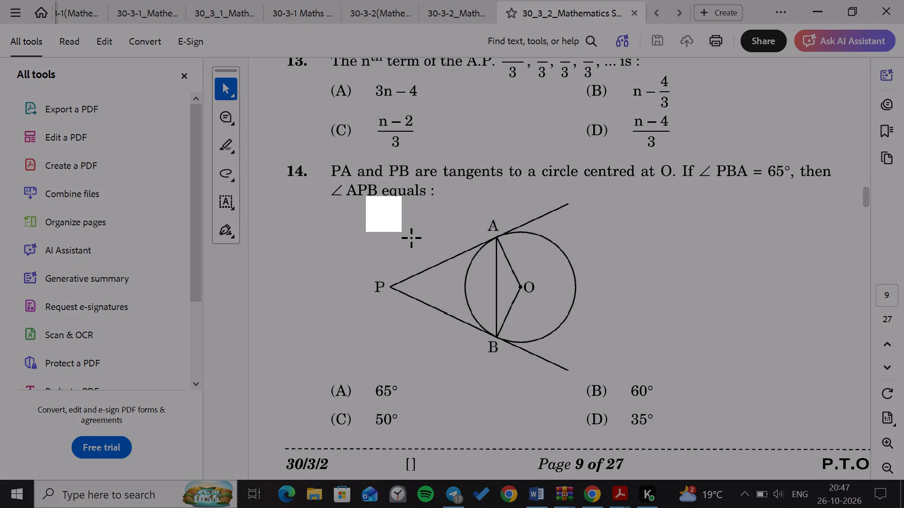
left_click_drag(412, 238, 599, 374)
In the Word document, replace Question 14's diagram placeholder with the captured diagram on its own line above the answer options.
left_click(531, 491)
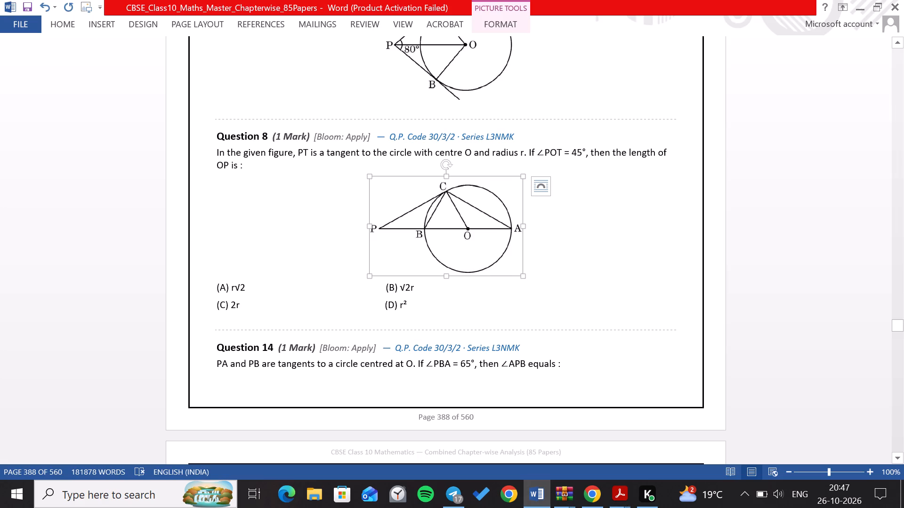
scroll(297, 339, "down", 19)
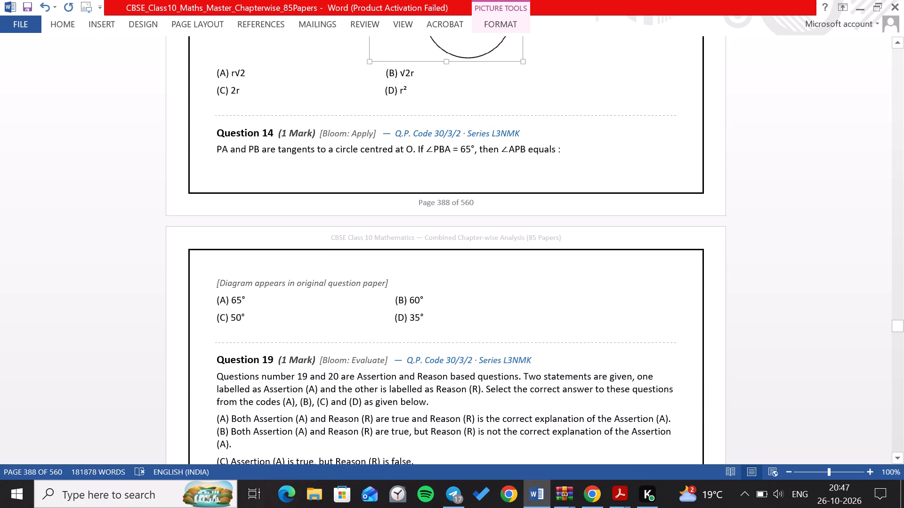
left_click_drag(214, 281, 389, 282)
key("BackSpace")
key("Return")
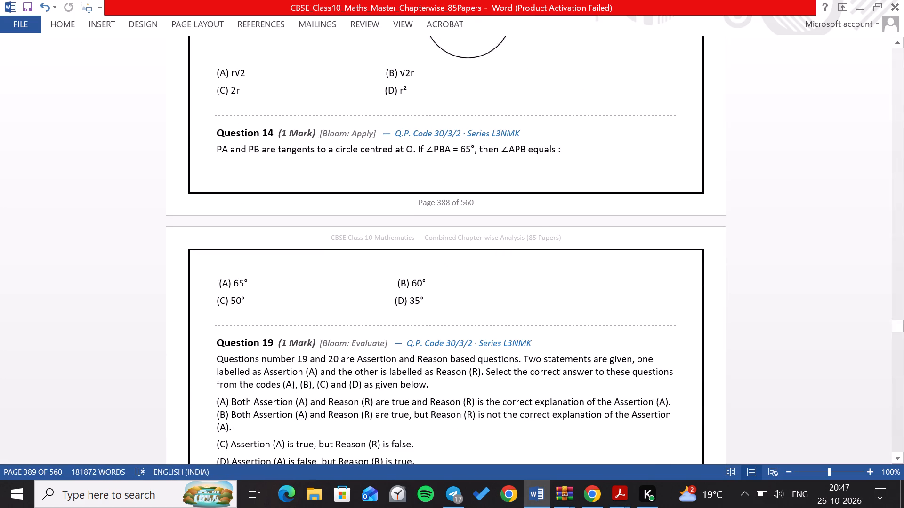
key("Up")
key("ctrl+v")
Shrink Question 14's pasted diagram proportionally to about half its pasted size and centre it.
scroll(384, 310, "down", 4)
left_click(384, 313)
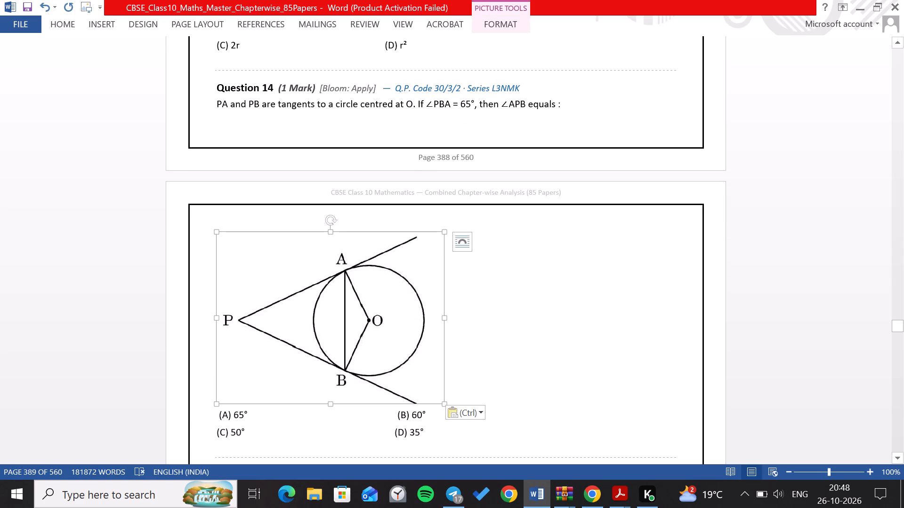
left_click_drag(445, 402, 336, 278)
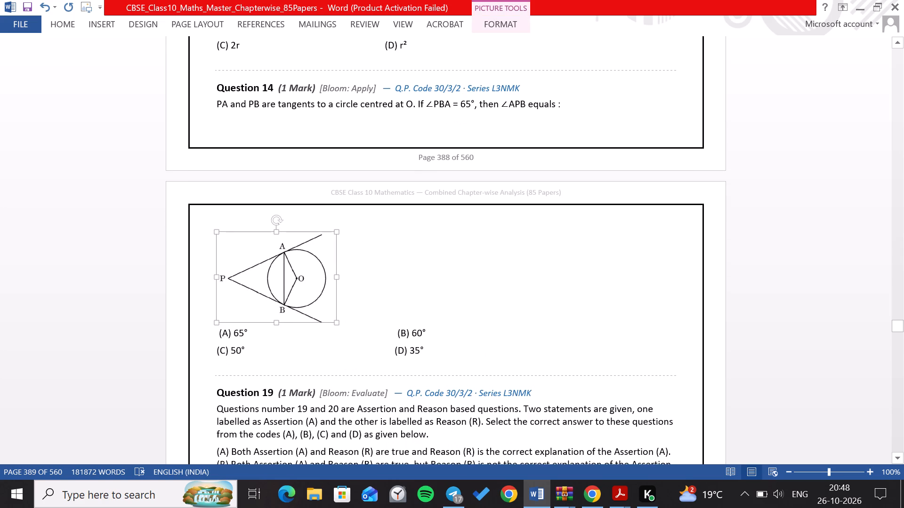
left_click(56, 23)
left_click(286, 65)
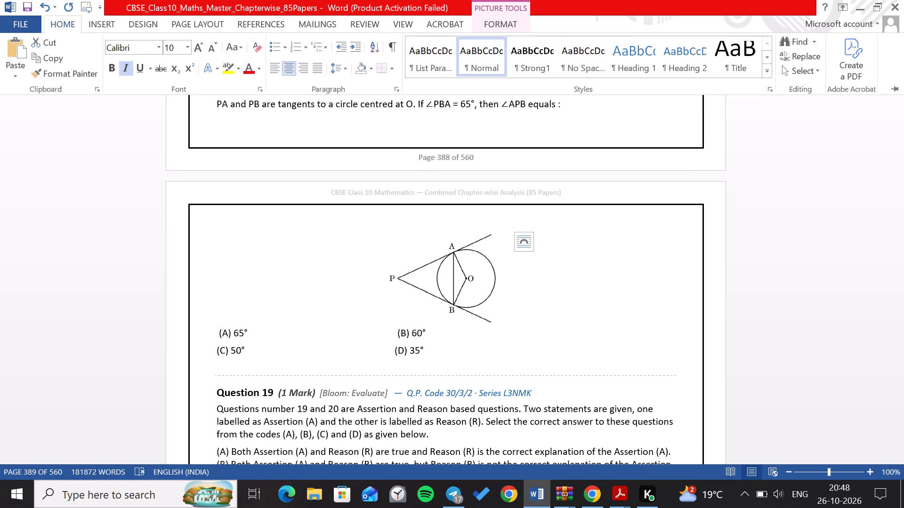
Capture Question 30(b)'s diagram of tangent PA with AB perpendicular to OP from the 30/3/2 Series L3NMK paper as a selection screenshot.
scroll(558, 408, "down", 6)
scroll(513, 276, "down", 14)
scroll(273, 304, "down", 13)
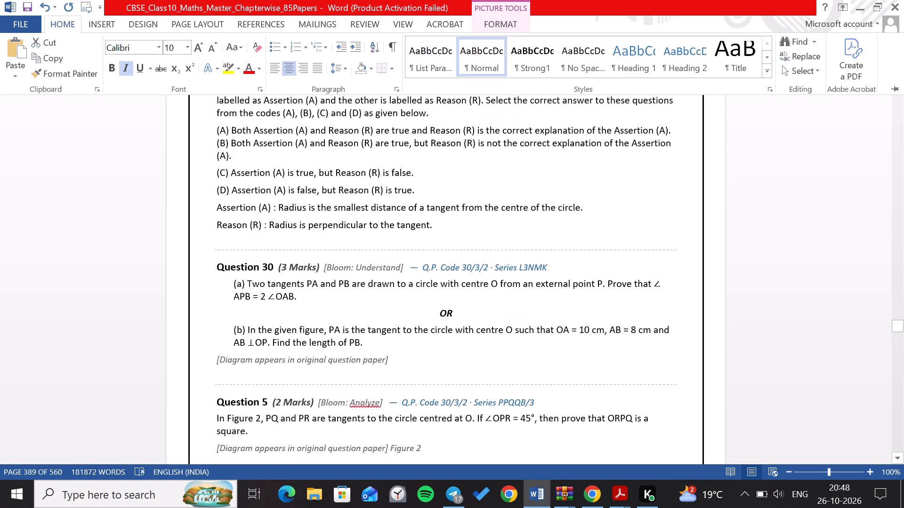
scroll(272, 303, "down", 4)
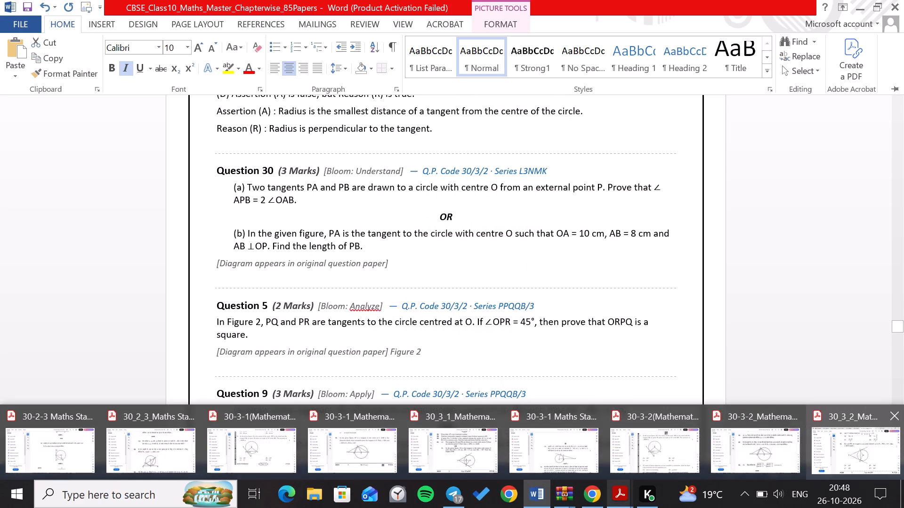
left_click(870, 427)
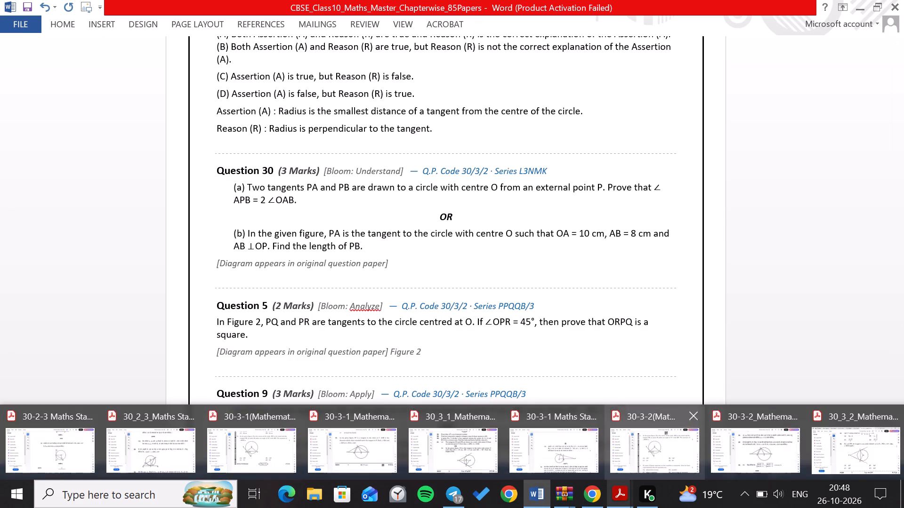
left_click(872, 450)
left_click_drag(864, 198, 866, 275)
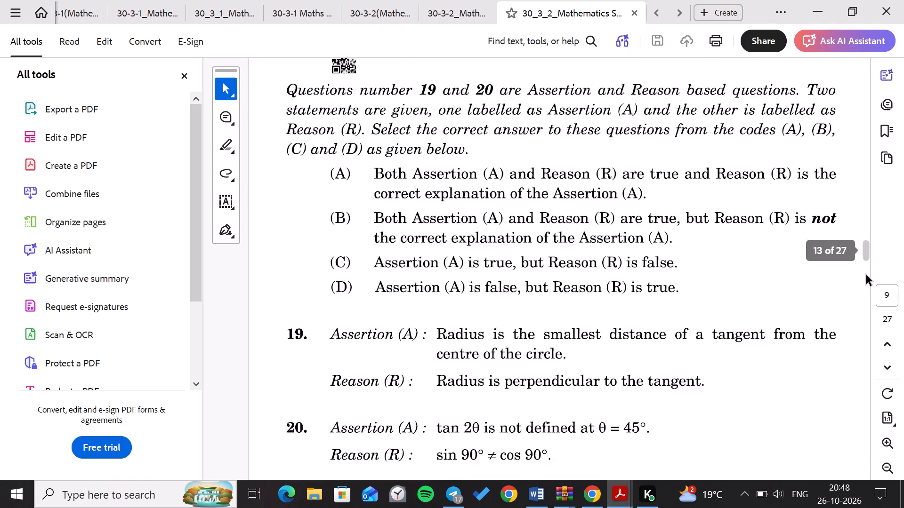
left_click_drag(866, 275, 866, 326)
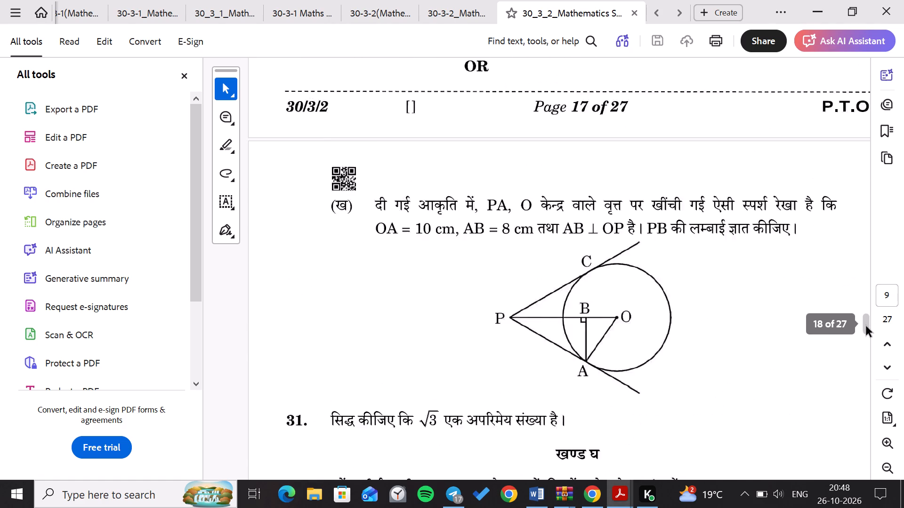
left_click_drag(866, 326, 869, 342)
scroll(657, 332, "up", 1)
scroll(657, 332, "up", 20)
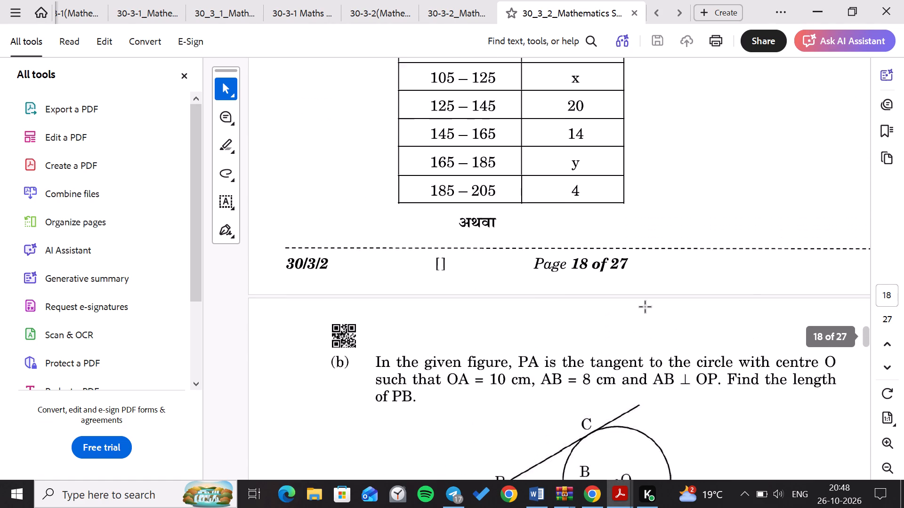
scroll(646, 307, "up", 2)
scroll(646, 307, "up", 20)
scroll(646, 307, "up", 15)
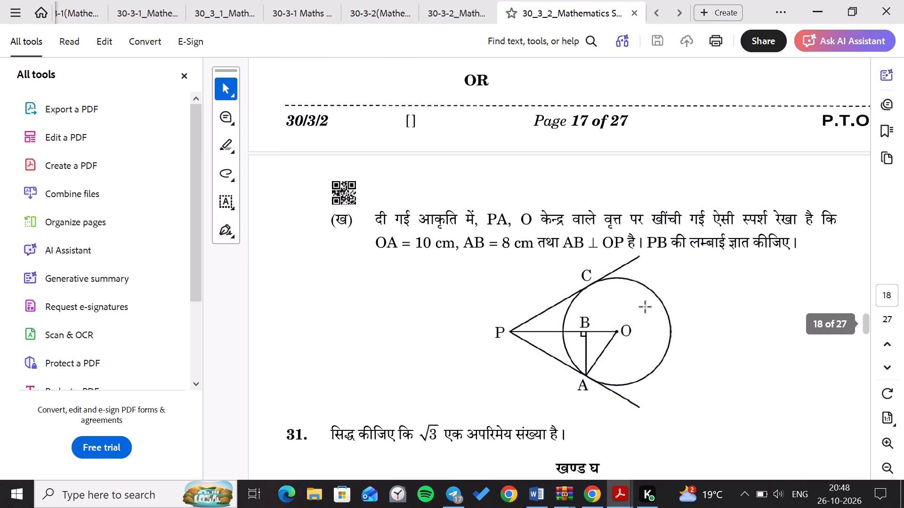
scroll(646, 307, "up", 17)
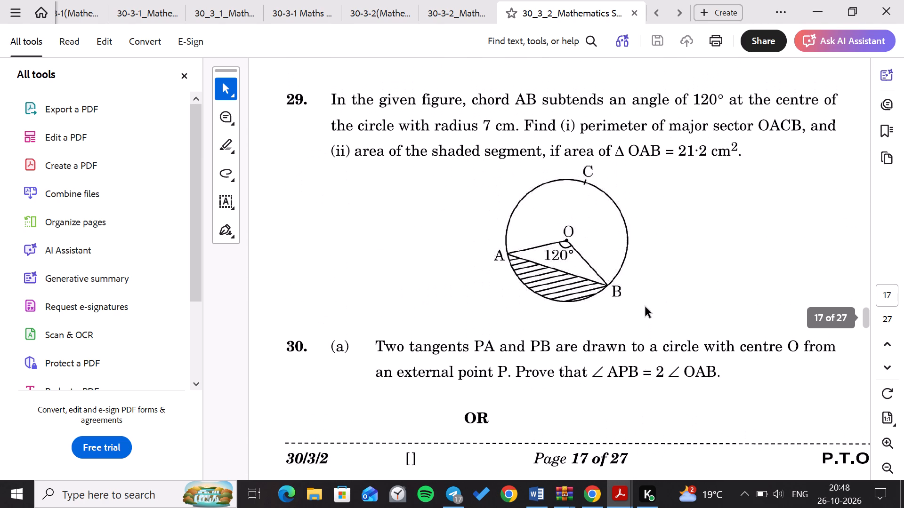
scroll(646, 307, "down", 19)
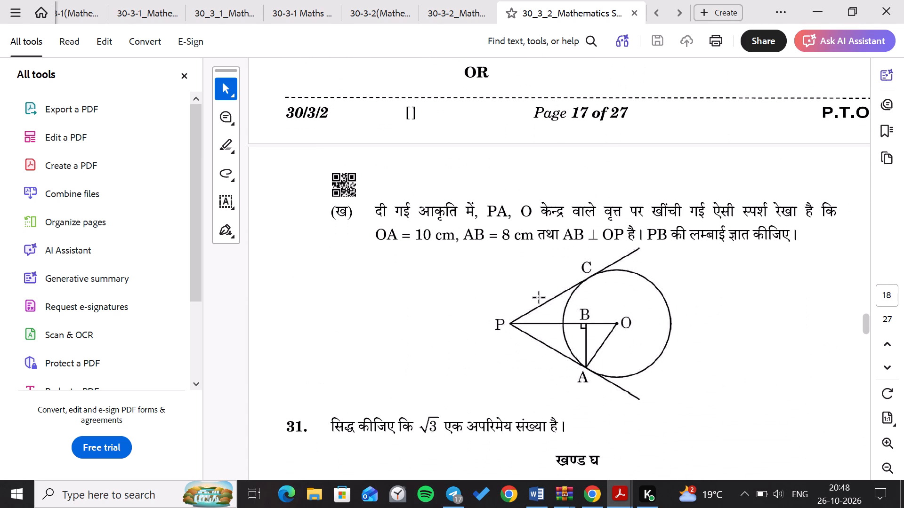
key("shift+super+s")
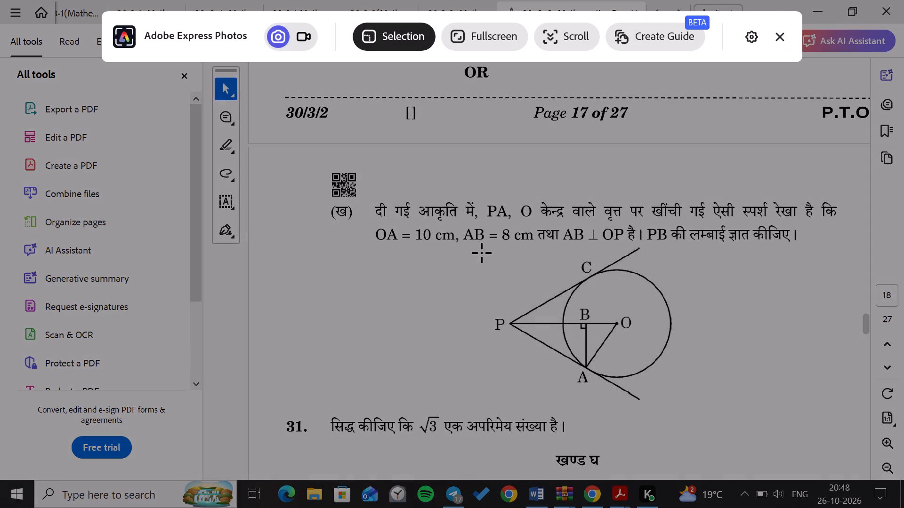
left_click_drag(482, 245, 664, 395)
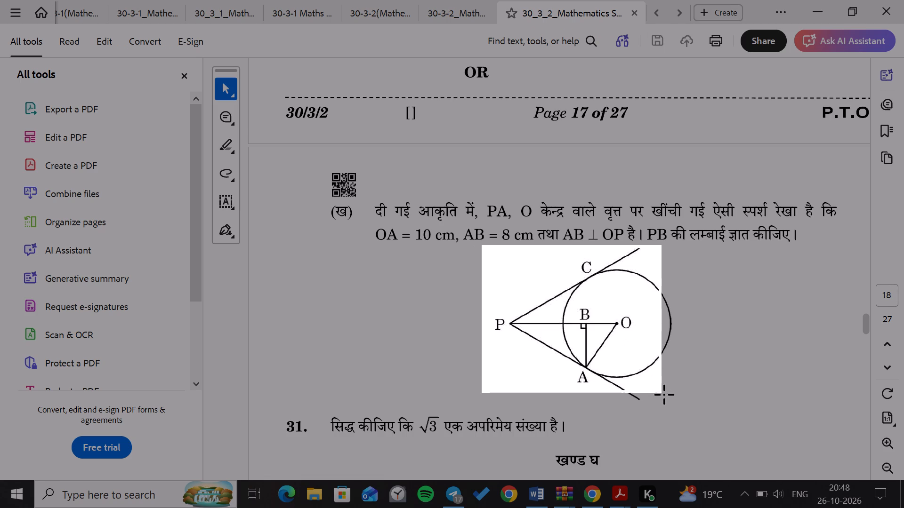
left_click_drag(664, 395, 676, 405)
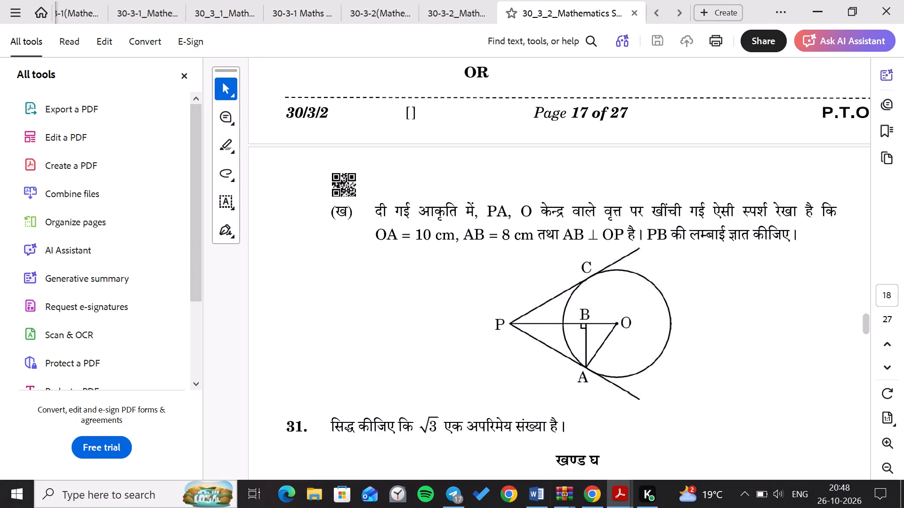
In the Word document, replace the diagram placeholder under Question 30(b) of Series L3NMK with the diagram image from the clipboard.
left_click(533, 493)
left_click_drag(210, 260, 330, 265)
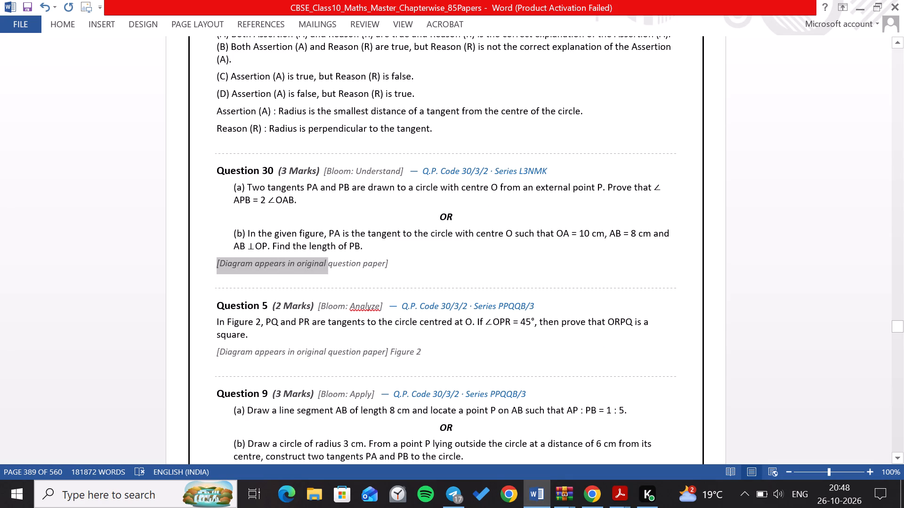
left_click_drag(330, 265, 391, 263)
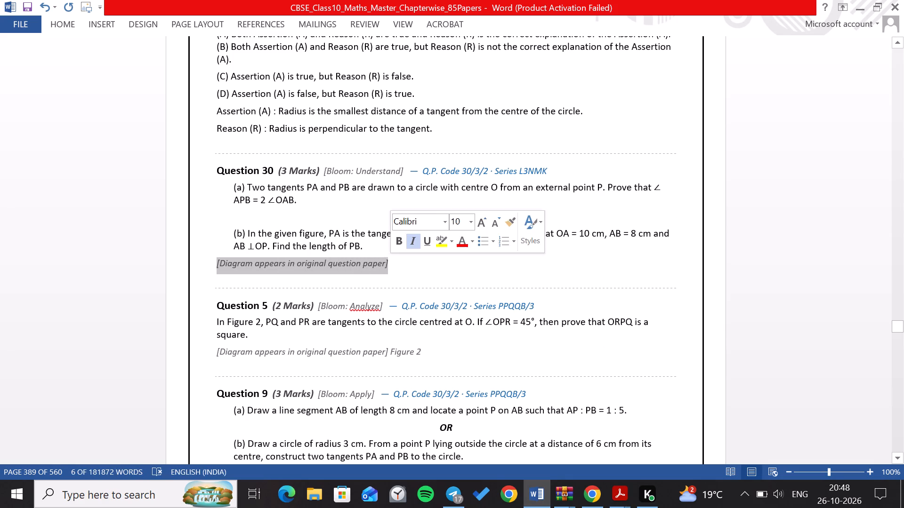
key("BackSpace")
key("ctrl+v")
scroll(390, 268, "down", 3)
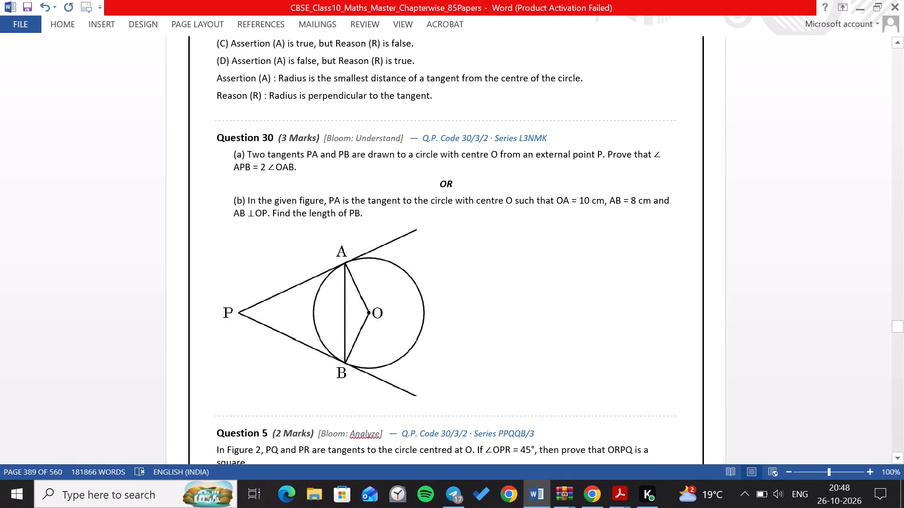
Shrink Question 30's pasted diagram proportionally to about three-fifths of its pasted size and centre it.
left_click(382, 274)
left_click_drag(446, 395, 413, 371)
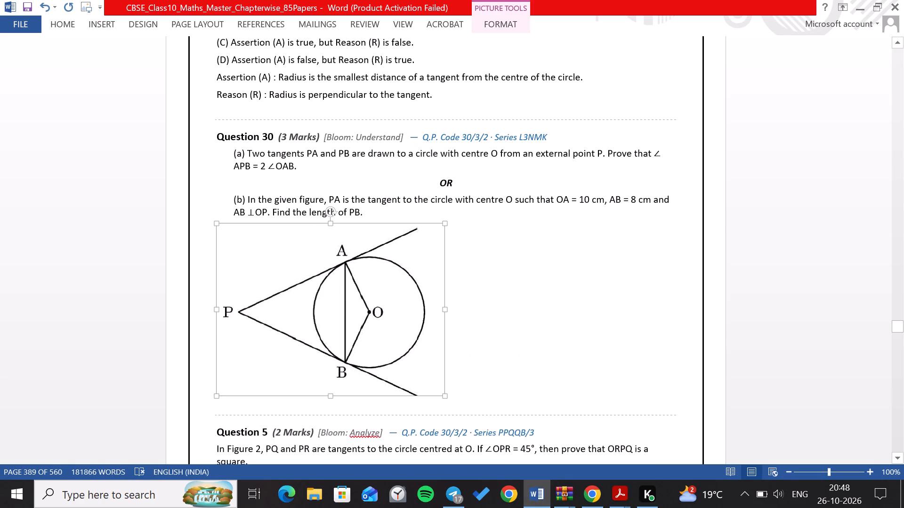
left_click_drag(413, 371, 351, 286)
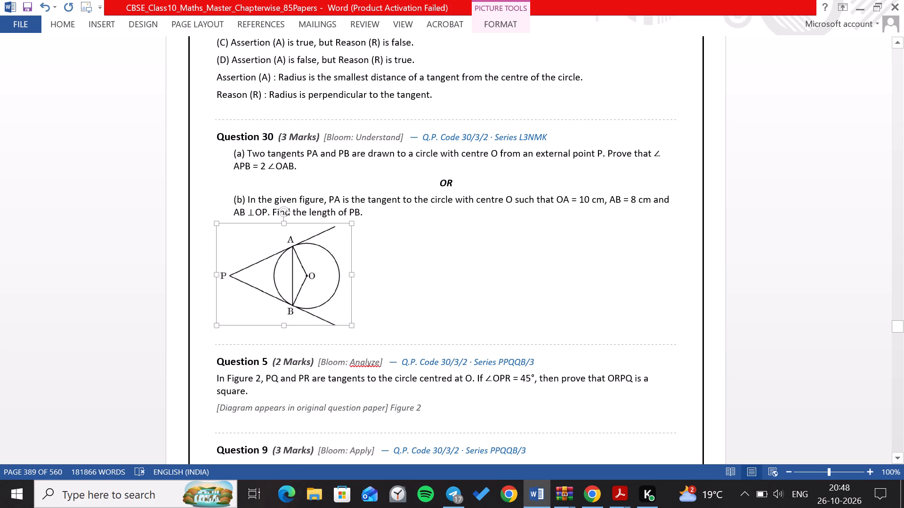
left_click(58, 19)
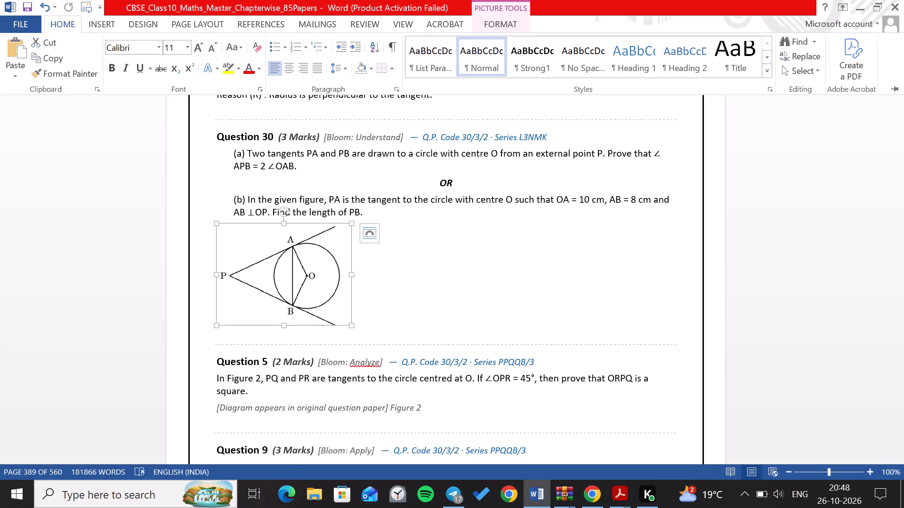
left_click(296, 66)
Open the 30-3-2 Maths Standard PDF from the iLoveZIP_Create PP.zip archive for Question 5 of Series PPQQB/3.
scroll(397, 164, "down", 15)
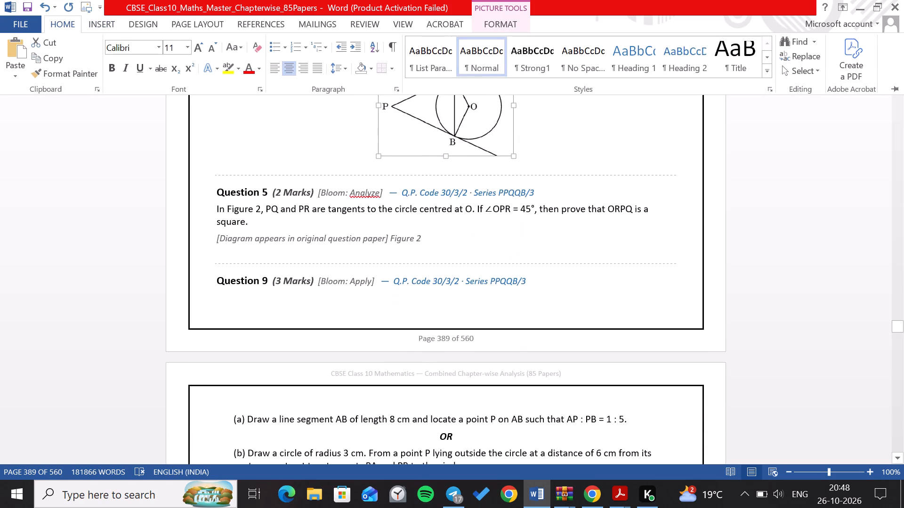
scroll(272, 236, "down", 5)
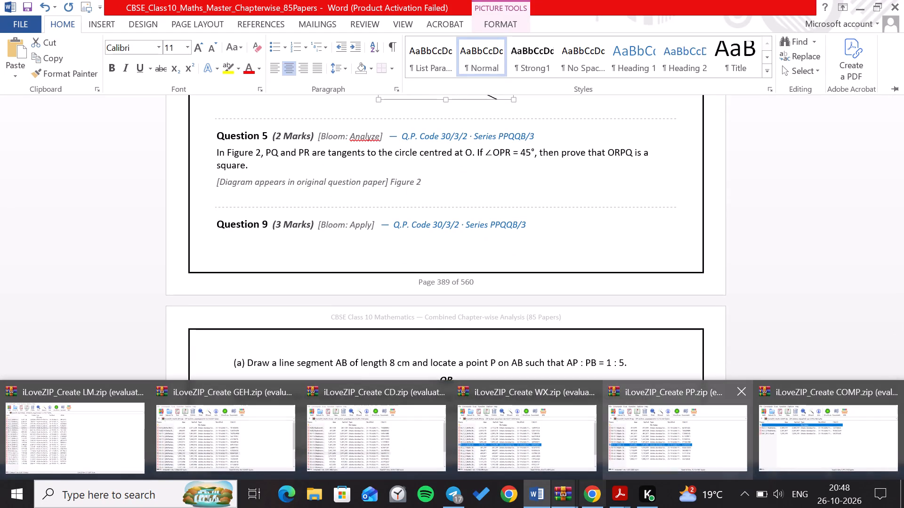
left_click(673, 452)
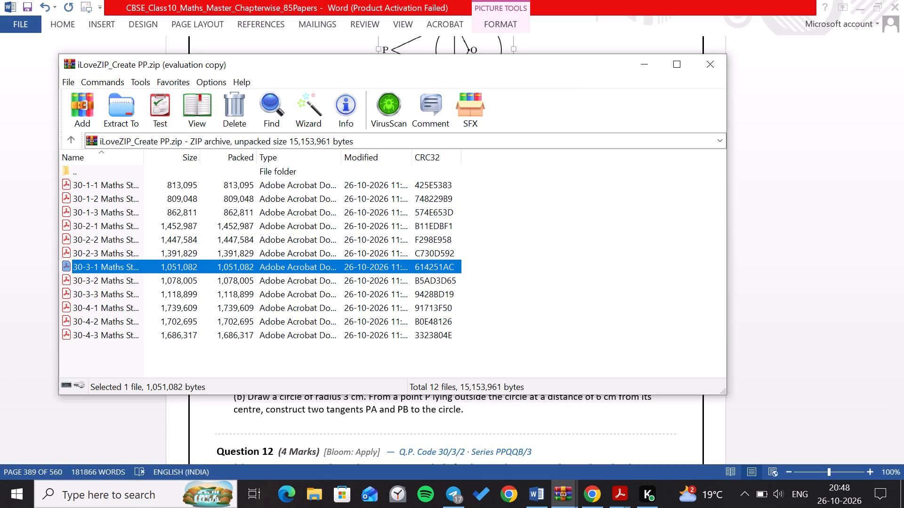
double_click(169, 282)
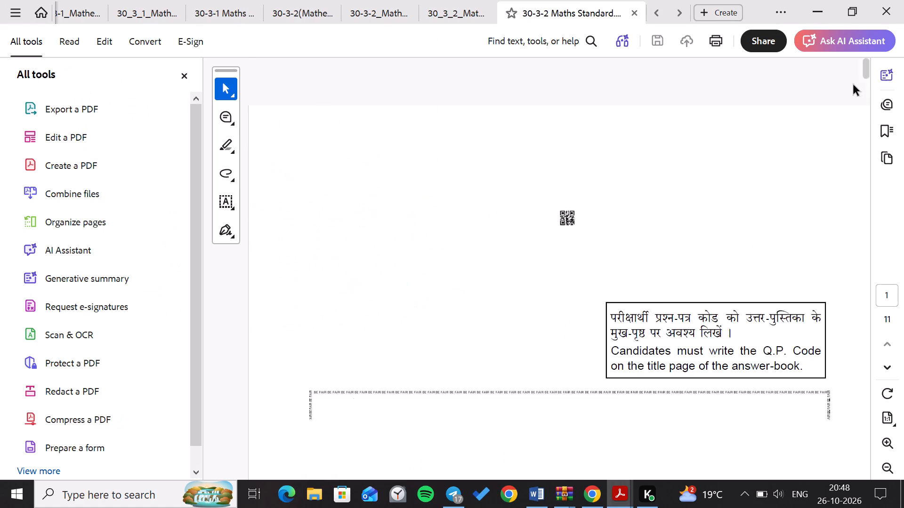
Capture Question 5's diagram of tangents PQ and PR with the 45° angle, without its figure caption, as a selection screenshot.
left_click_drag(865, 74, 864, 183)
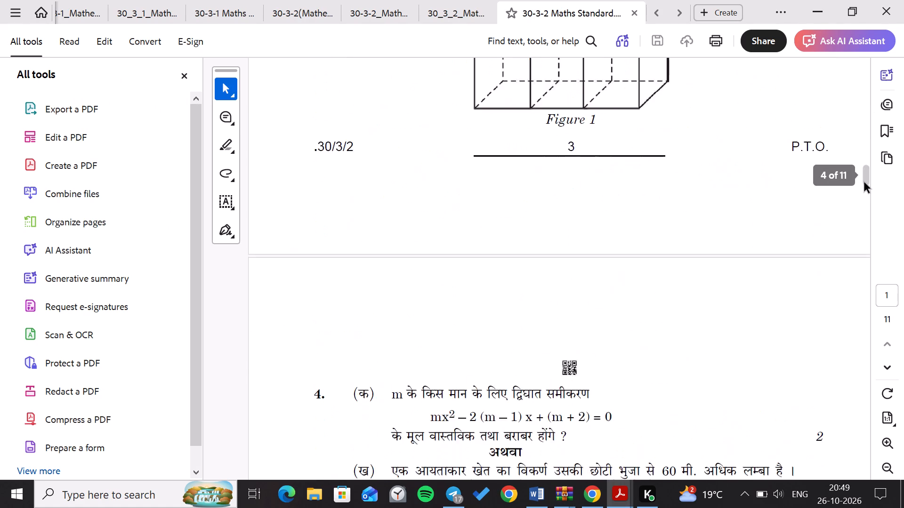
left_click_drag(864, 183, 863, 201)
scroll(597, 218, "up", 5)
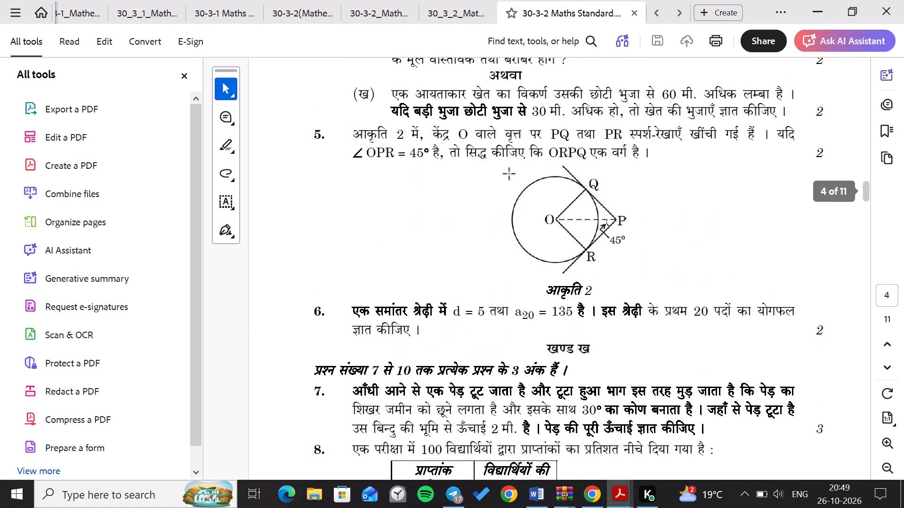
scroll(399, 0, "up", 1)
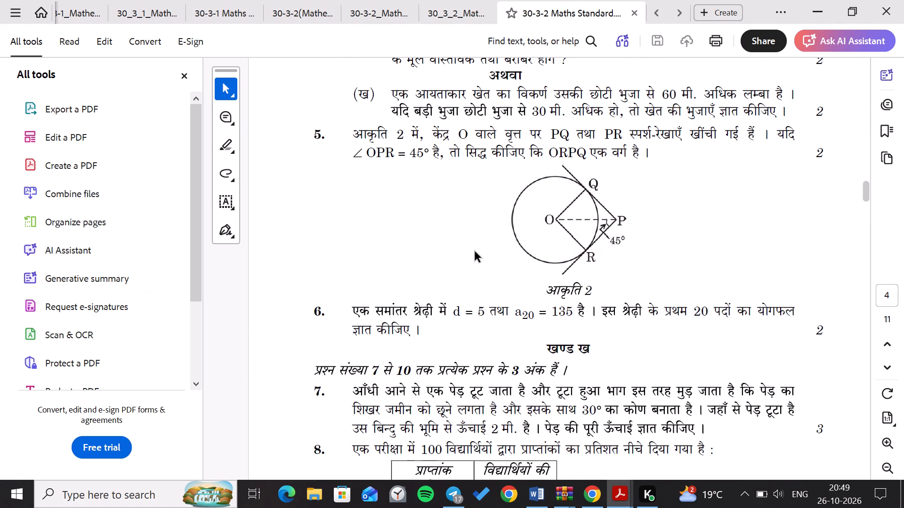
key("shift+super+s")
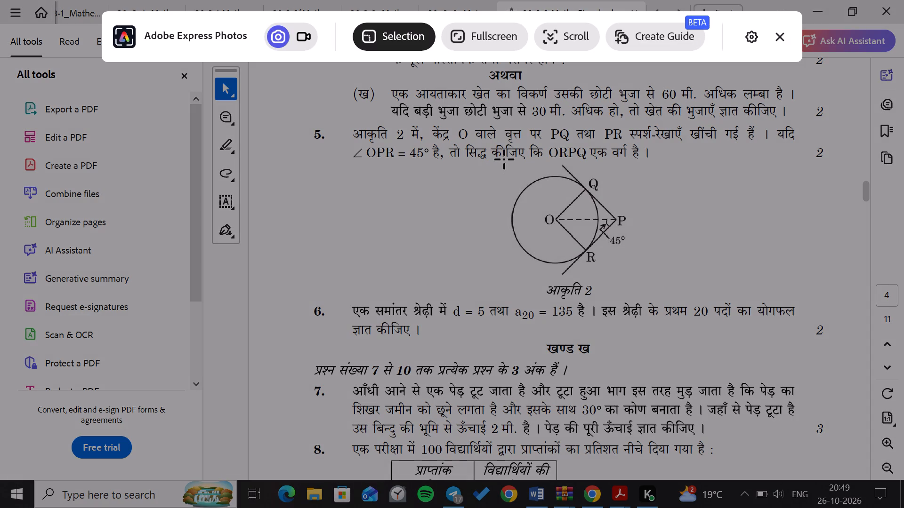
left_click_drag(504, 162, 632, 279)
In the Word document, replace Question 5's diagram placeholder, including its "Figure 2" text, with the captured diagram.
left_click(547, 494)
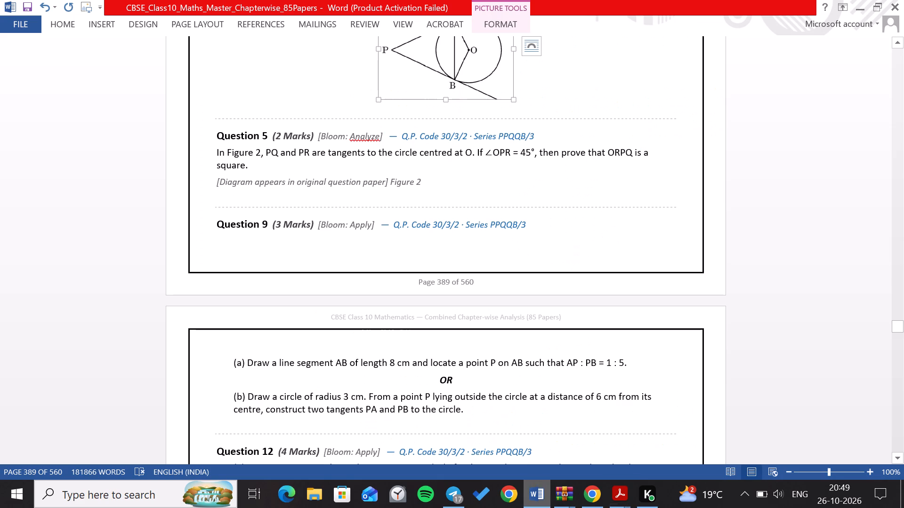
left_click_drag(214, 178, 258, 185)
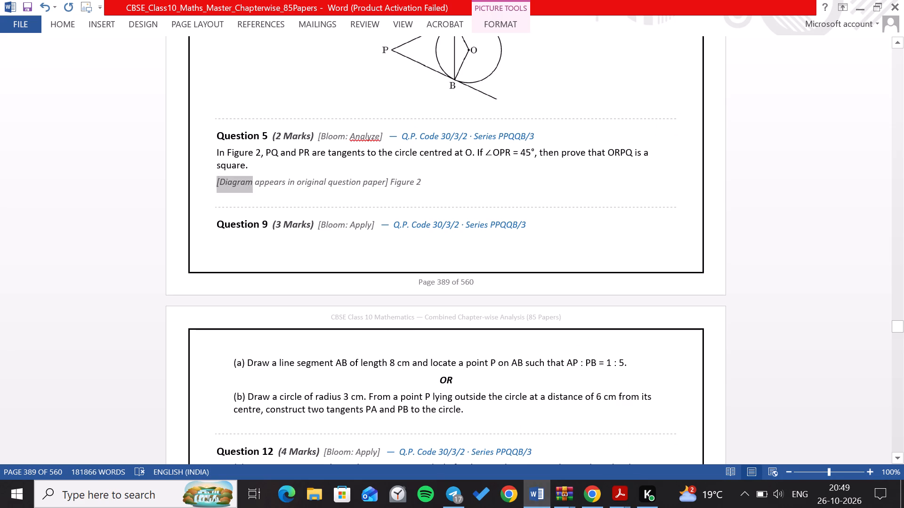
left_click_drag(258, 185, 424, 194)
left_click(424, 186)
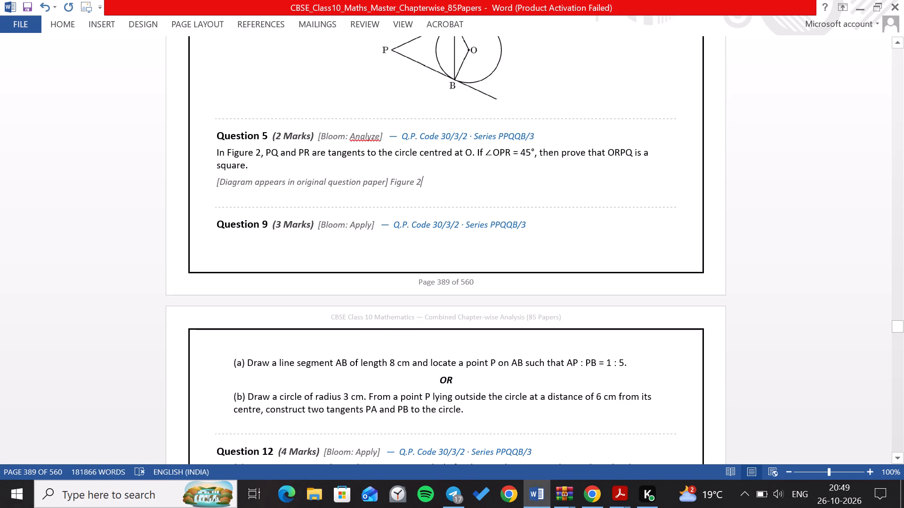
left_click_drag(215, 180, 406, 183)
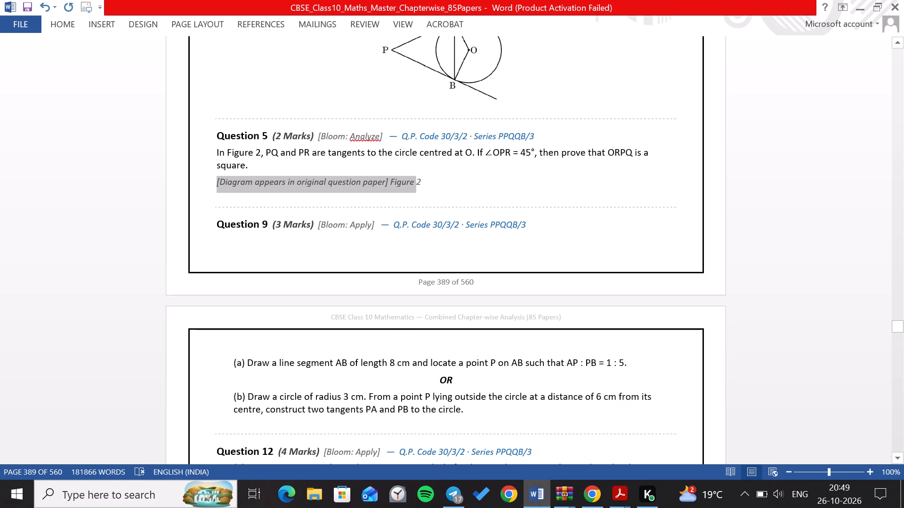
left_click_drag(406, 183, 420, 183)
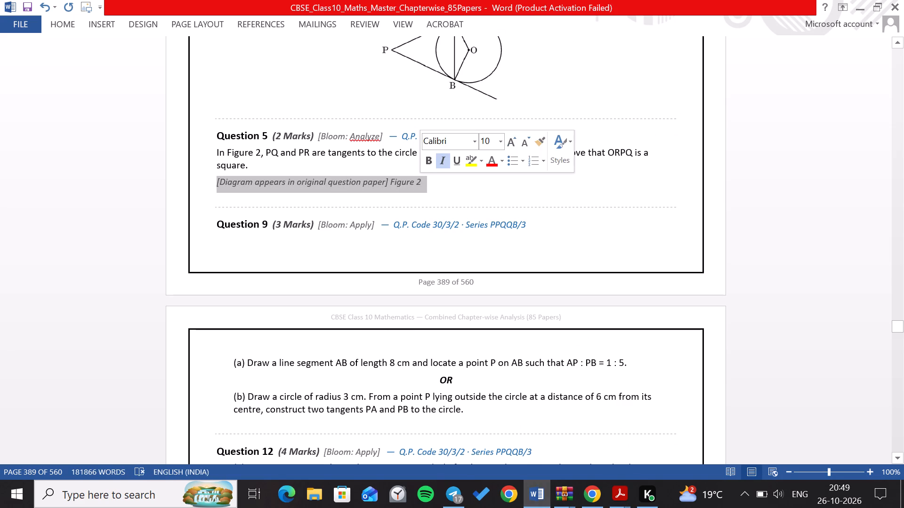
key("BackSpace")
key("ctrl+v")
Shrink Question 5's pasted tangent diagram proportionally to about 86% of its pasted size and centre it.
left_click(244, 403)
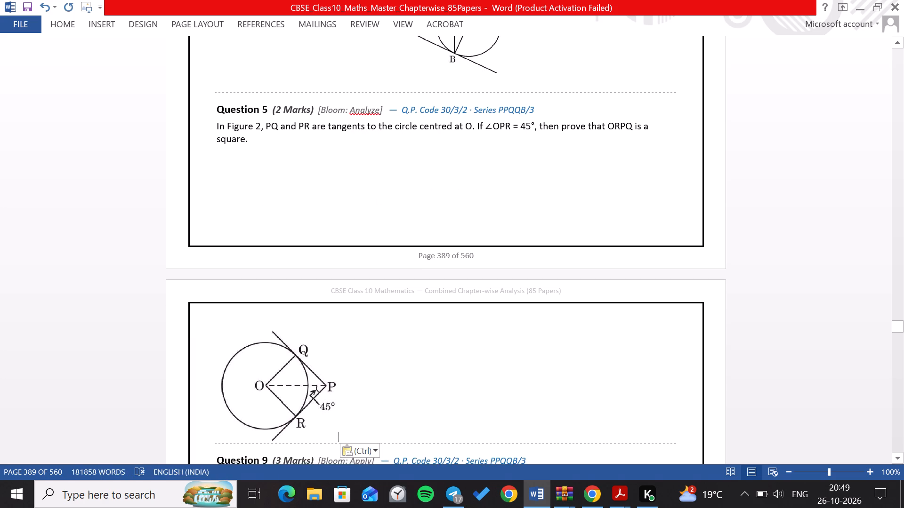
scroll(268, 372, "down", 4)
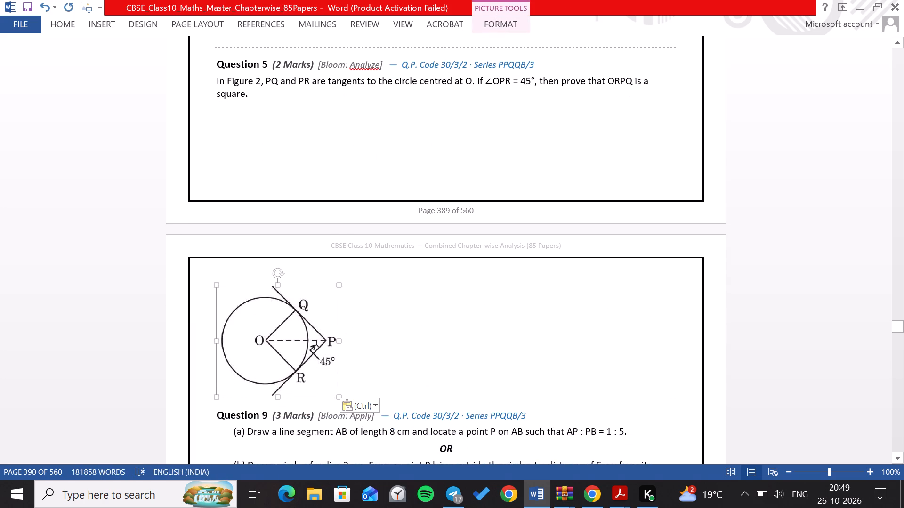
left_click_drag(339, 396, 292, 348)
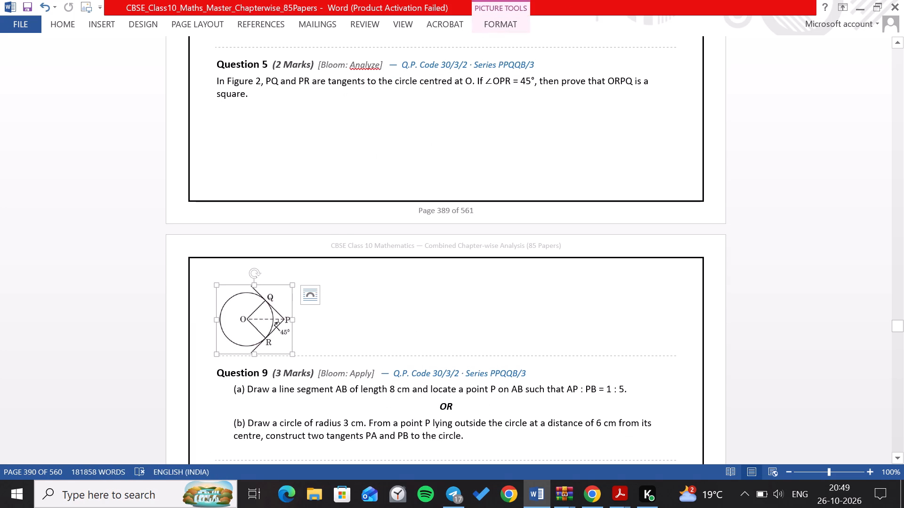
left_click_drag(292, 356, 315, 378)
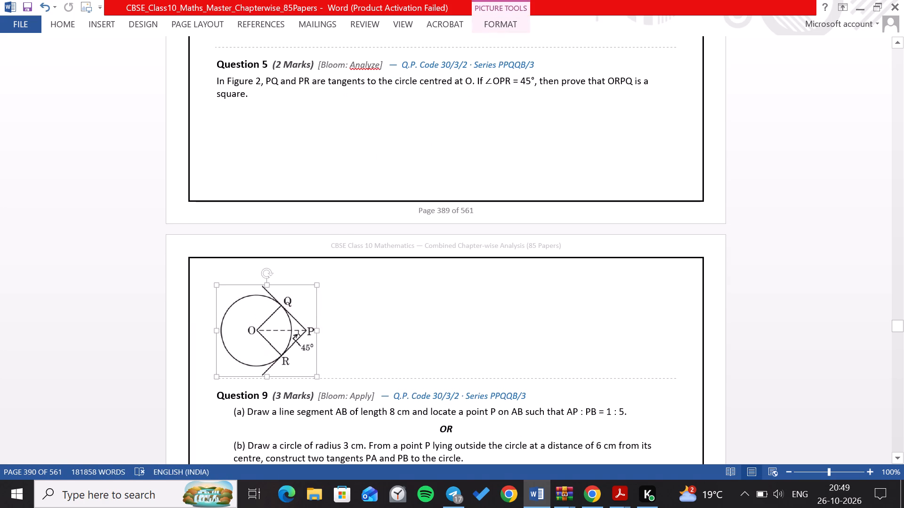
left_click_drag(315, 378, 319, 381)
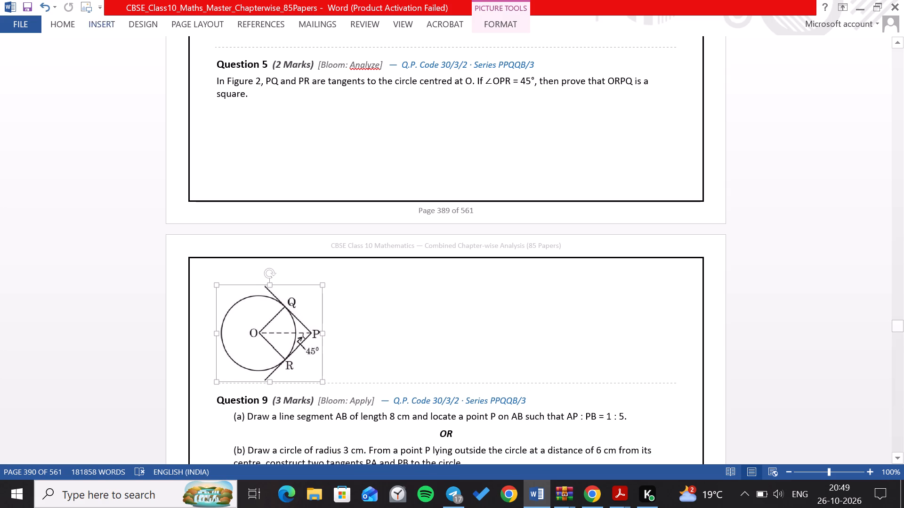
left_click(69, 25)
left_click(285, 71)
Examine the questions after Question 5 in Q.P. Code 30/3/2 for the next diagram placeholders.
scroll(379, 206, "down", 7)
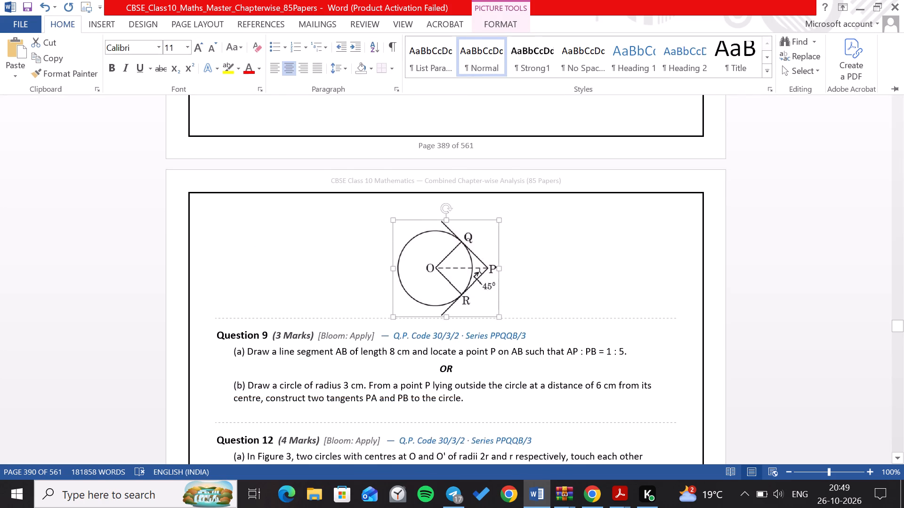
scroll(379, 210, "down", 20)
scroll(379, 210, "down", 3)
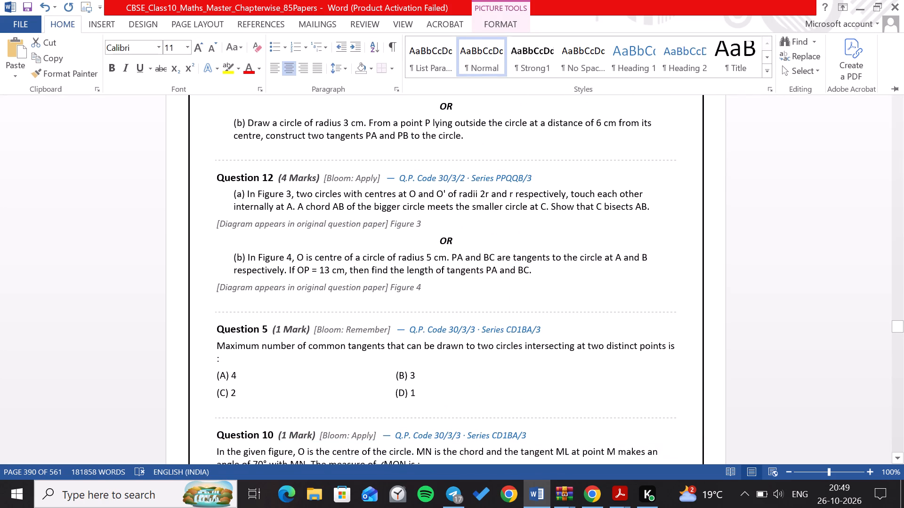
scroll(432, 255, "up", 17)
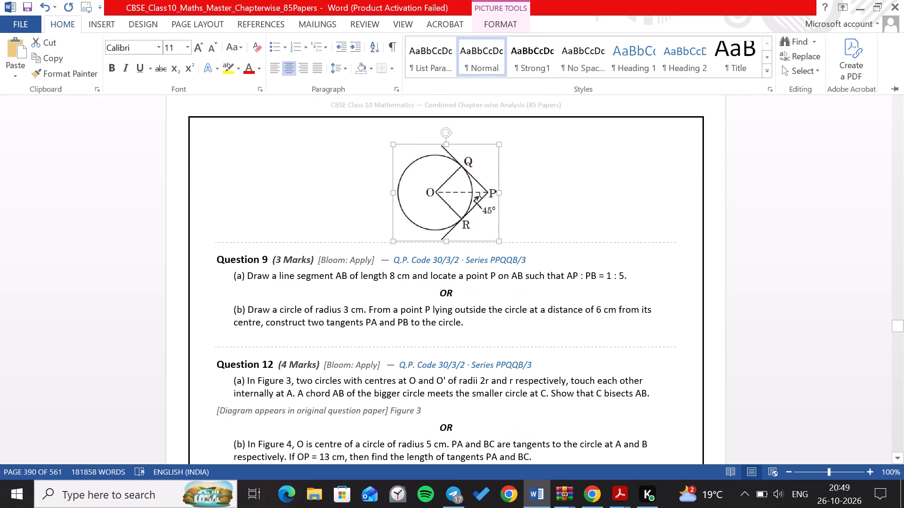
scroll(427, 267, "down", 10)
scroll(420, 283, "up", 20)
scroll(420, 283, "up", 1)
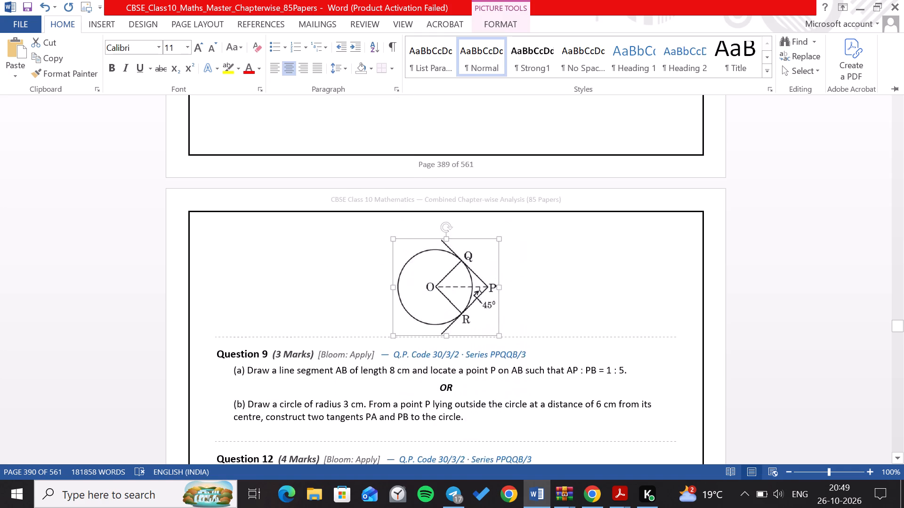
scroll(420, 283, "up", 9)
scroll(420, 283, "down", 20)
scroll(420, 283, "down", 9)
scroll(413, 324, "down", 6)
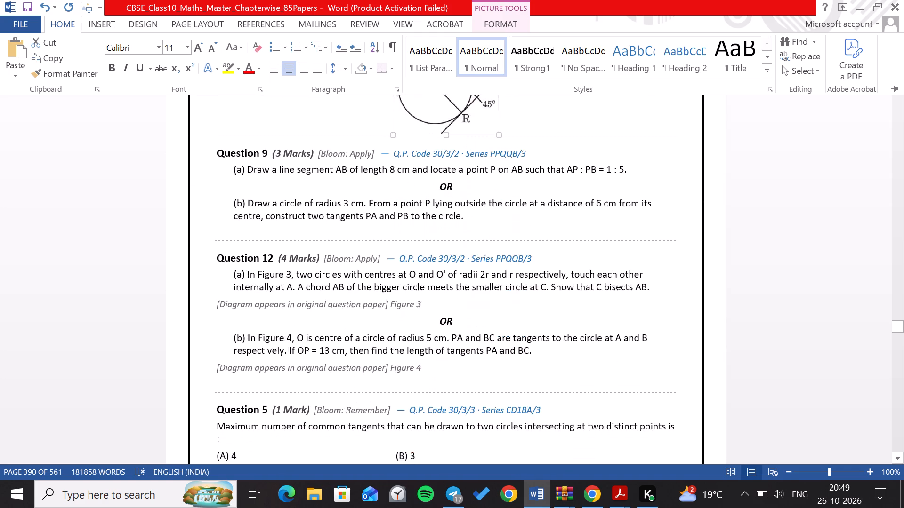
scroll(413, 324, "down", 4)
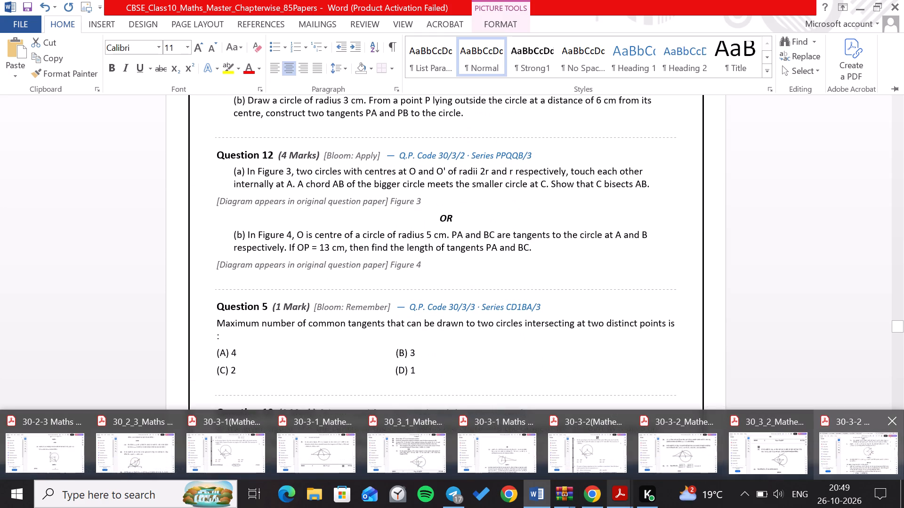
In the 30-3-2 Maths Standard PDF, capture Question 12(a)'s Figure 3 diagram of the internally touching circles as a selection screenshot.
left_click(856, 451)
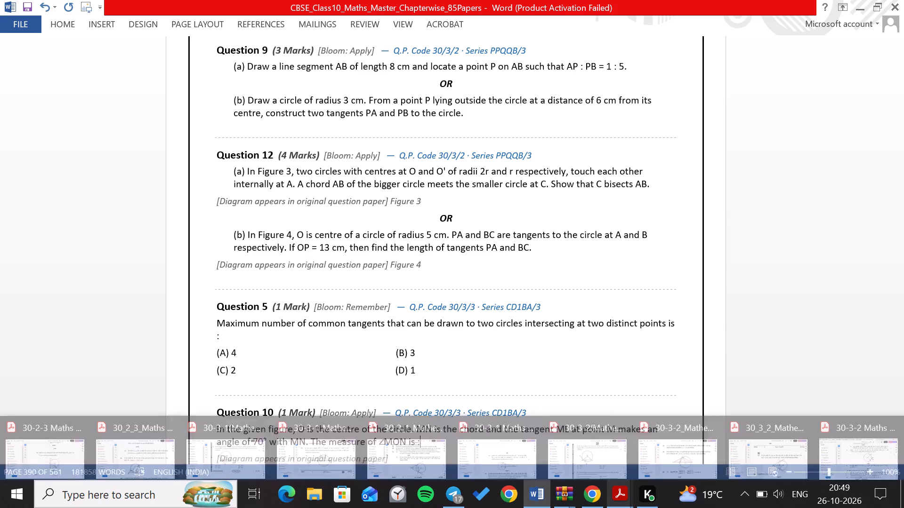
left_click(882, 444)
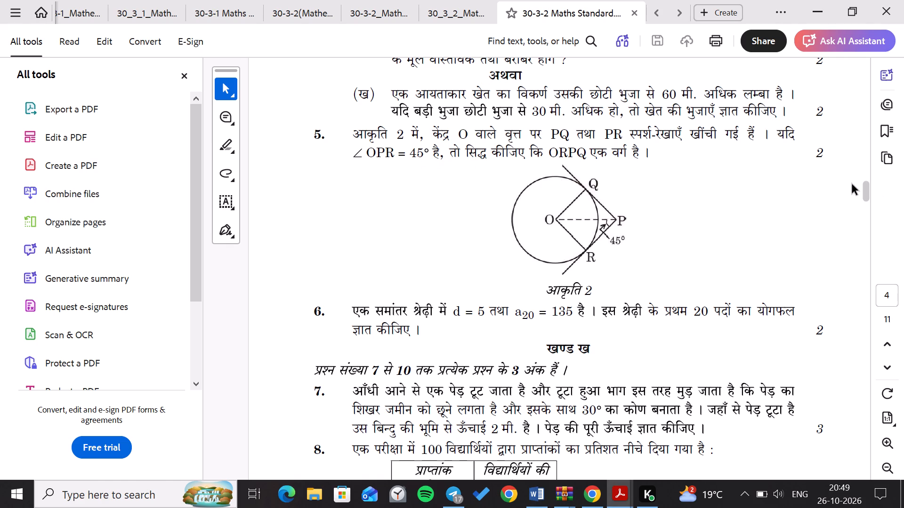
left_click_drag(868, 189, 873, 247)
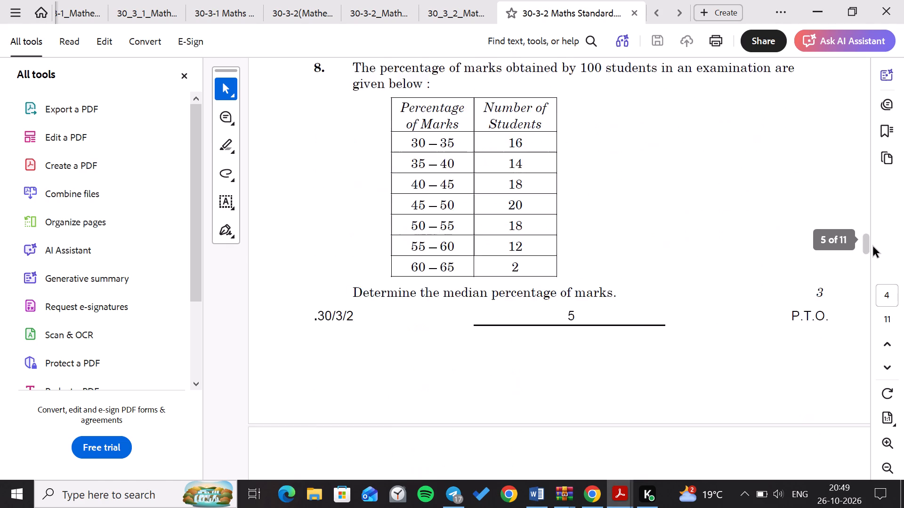
left_click_drag(873, 247, 873, 282)
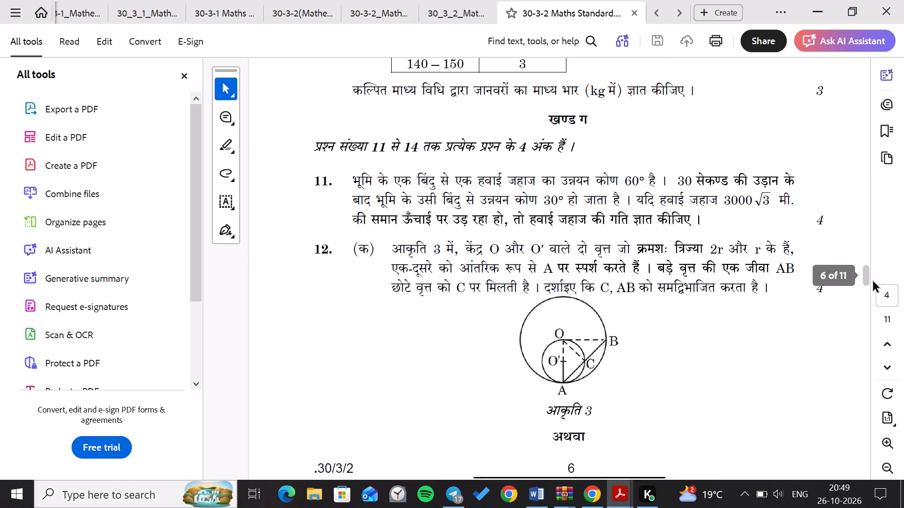
left_click_drag(873, 282, 873, 307)
scroll(579, 234, "down", 6)
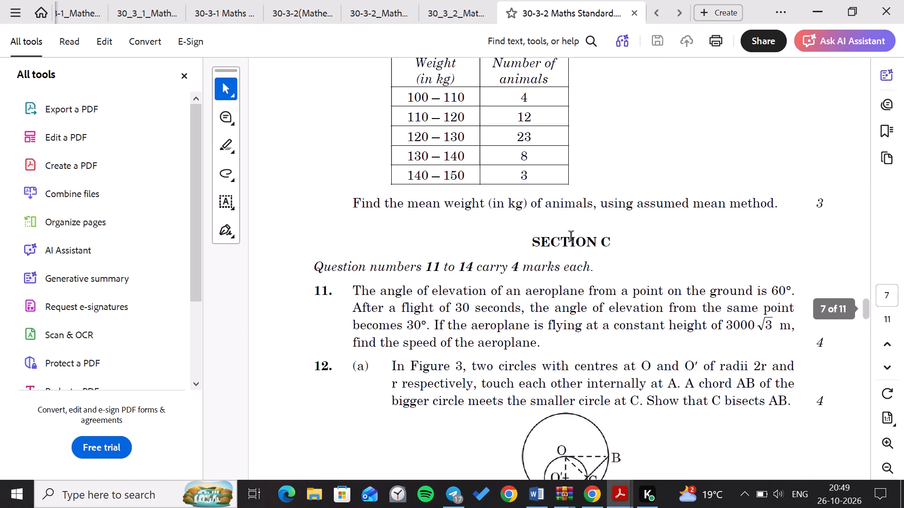
scroll(572, 237, "down", 1)
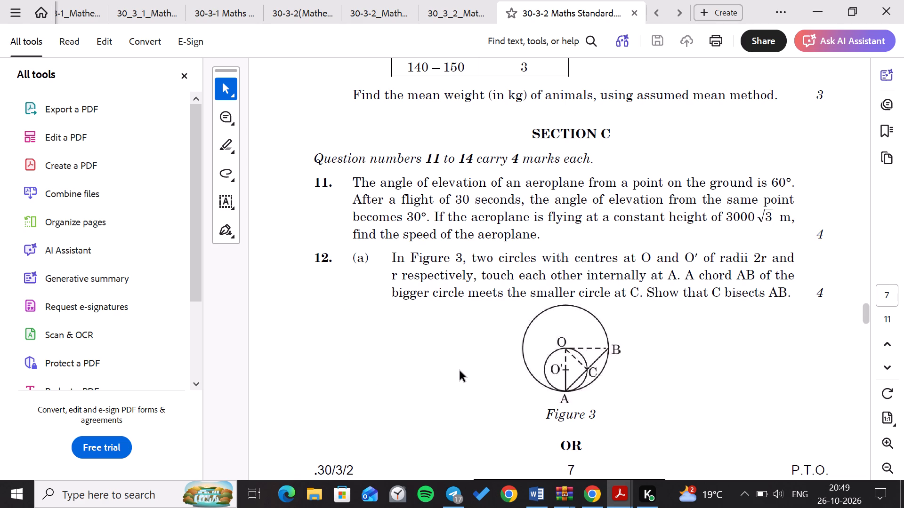
key("shift+super+s")
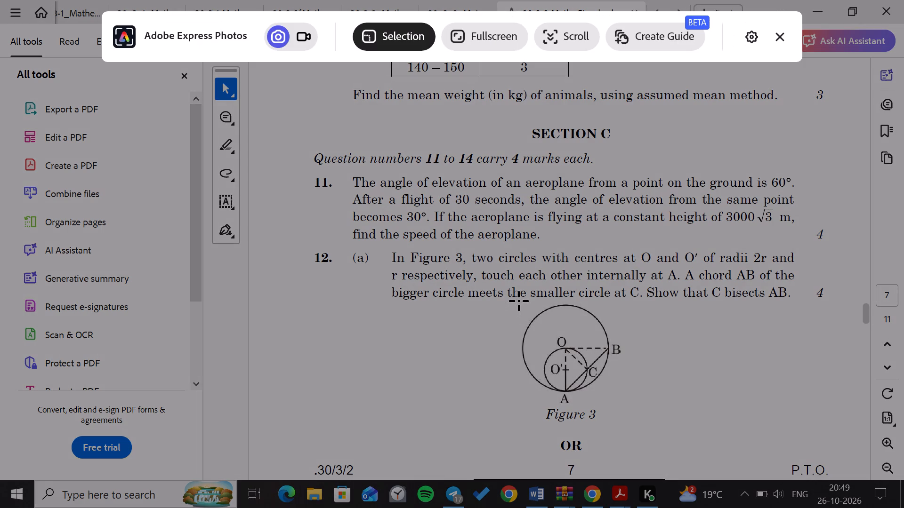
left_click_drag(519, 301, 613, 413)
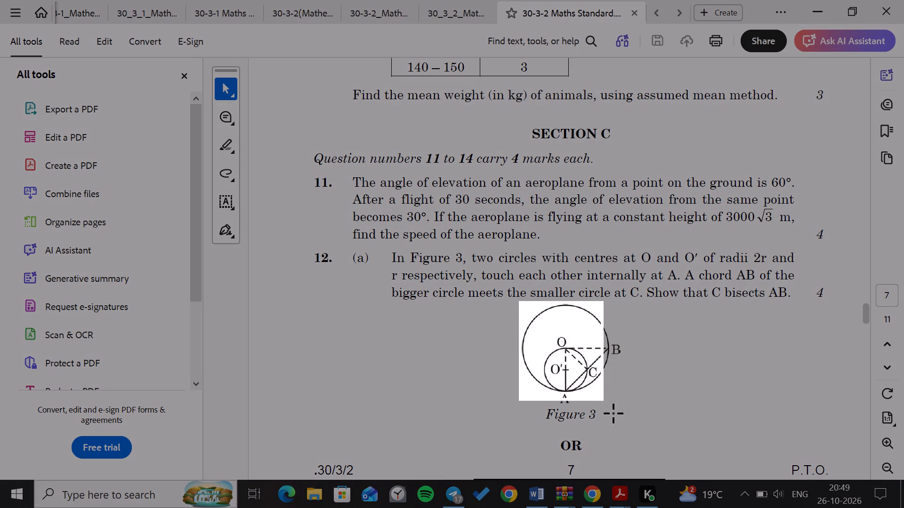
left_click_drag(613, 413, 625, 418)
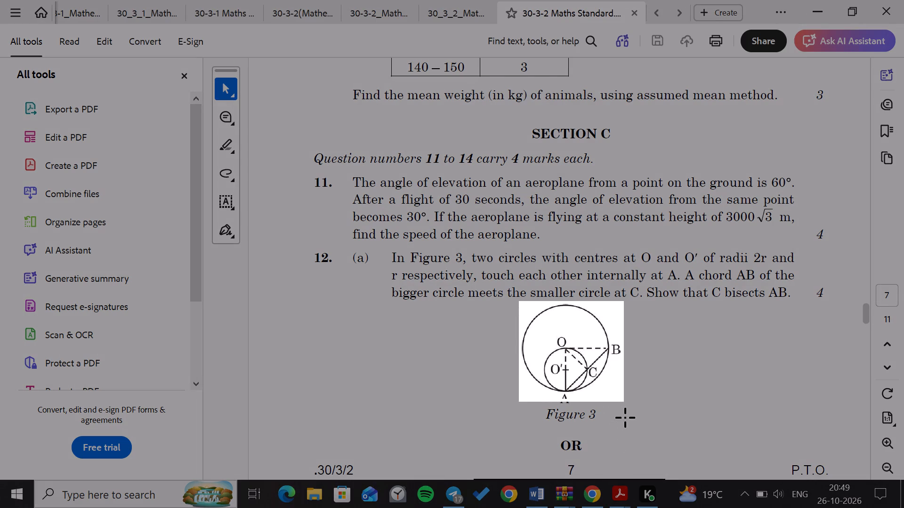
left_click_drag(625, 418, 625, 423)
In the Word document, replace Question 12(a)'s diagram placeholder, including its "Figure 3" text, with the copied diagram above the OR line.
left_click(533, 490)
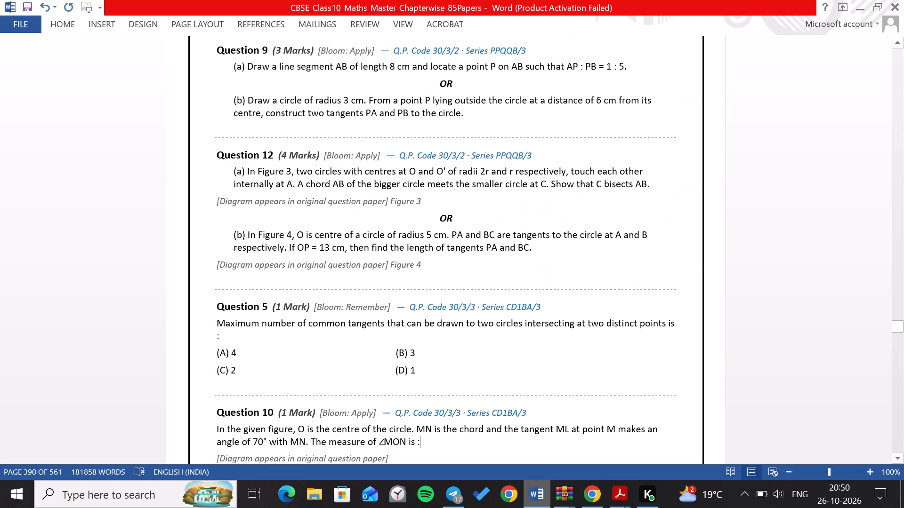
left_click_drag(214, 200, 277, 209)
left_click_drag(277, 209, 414, 214)
key("BackSpace")
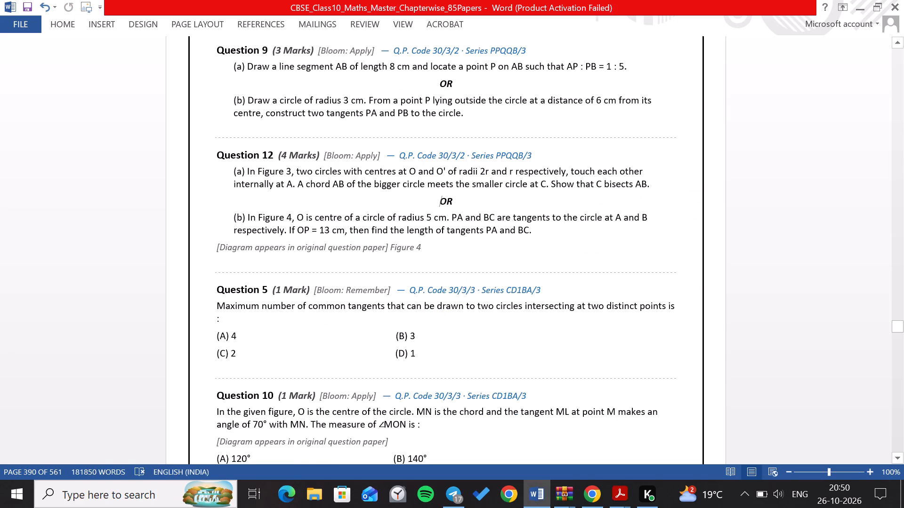
key("Return")
key("Up")
key("ctrl+v")
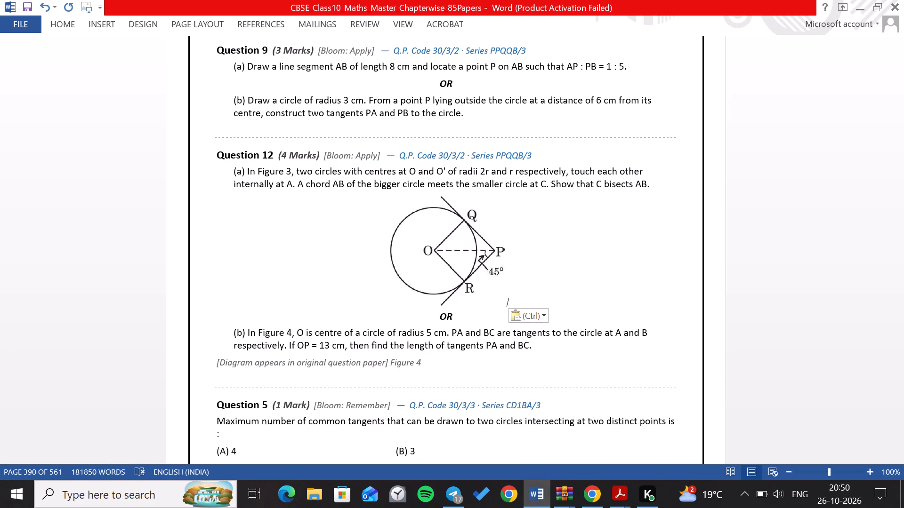
In the 30-3-2 Maths Standard PDF, capture Question 12(b)'s diagram of tangents PA and BC, without its figure caption, as a selection screenshot.
scroll(414, 215, "down", 9)
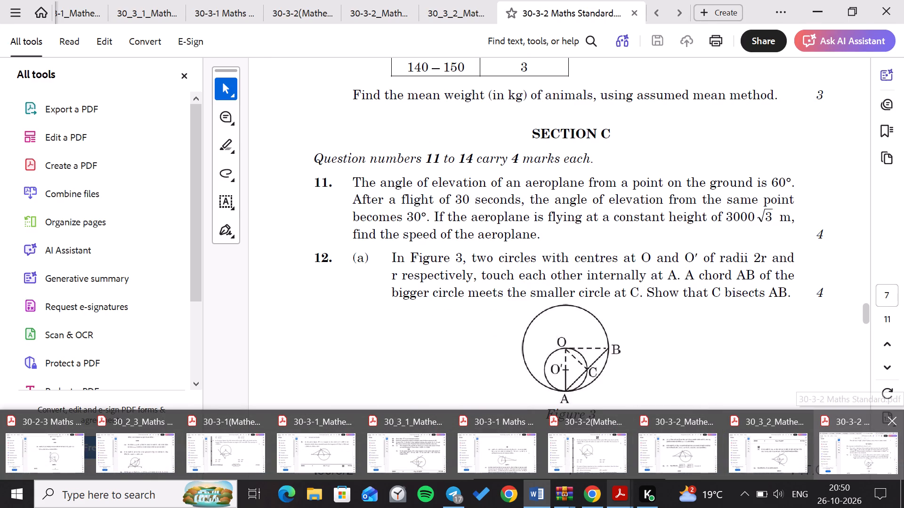
left_click(851, 455)
scroll(661, 299, "down", 8)
scroll(645, 282, "down", 20)
scroll(645, 282, "down", 2)
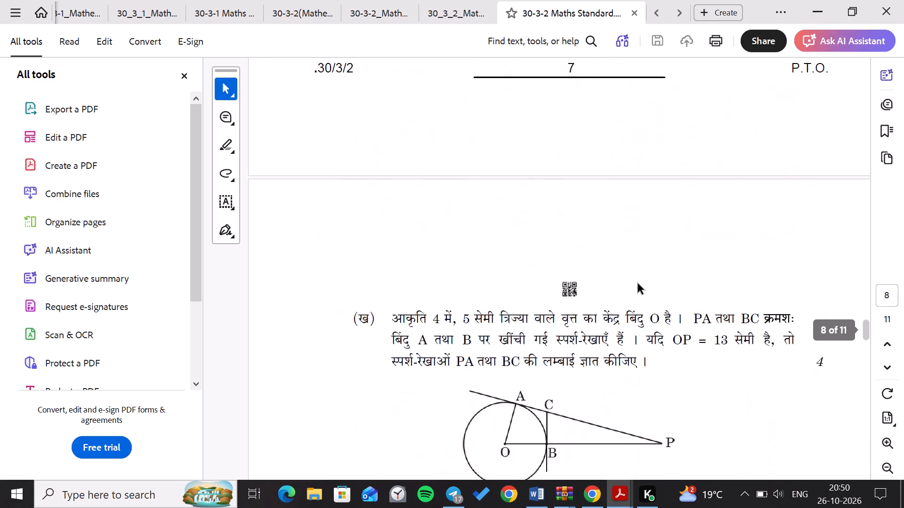
scroll(613, 249, "down", 7)
key("shift+super+s")
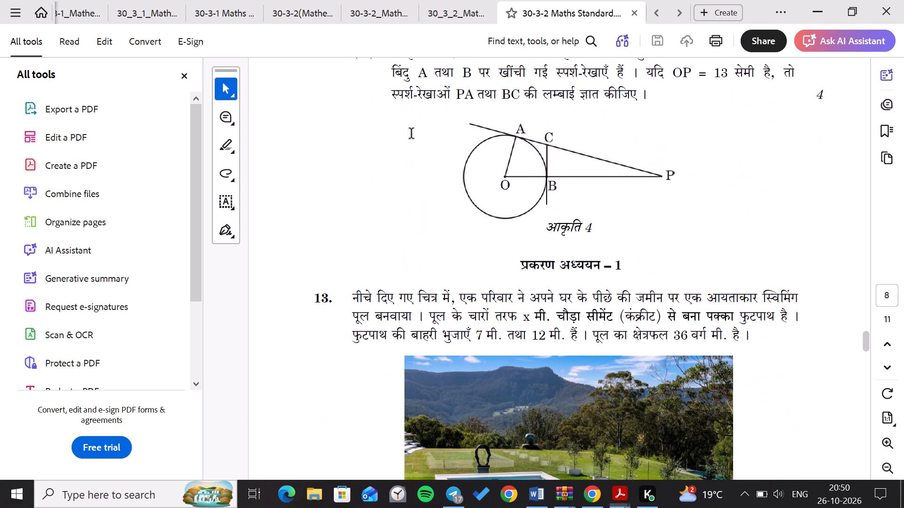
left_click_drag(457, 113, 459, 121)
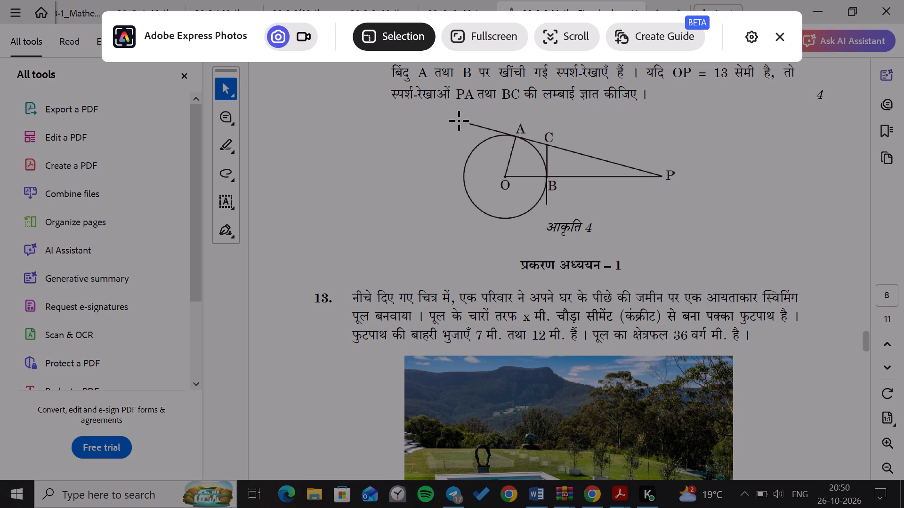
left_click_drag(459, 121, 652, 220)
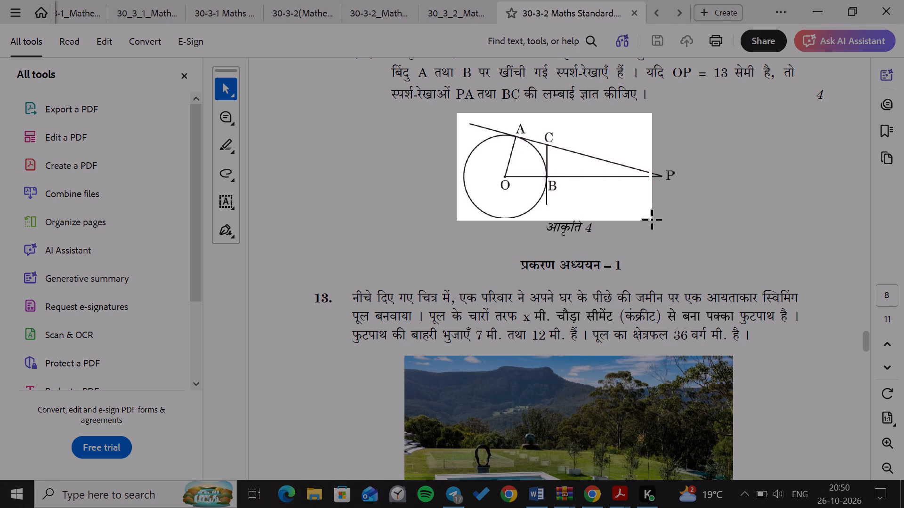
left_click_drag(652, 220, 683, 221)
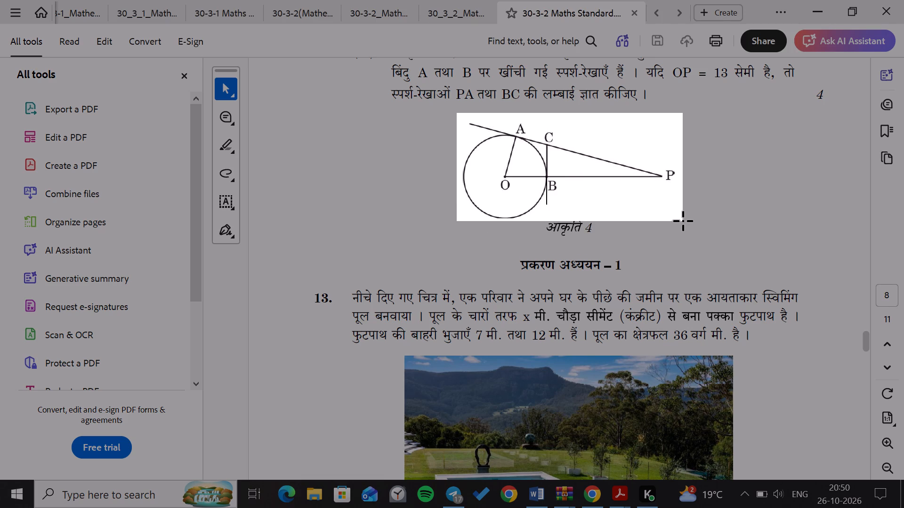
left_click_drag(683, 221, 686, 222)
In the Word document, replace Question 12(b)'s diagram placeholder, including its "Figure 4" text, with the captured diagram.
left_click(540, 497)
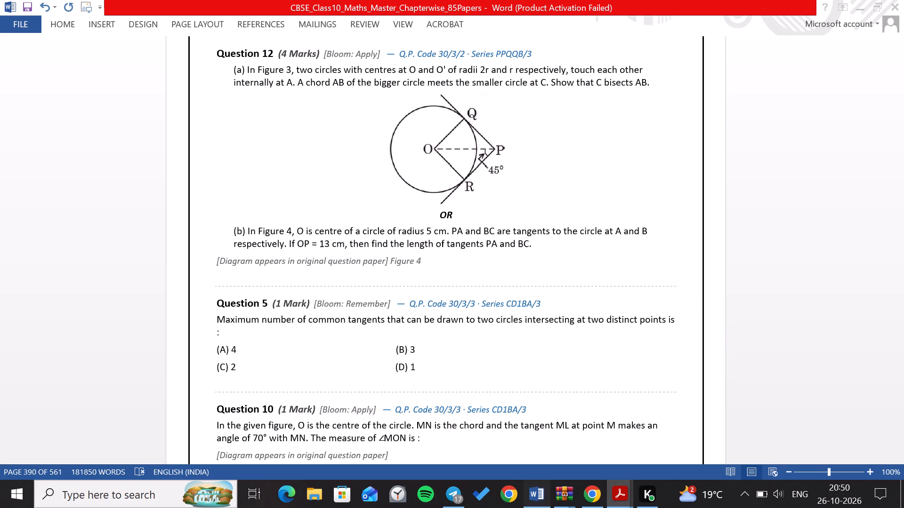
left_click_drag(216, 255, 418, 270)
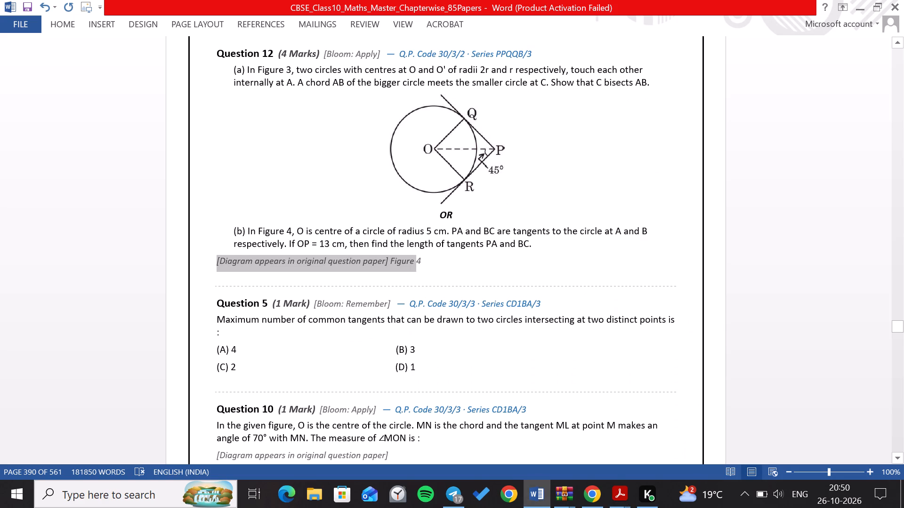
left_click_drag(418, 270, 425, 270)
key("BackSpace")
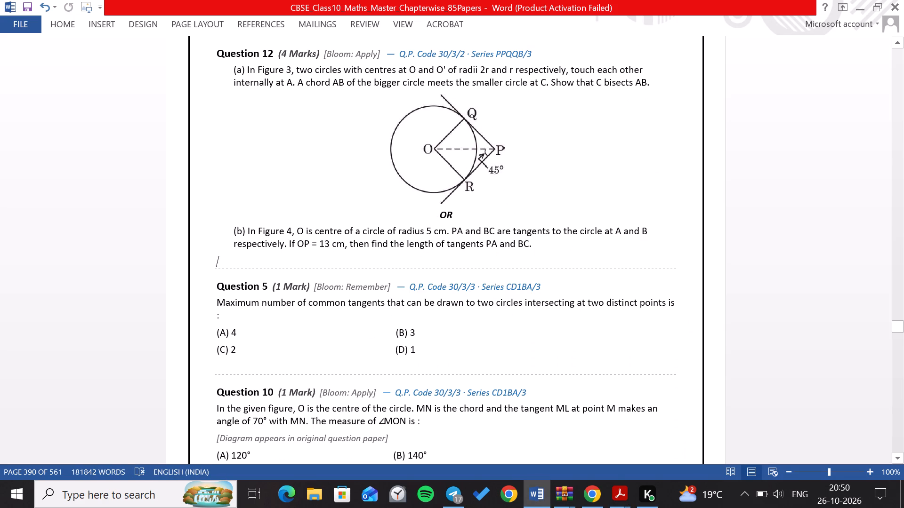
key("ctrl+v")
Centre Question 12(b)'s pasted diagram of tangents PA and BC on the page.
left_click(314, 345)
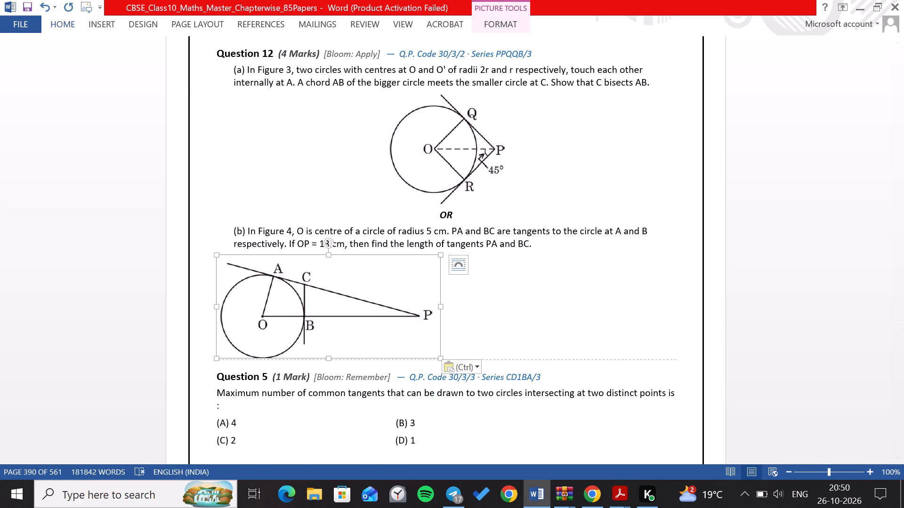
left_click(61, 25)
left_click(286, 68)
scroll(344, 149, "down", 7)
scroll(352, 189, "down", 9)
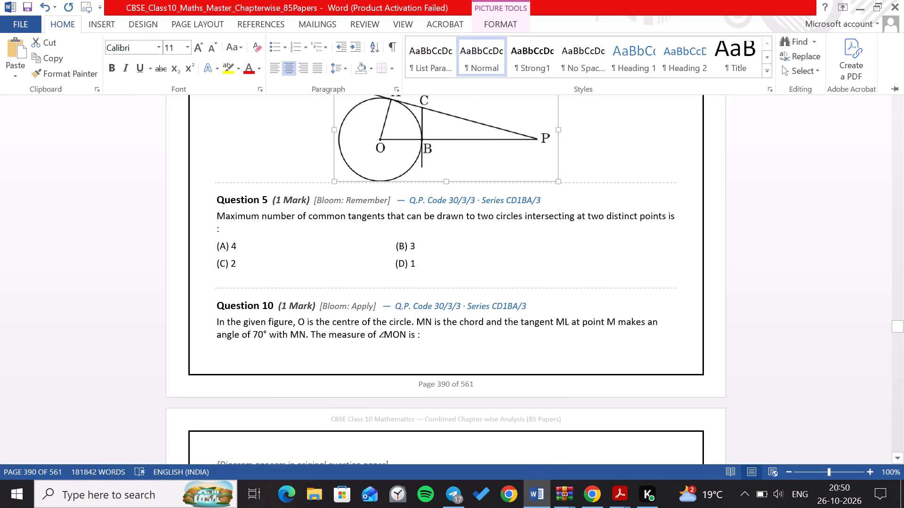
Open the 30-3-3 Mathematics Standard PDF from the iLoveZIP_Create CD.zip archive for the Series CD1BA/3 diagrams.
scroll(361, 239, "down", 7)
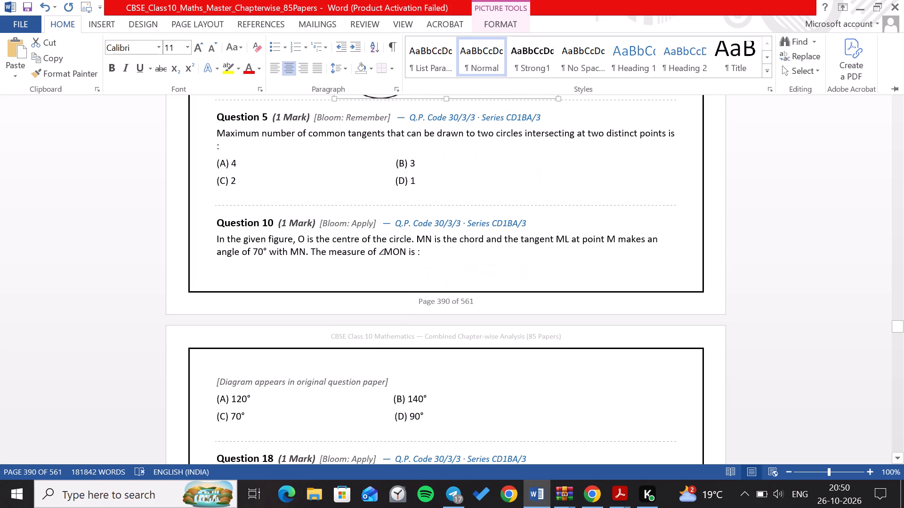
scroll(364, 207, "down", 10)
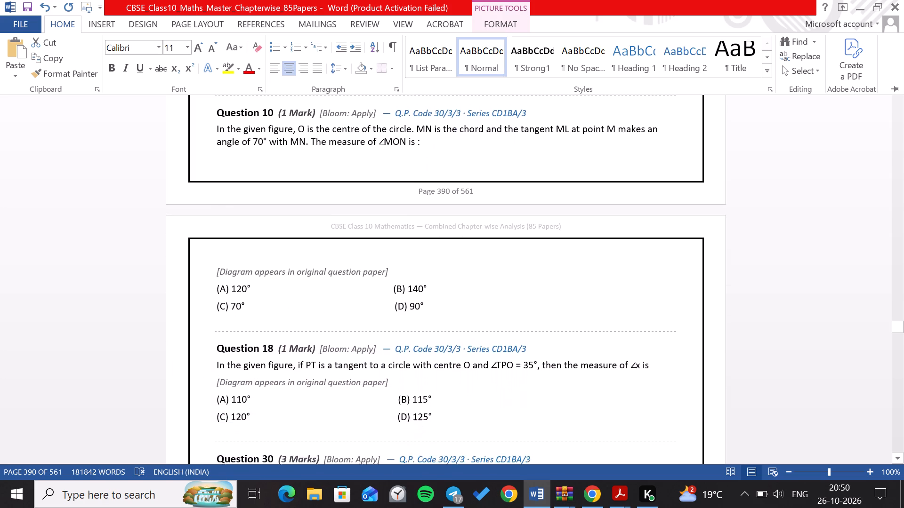
scroll(364, 207, "up", 4)
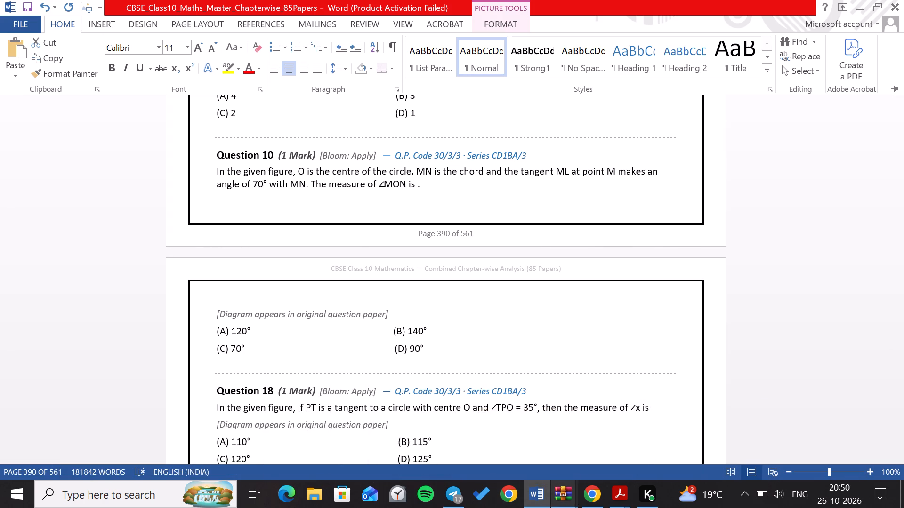
left_click(422, 441)
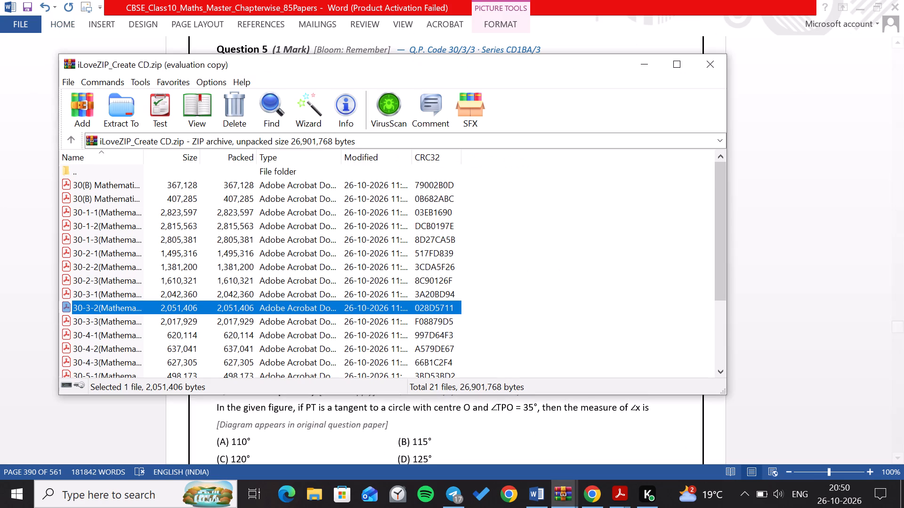
double_click(187, 325)
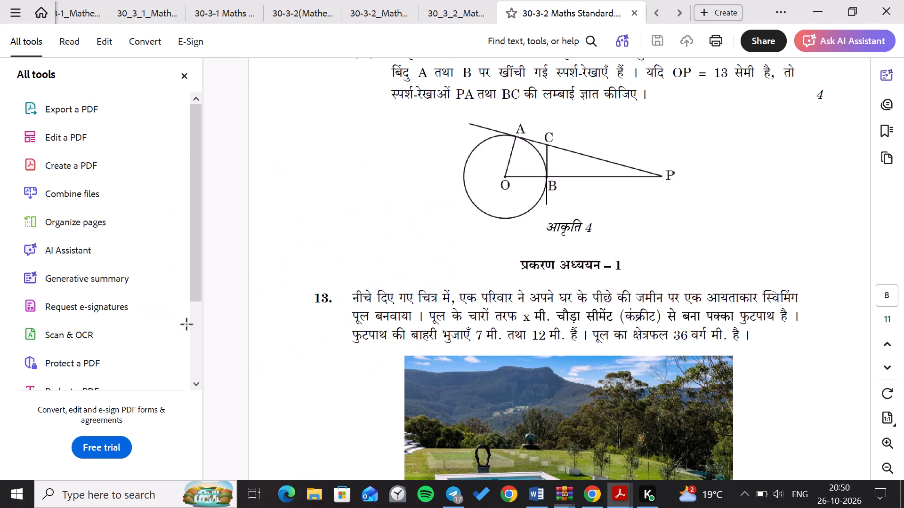
In the 30-3-3 PDF, capture Question 10's circle diagram with chord MN and tangent ML as a selection screenshot.
scroll(457, 364, "down", 7)
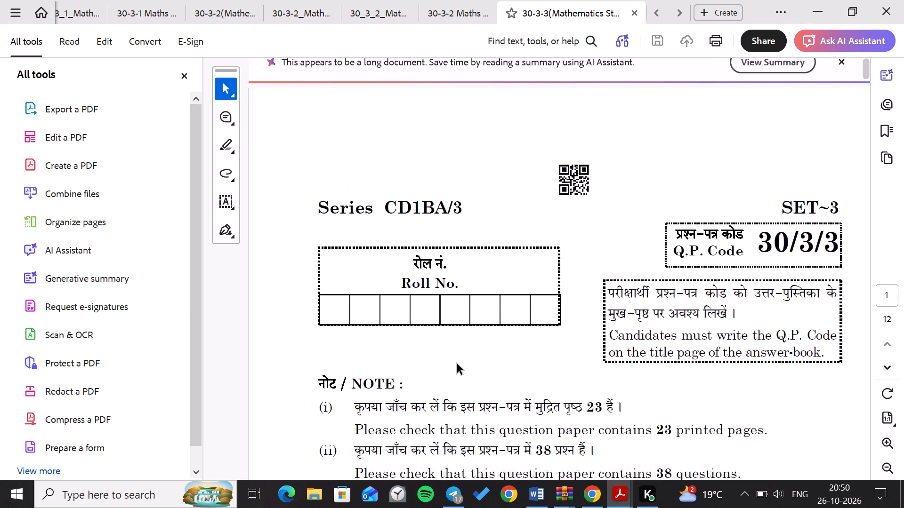
scroll(457, 364, "down", 18)
left_click(528, 501)
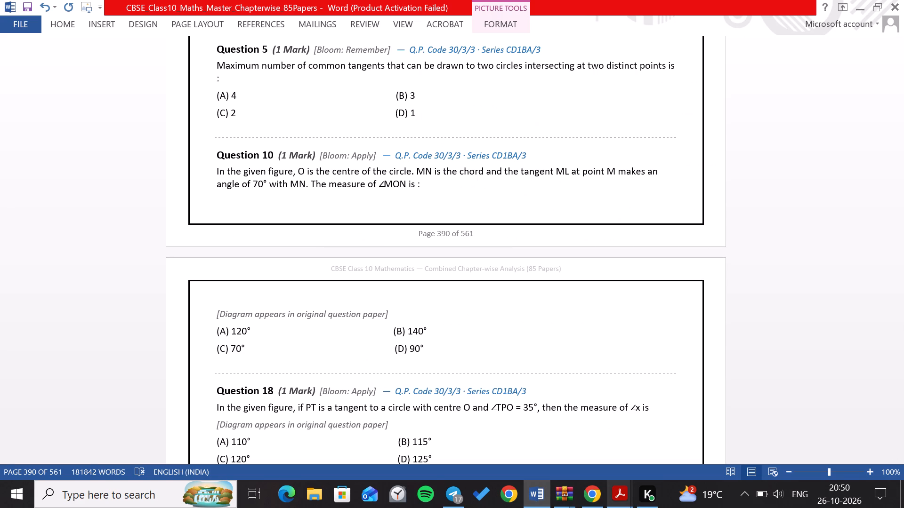
left_click(846, 453)
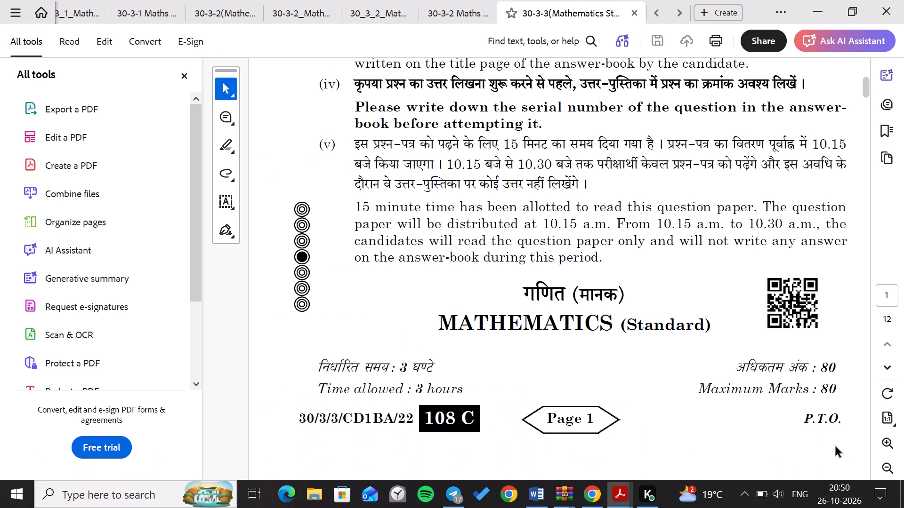
left_click_drag(865, 88, 870, 161)
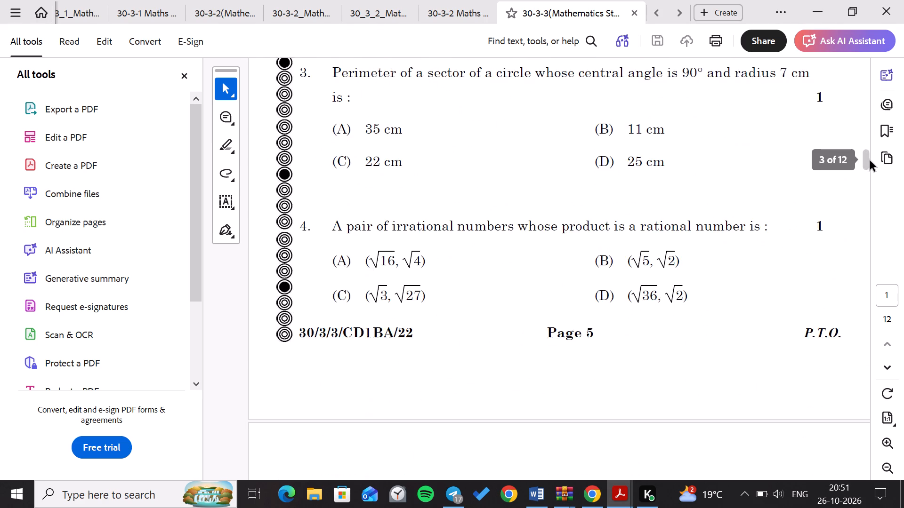
left_click_drag(870, 161, 871, 211)
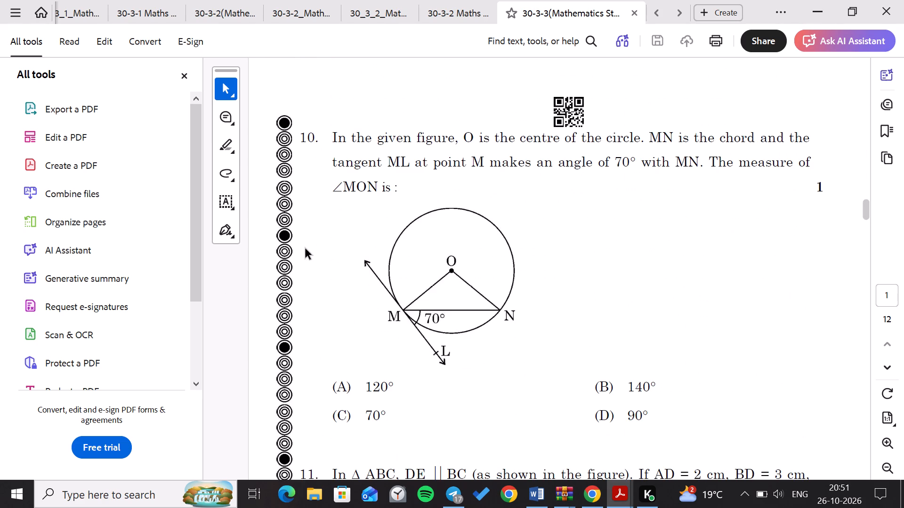
key("shift+super+s")
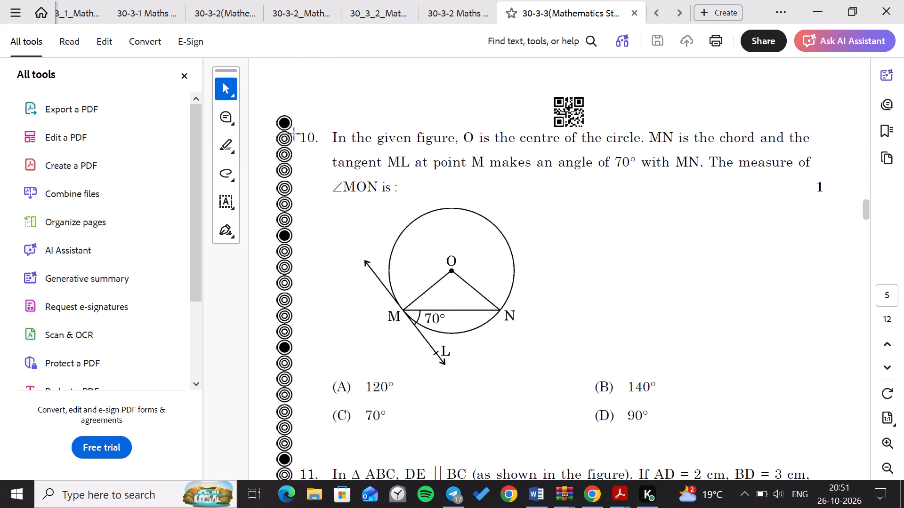
left_click_drag(356, 198, 517, 362)
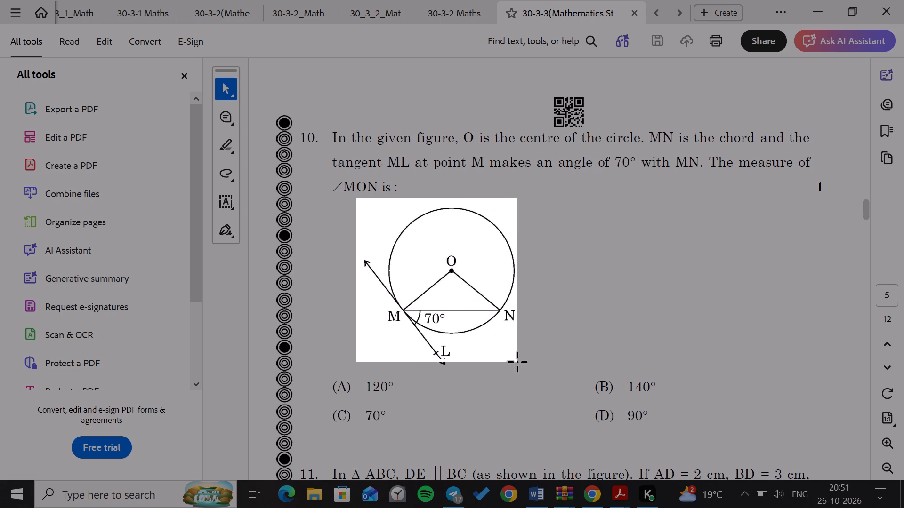
left_click_drag(517, 362, 525, 371)
In the Word document, replace Question 10's diagram placeholder with the captured diagram on its own line above the answer options.
left_click(529, 507)
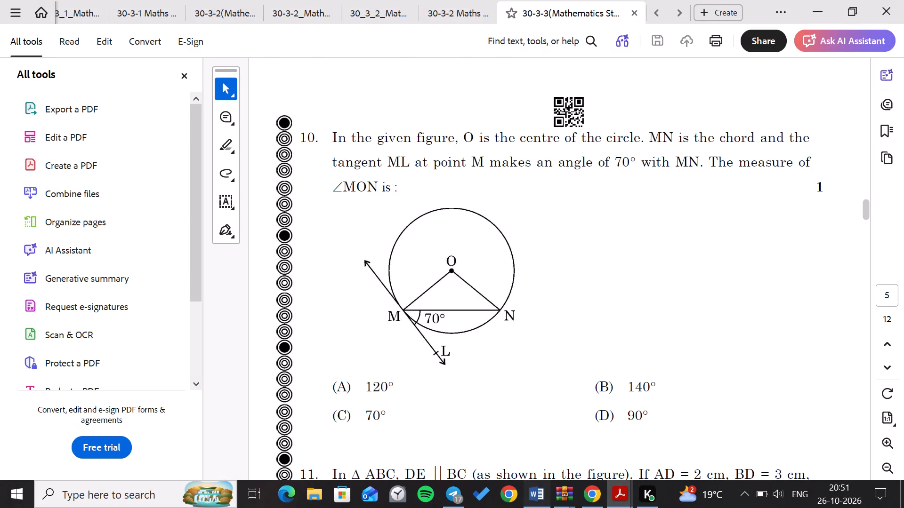
left_click_drag(211, 315, 376, 316)
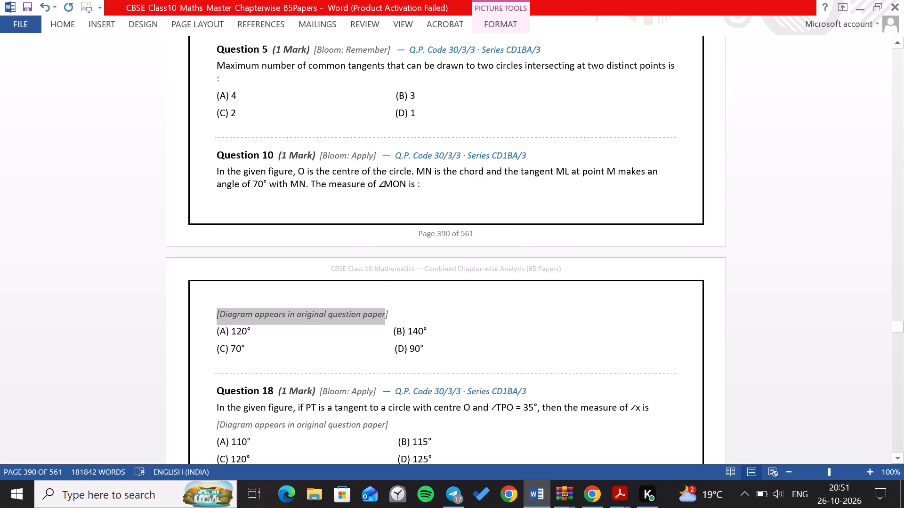
left_click_drag(376, 316, 389, 314)
key("BackSpace")
key("Return")
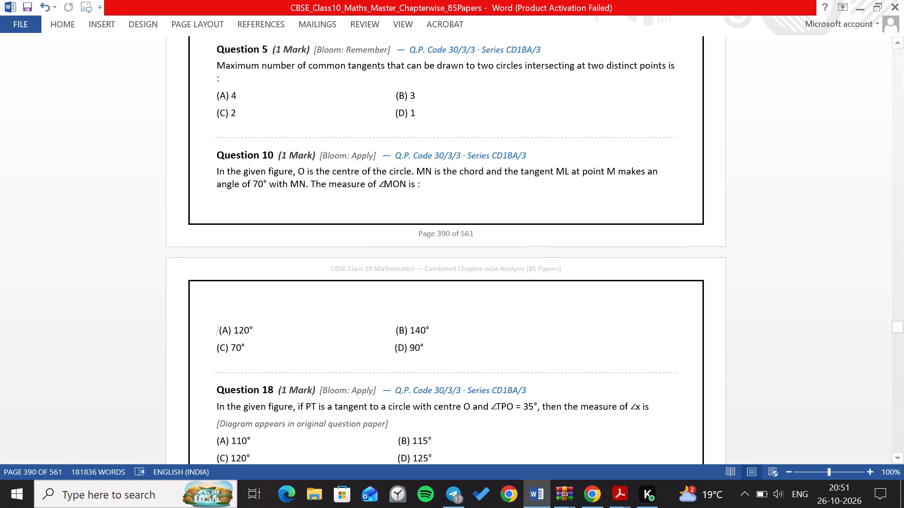
key("Up")
key("ctrl+v")
scroll(387, 335, "down", 4)
Shrink Question 10's pasted diagram proportionally to a little over half its size and centre it on the page.
left_click(378, 333)
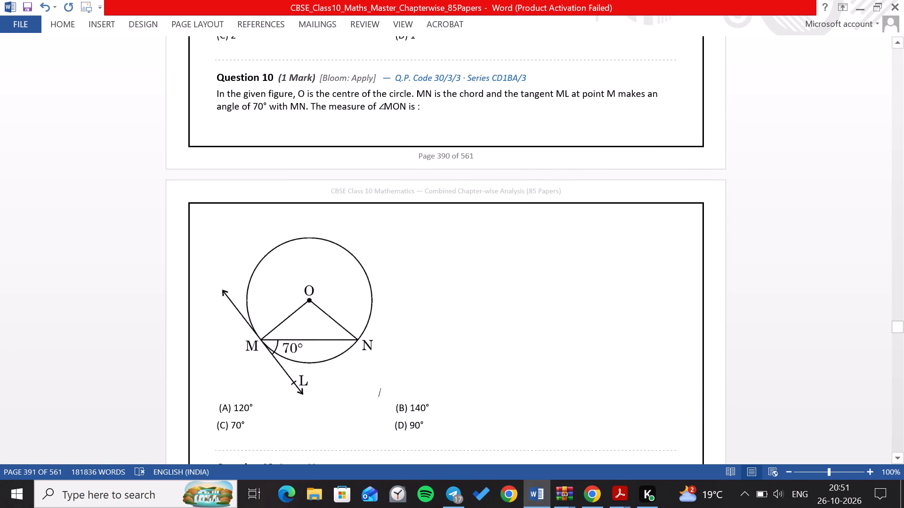
left_click_drag(379, 396, 307, 289)
left_click(61, 25)
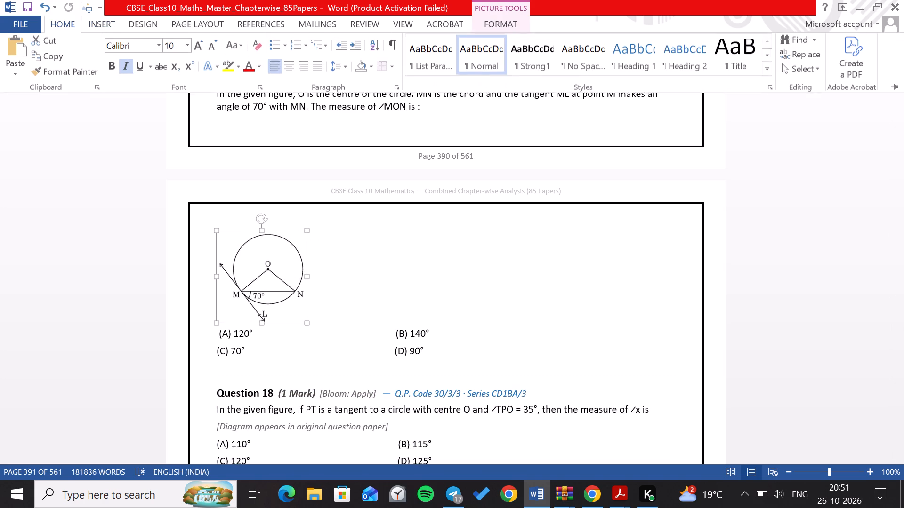
left_click(294, 72)
In the 30-3-3 PDF, capture Question 18's diagram of tangent PT with the 35° angle as a selection screenshot.
scroll(399, 231, "down", 19)
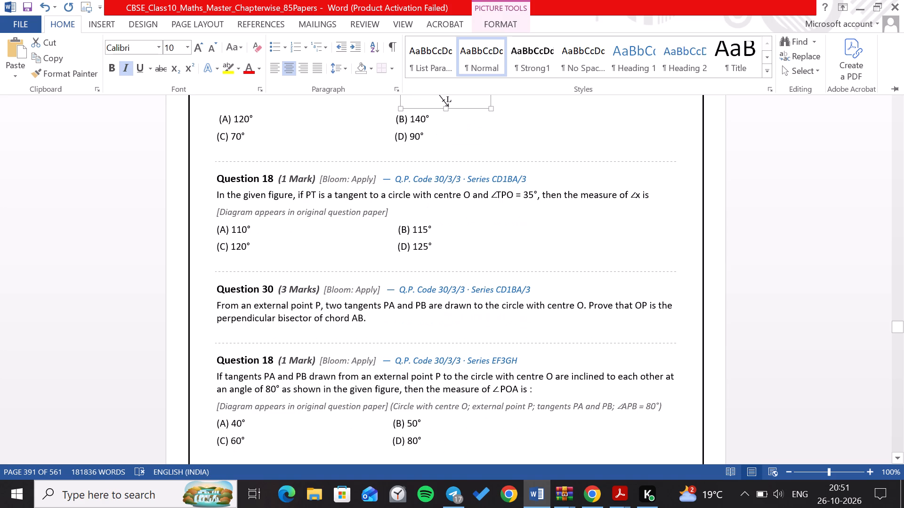
scroll(399, 241, "down", 3)
scroll(397, 249, "up", 20)
scroll(397, 249, "up", 7)
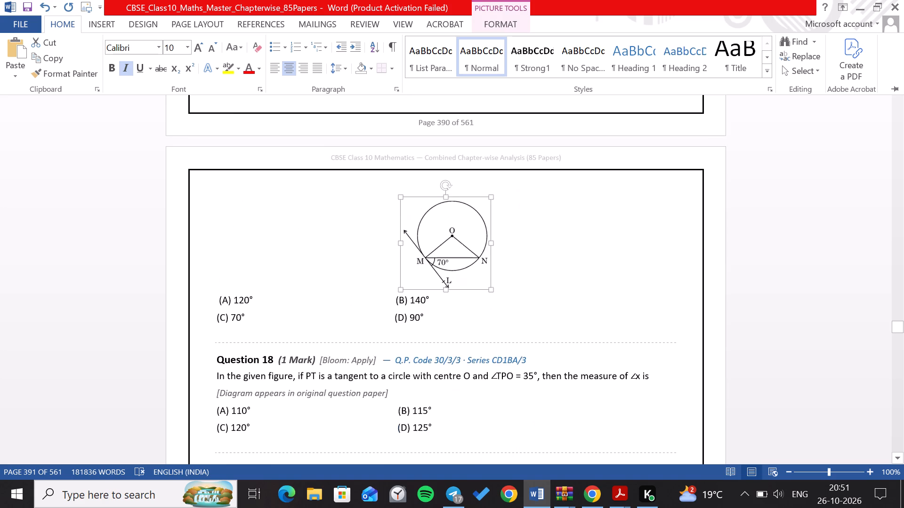
scroll(397, 249, "up", 3)
scroll(397, 248, "down", 20)
scroll(397, 248, "down", 1)
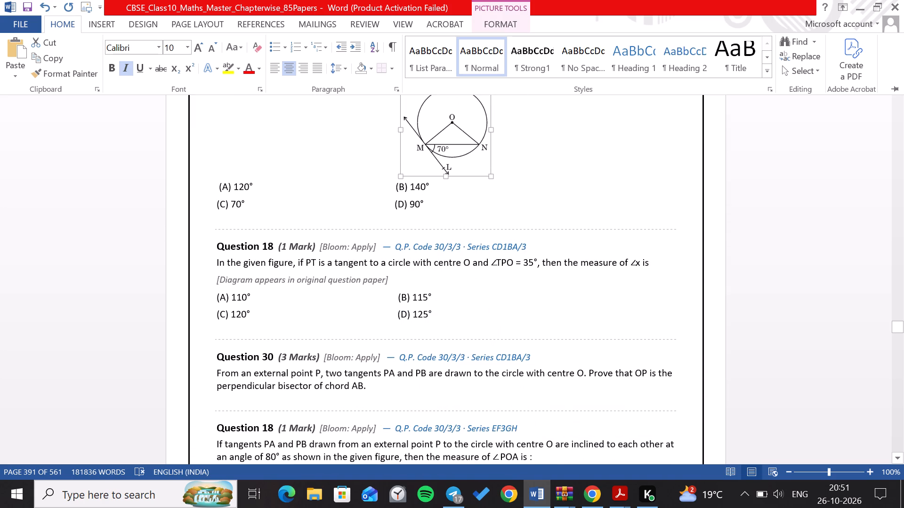
scroll(352, 343, "down", 4)
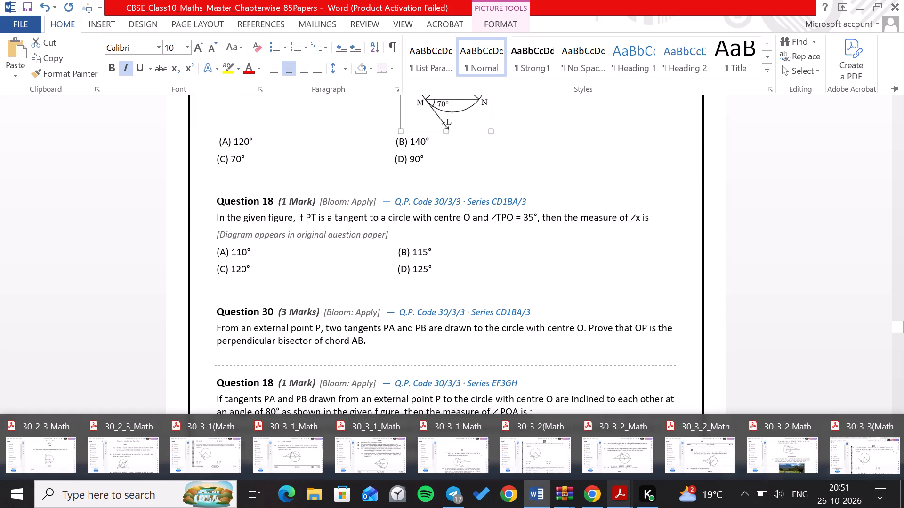
left_click(839, 454)
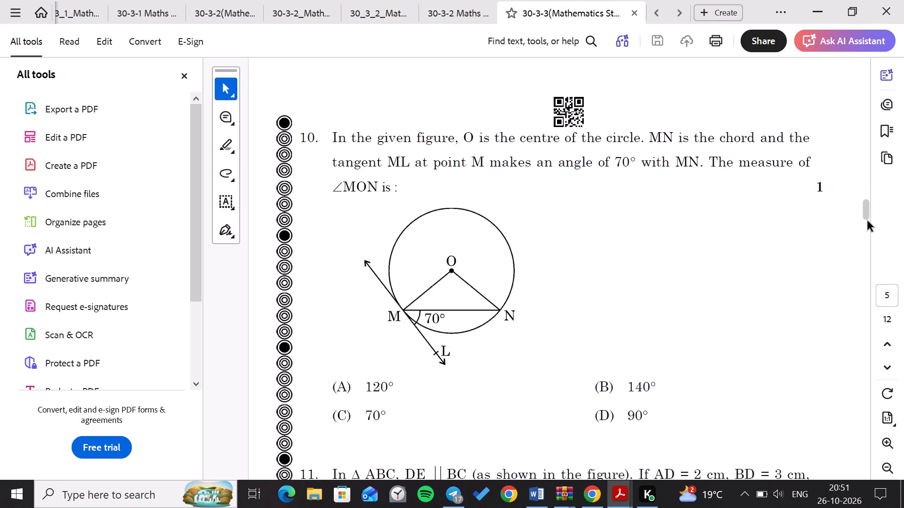
left_click_drag(865, 211, 870, 267)
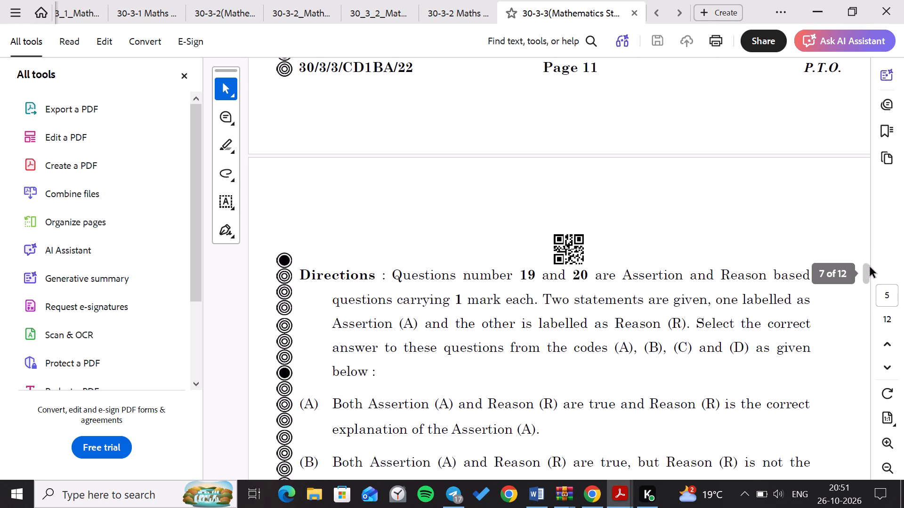
left_click_drag(870, 267, 870, 267)
scroll(537, 307, "up", 3)
key("shift+super+s")
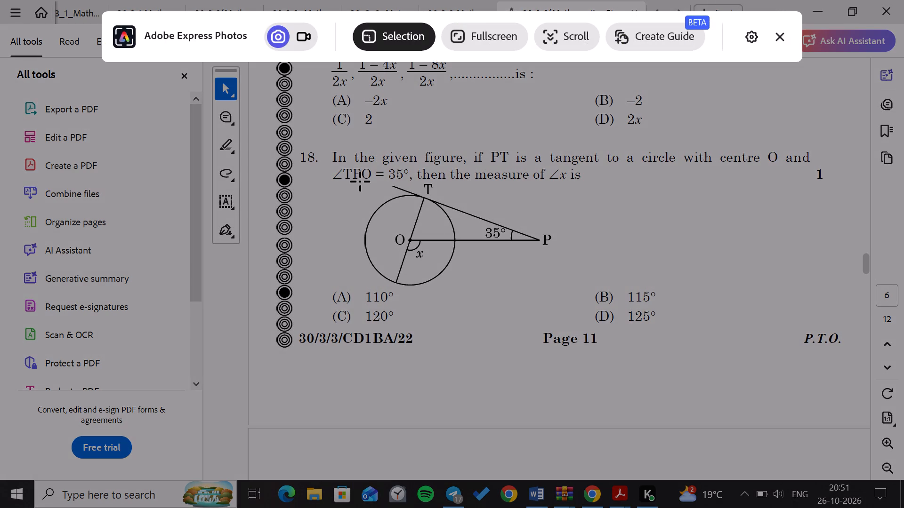
left_click_drag(360, 182, 485, 288)
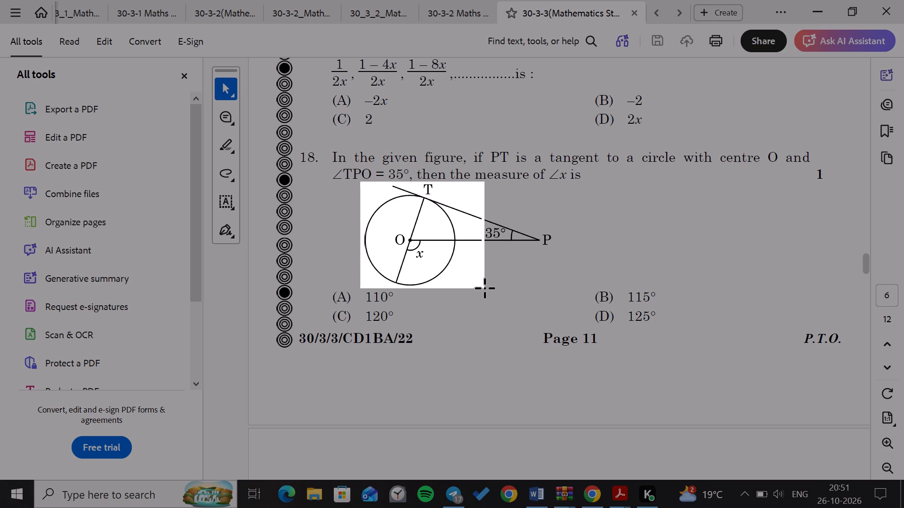
left_click_drag(485, 288, 552, 291)
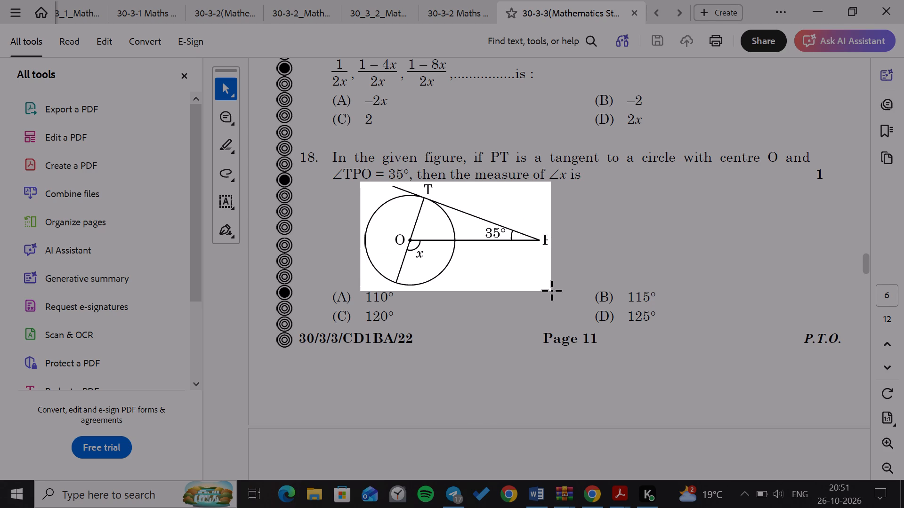
left_click_drag(552, 291, 557, 291)
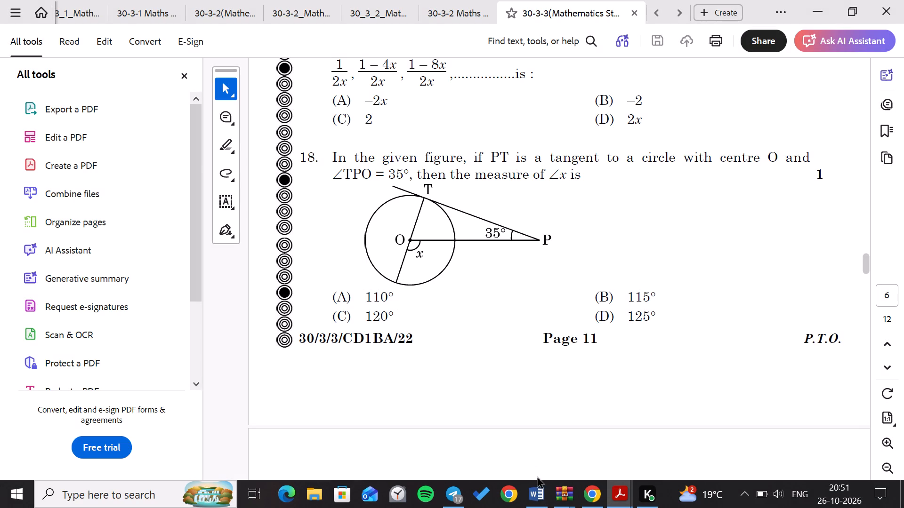
In the Word document, replace the Series CD1BA/3 Question 18 diagram placeholder with the captured diagram above its answer options.
left_click(541, 492)
left_click_drag(218, 230, 388, 232)
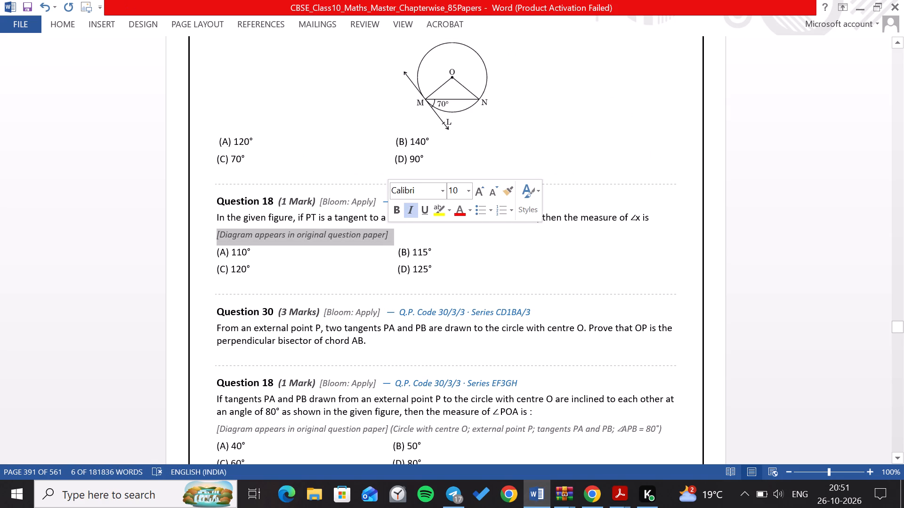
key("BackSpace")
key("Return")
key("Up")
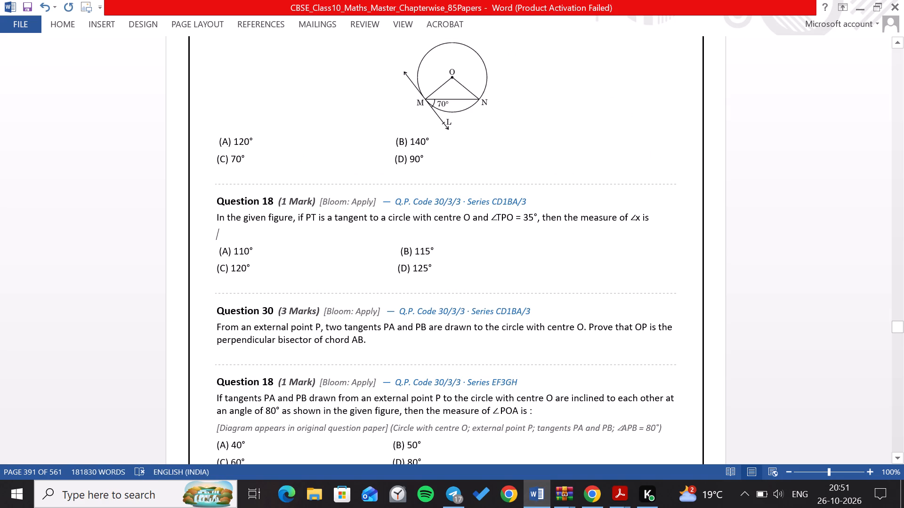
key("ctrl+v")
Centre Question 18's pasted diagram of tangent PT on the page and deselect it.
left_click(307, 307)
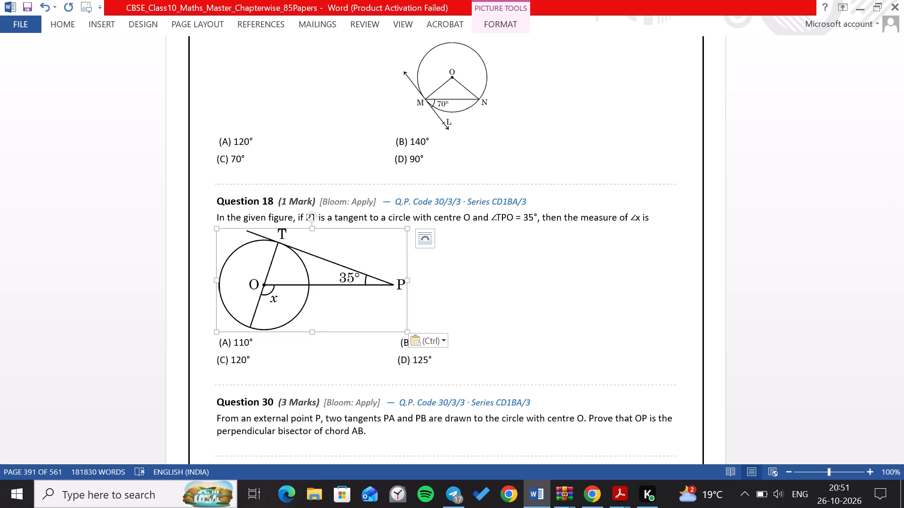
left_click(61, 21)
left_click(291, 68)
scroll(317, 166, "down", 7)
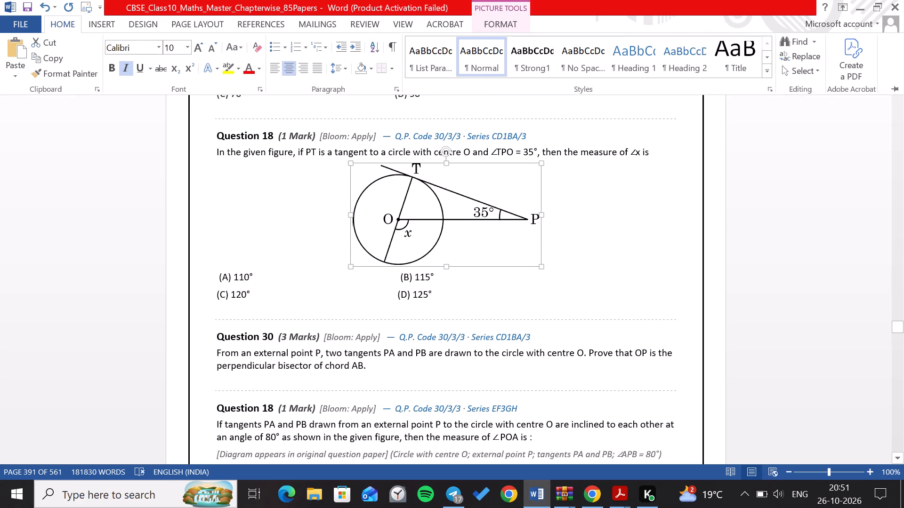
scroll(359, 225, "down", 8)
double_click(582, 151)
Examine the questions following the Series CD1BA/3 Question 18 for the next diagram placeholder and its question paper series.
scroll(480, 190, "down", 7)
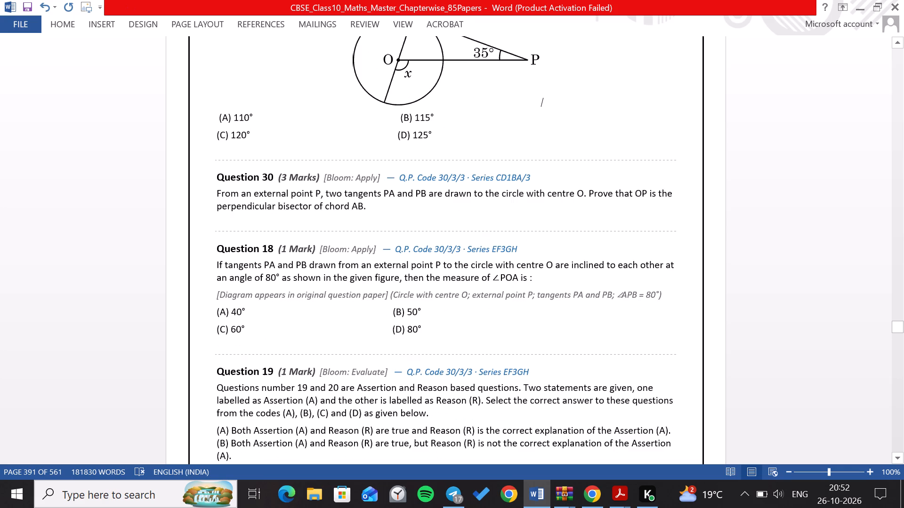
scroll(339, 182, "down", 5)
scroll(267, 224, "down", 3)
scroll(268, 227, "up", 3)
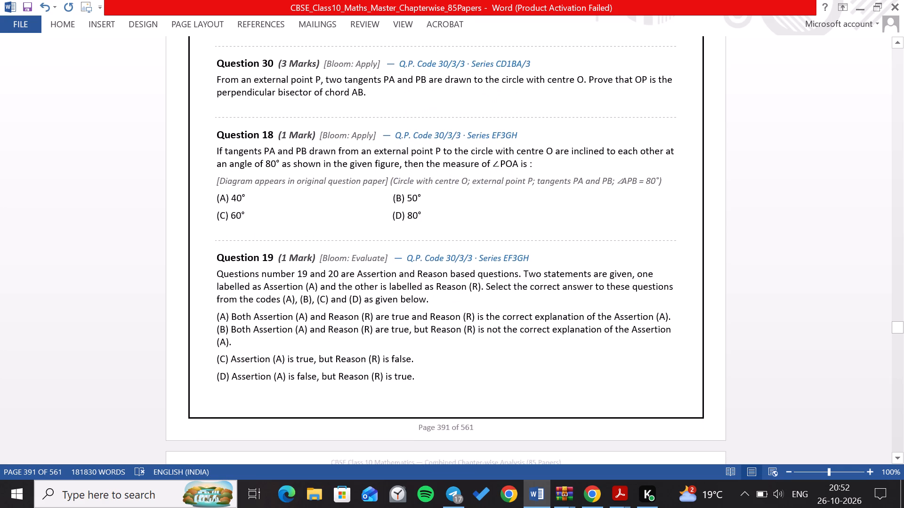
scroll(268, 227, "up", 18)
scroll(268, 227, "down", 13)
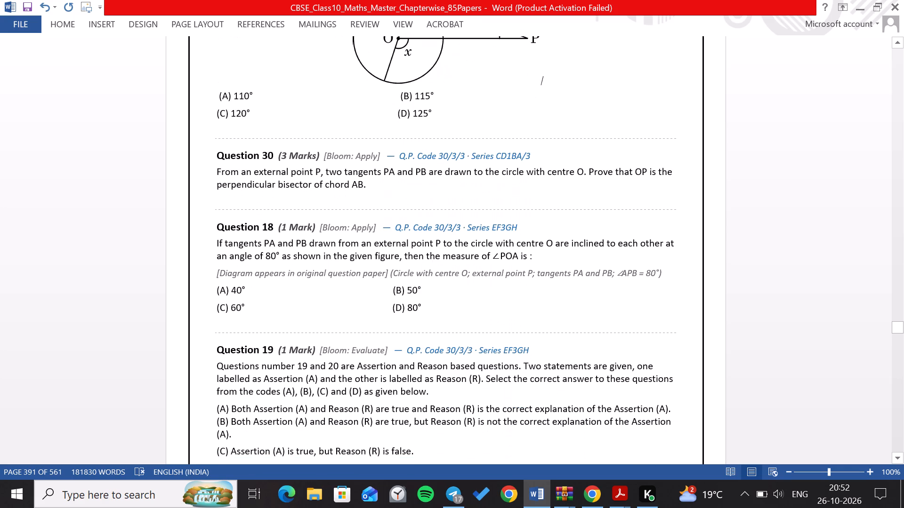
scroll(268, 227, "down", 4)
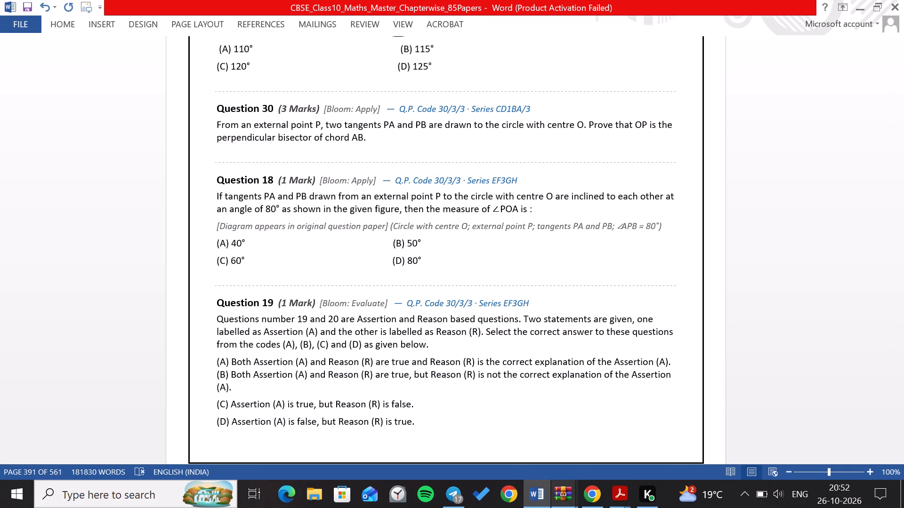
Open the 30-3-3 Mathematics PDF from the GEH archive and capture Question 18's diagram of tangents PA and PB with the 80° angle.
left_click(279, 439)
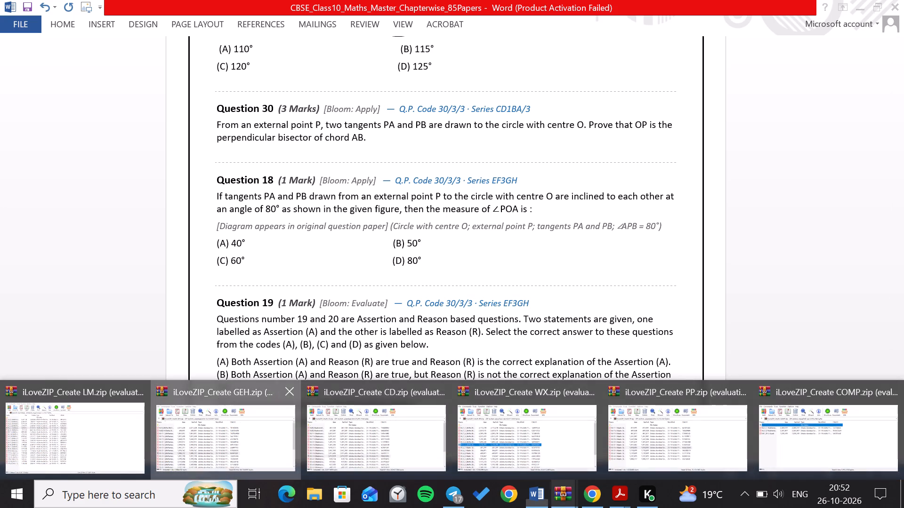
double_click(197, 322)
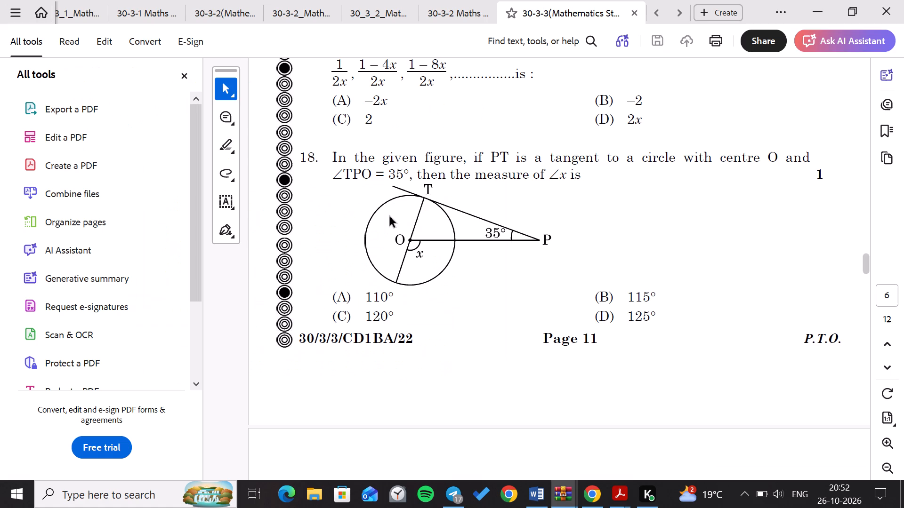
left_click_drag(865, 71, 868, 193)
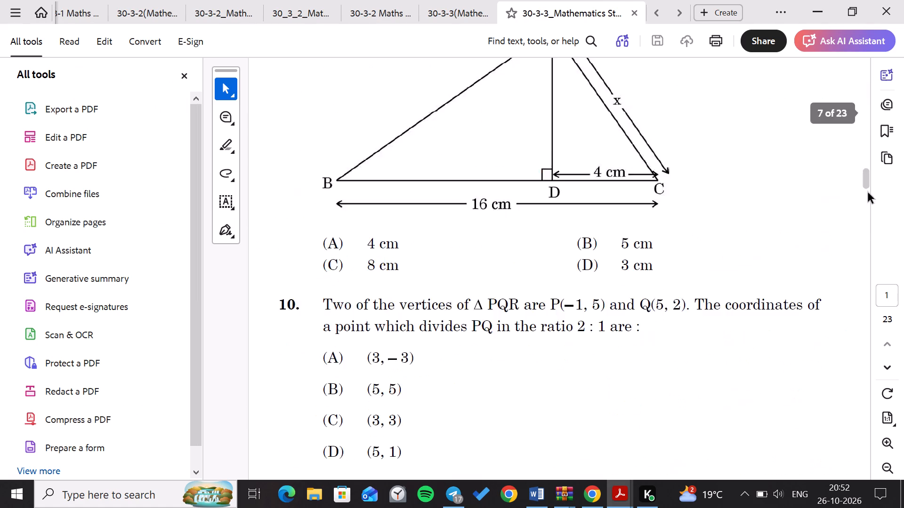
left_click_drag(868, 193, 869, 232)
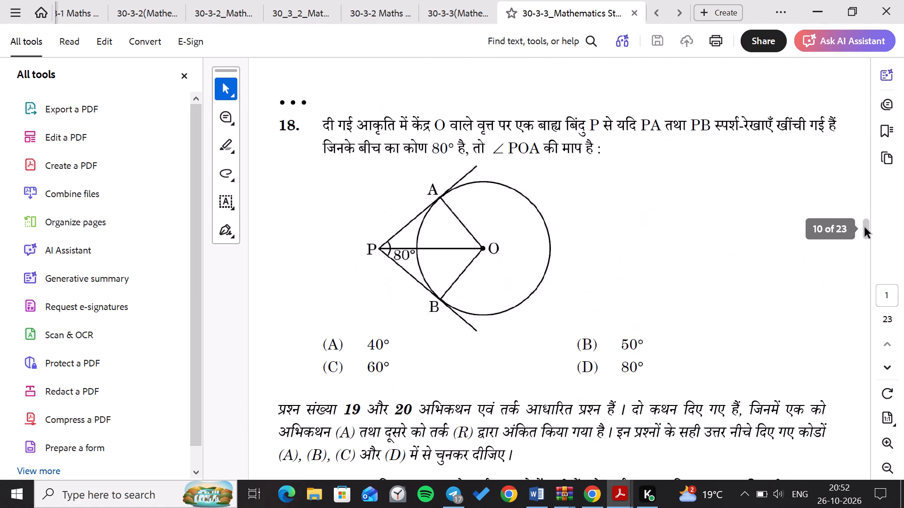
scroll(572, 234, "up", 1)
key("shift+super+s")
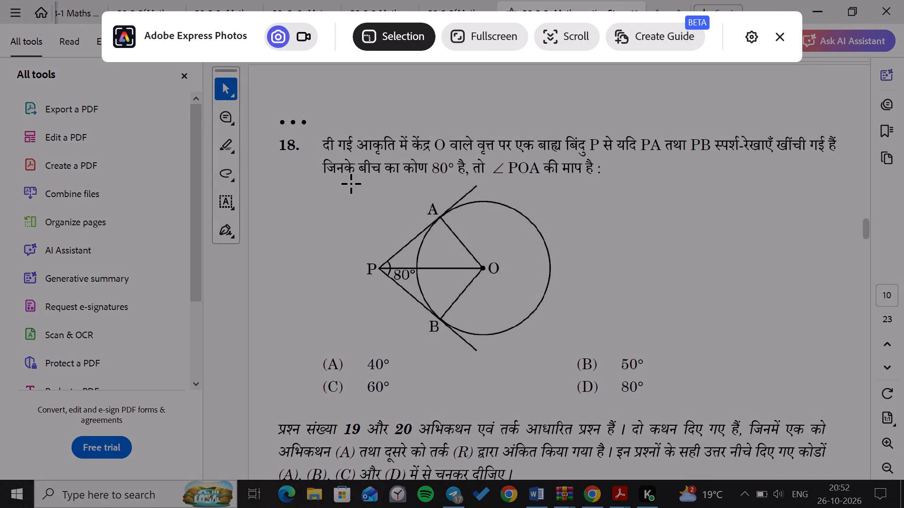
left_click_drag(355, 176, 558, 363)
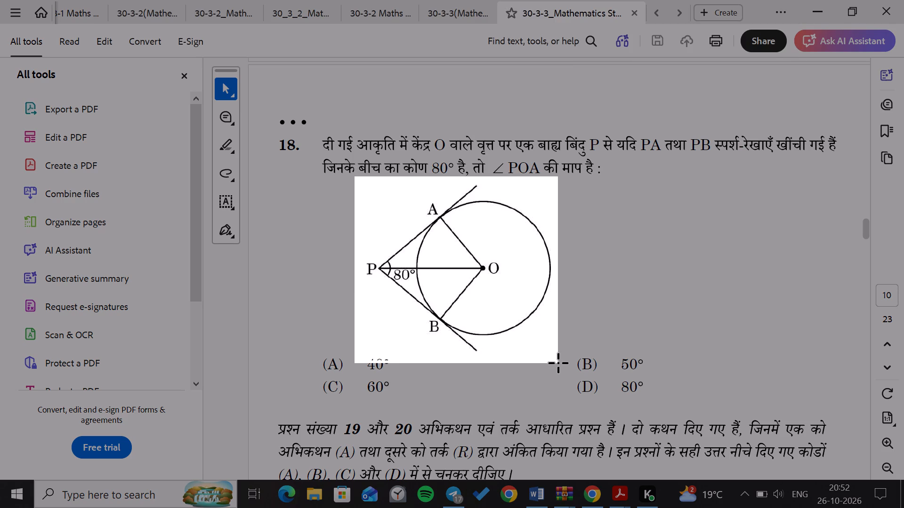
left_click_drag(558, 363, 559, 352)
In the Word document, replace the Series EF3GH Question 18 diagram placeholder with the captured diagram above its answer options.
left_click_drag(541, 482, 541, 487)
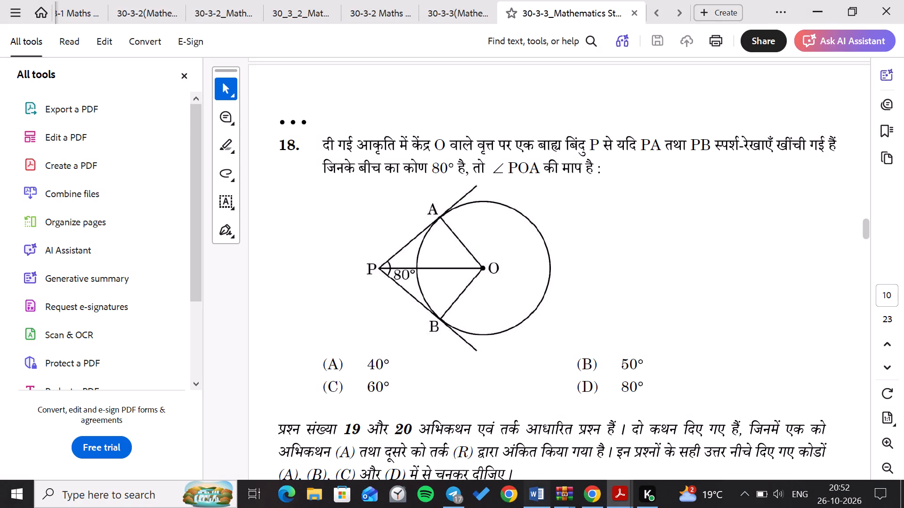
left_click_drag(541, 487, 541, 488)
left_click(541, 507)
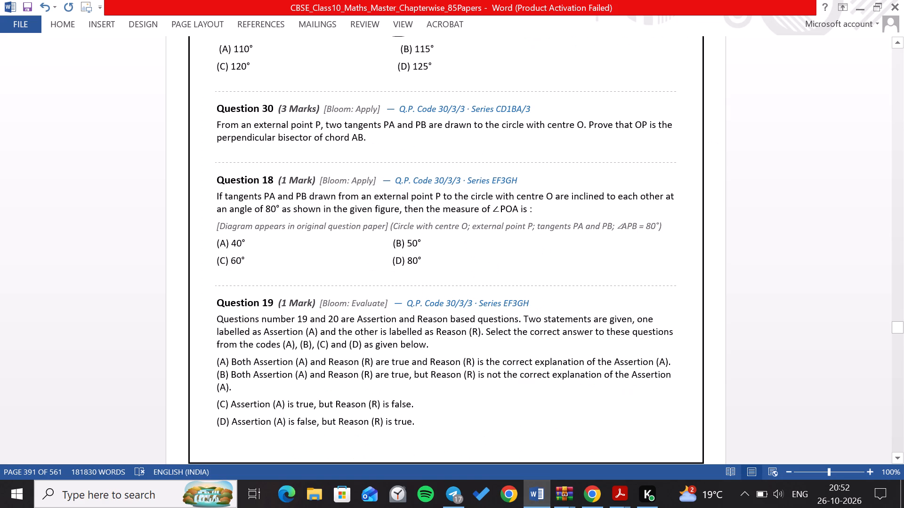
left_click_drag(217, 226, 440, 237)
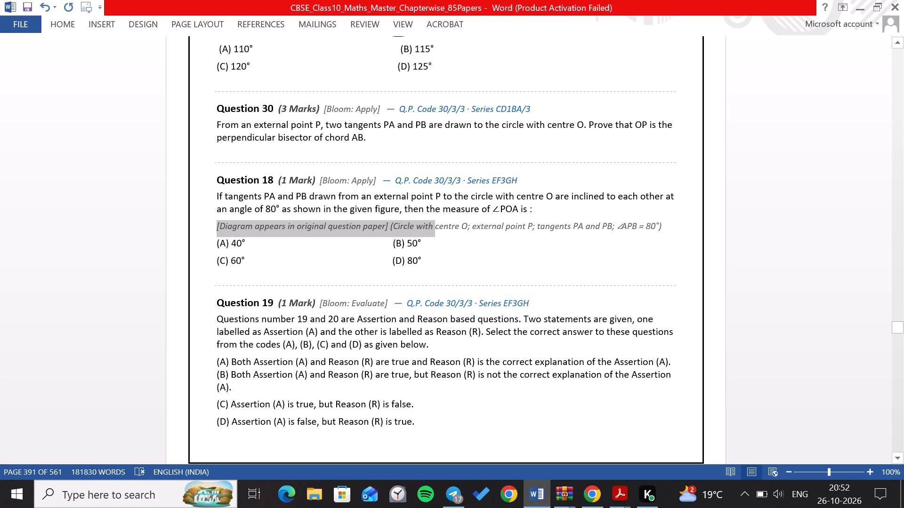
left_click_drag(440, 237, 665, 226)
key("BackSpace")
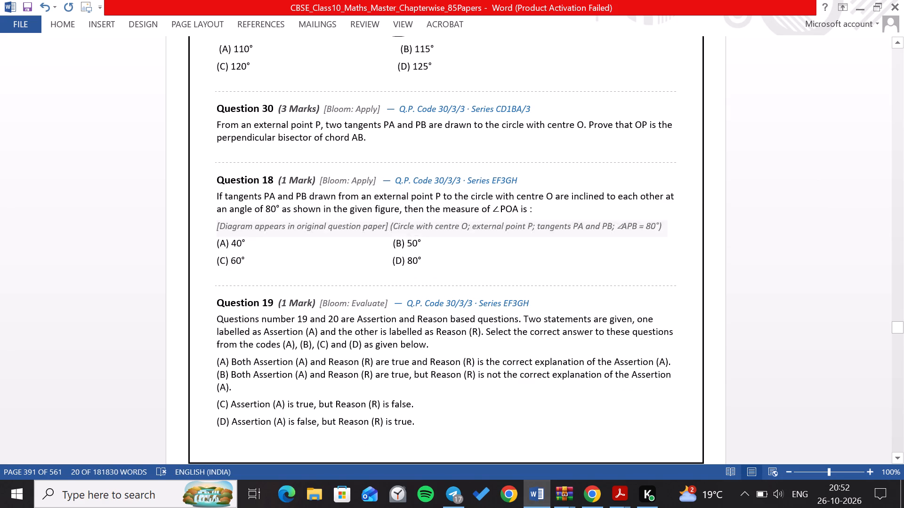
key("Return")
key("Up")
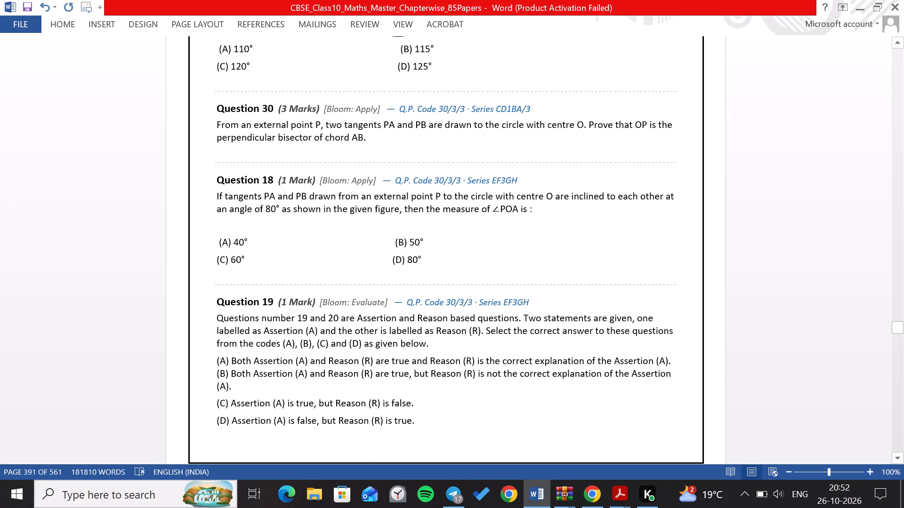
key("ctrl+v")
Shrink Question 18's pasted diagram of tangents PA and PB proportionally and centre it on the page.
left_click(304, 308)
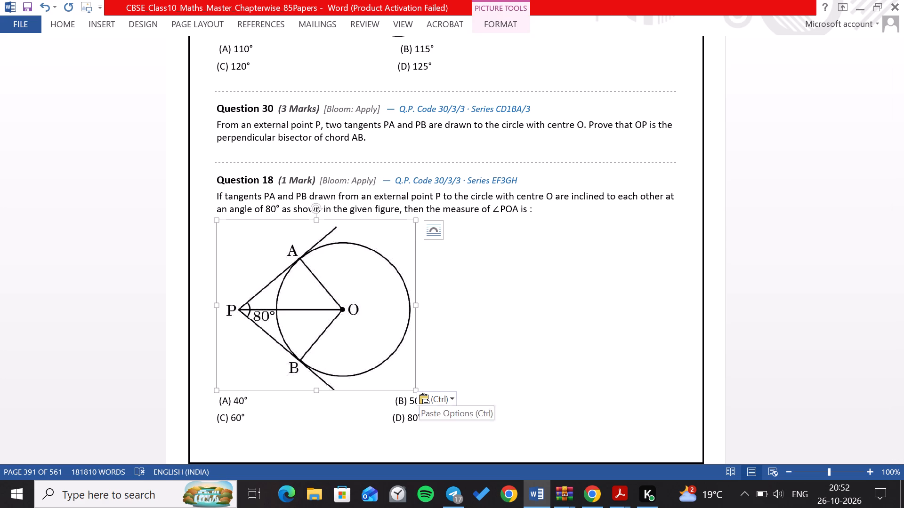
left_click_drag(413, 389, 339, 267)
left_click(52, 23)
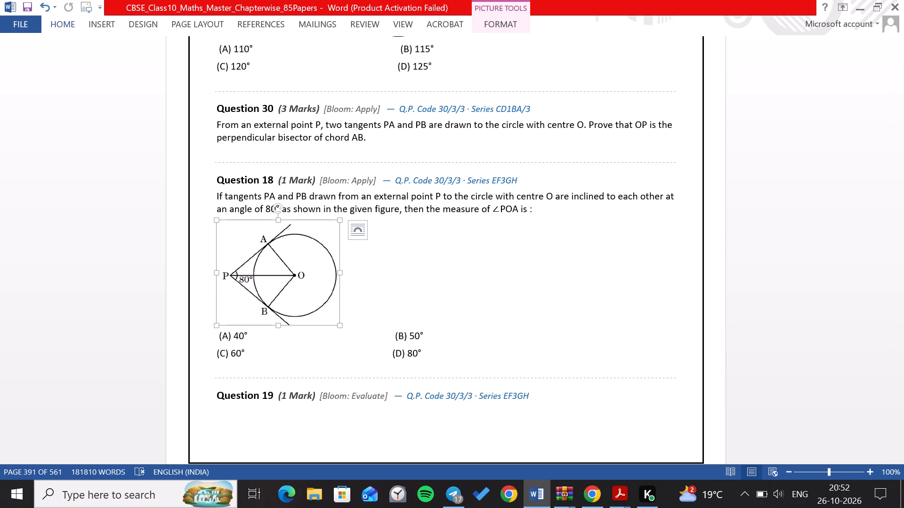
left_click(285, 69)
Examine the questions following the Series EF3GH Question 18 for the next diagram placeholder and its question paper series.
scroll(463, 350, "down", 18)
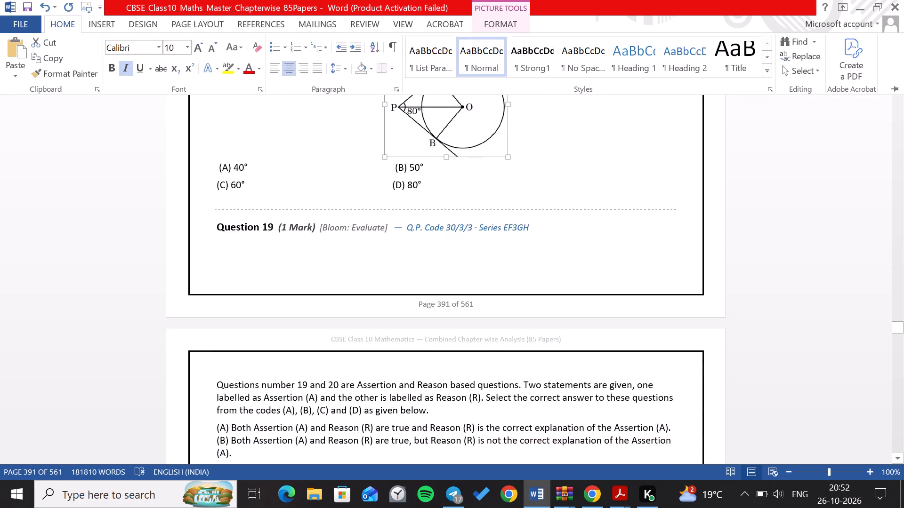
scroll(445, 321, "down", 9)
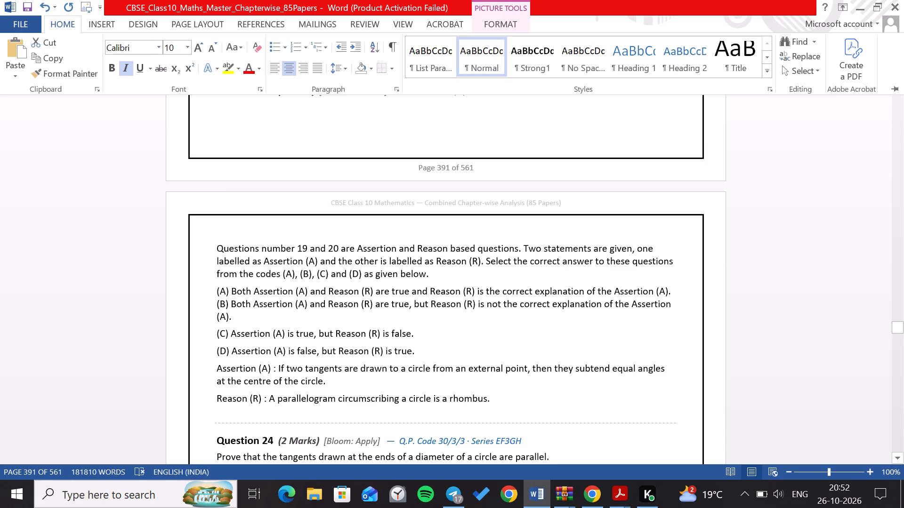
scroll(256, 299, "down", 15)
scroll(258, 317, "down", 7)
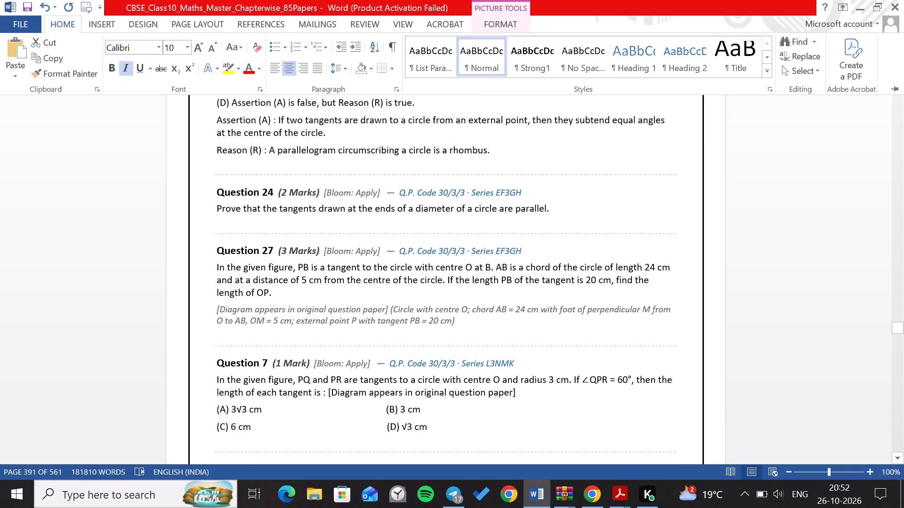
scroll(506, 294, "down", 6)
scroll(455, 306, "down", 5)
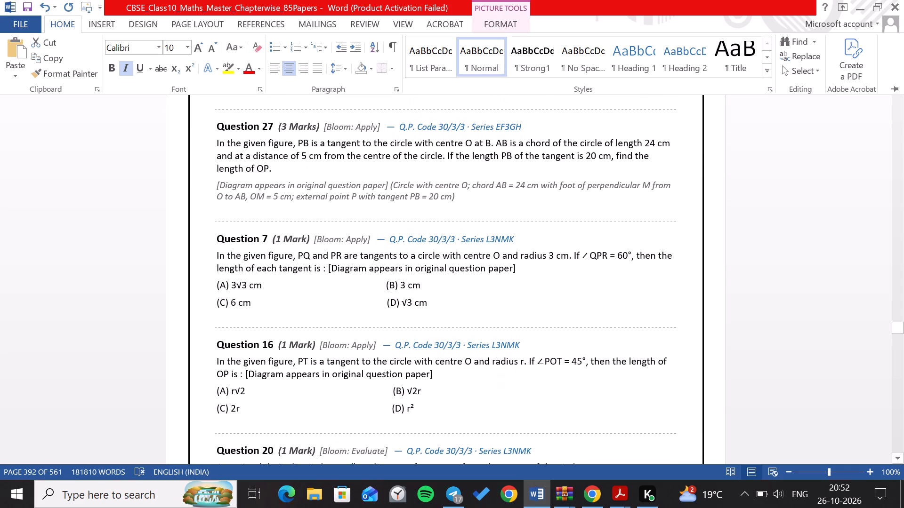
scroll(455, 306, "up", 5)
scroll(455, 306, "down", 5)
In the Series EF3GH 30-3-3 PDF, capture Question 27's diagram of tangent PB and chord AB as a selection screenshot.
left_click(842, 449)
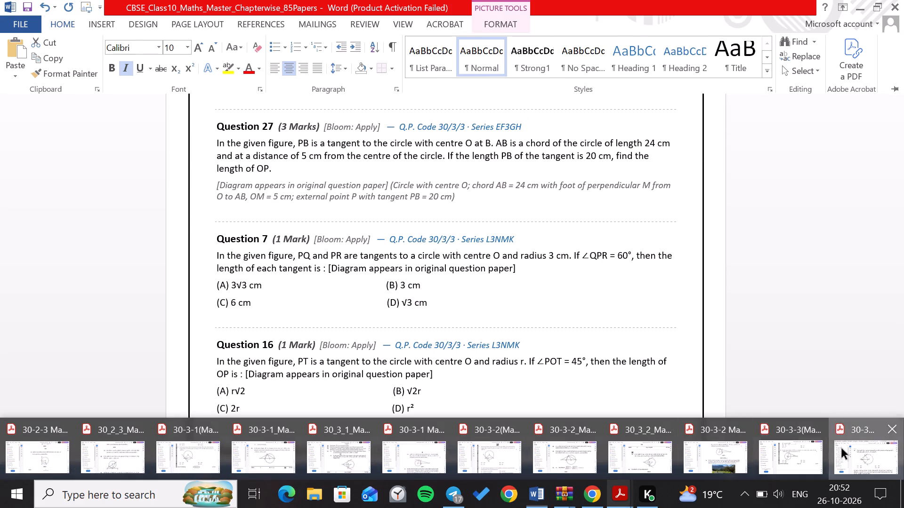
left_click_drag(866, 235, 868, 335)
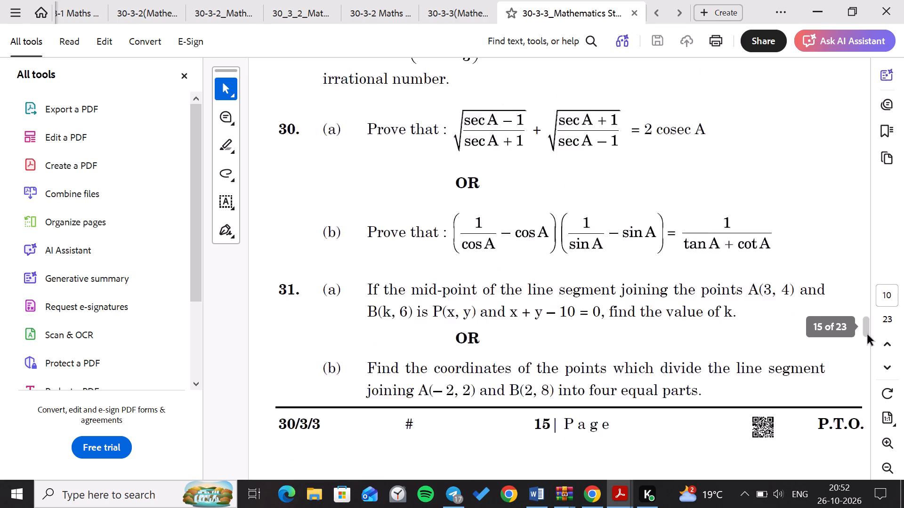
left_click_drag(868, 335, 867, 312)
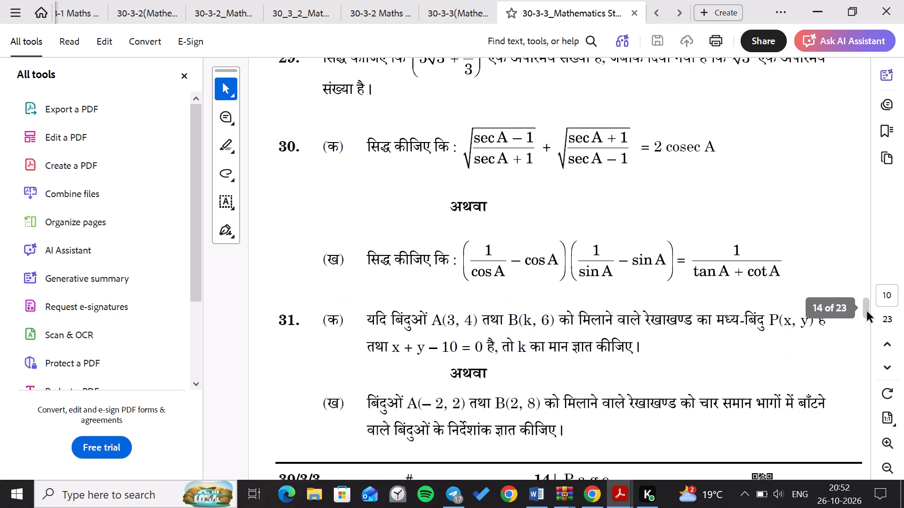
left_click_drag(867, 312, 867, 304)
scroll(574, 325, "down", 6)
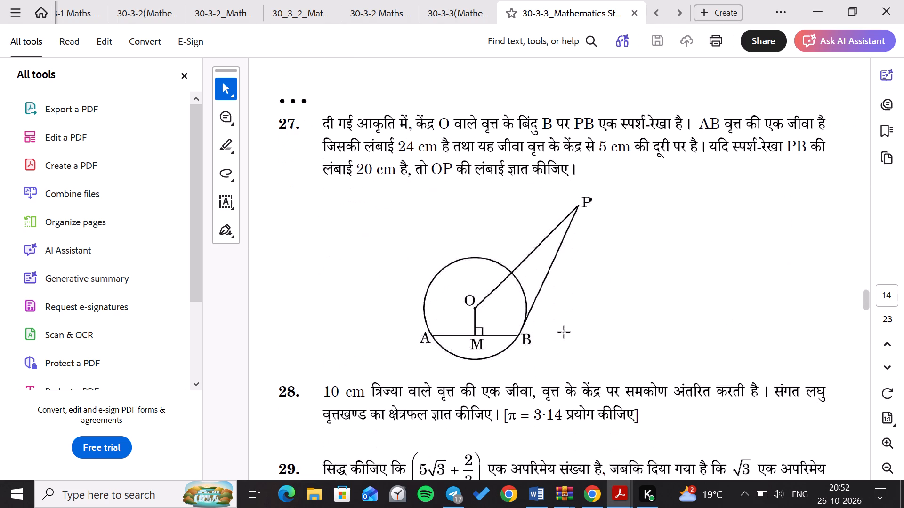
key("shift+super+s")
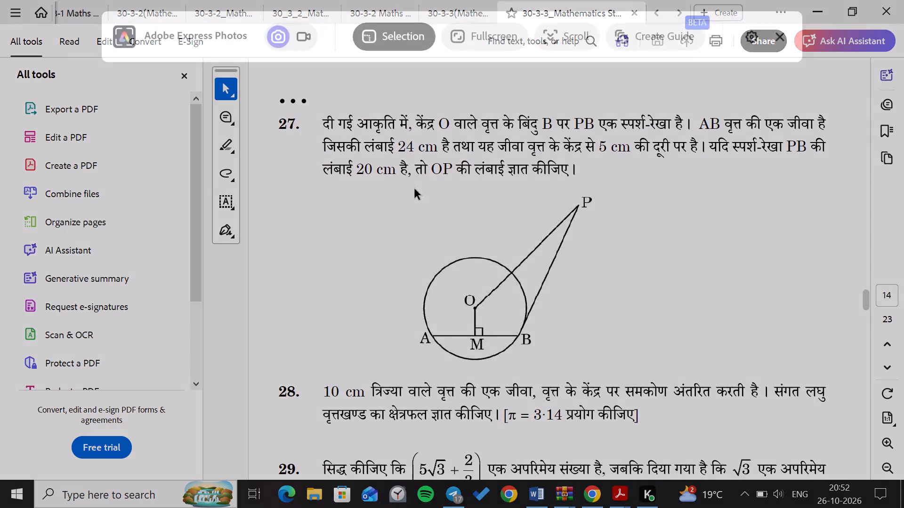
left_click_drag(414, 184, 419, 193)
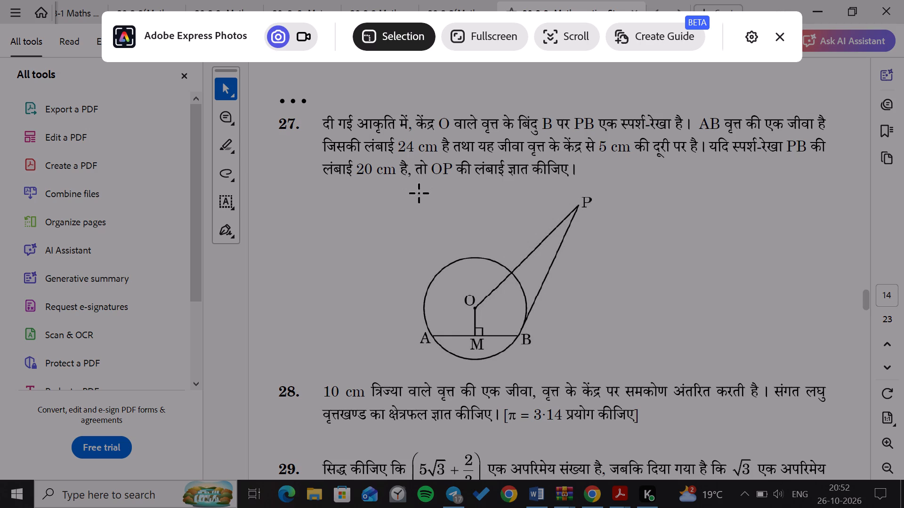
left_click_drag(419, 193, 597, 364)
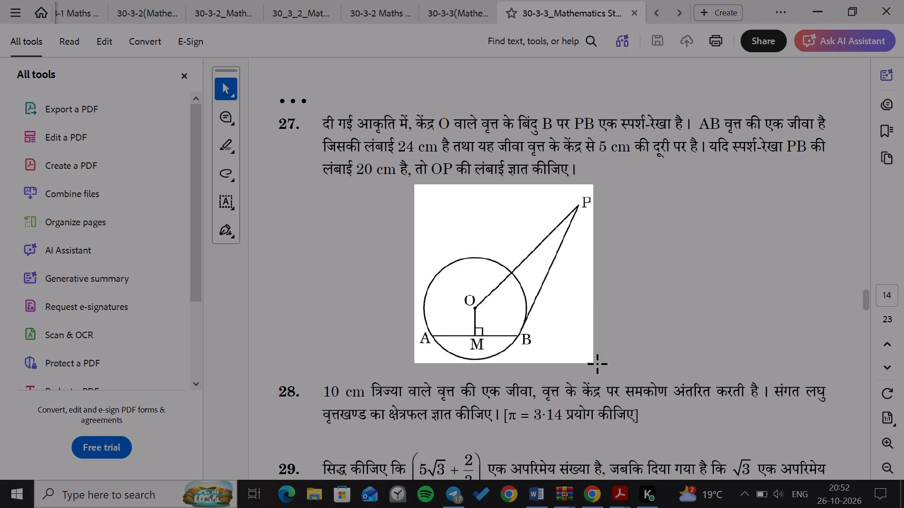
left_click_drag(597, 364, 596, 364)
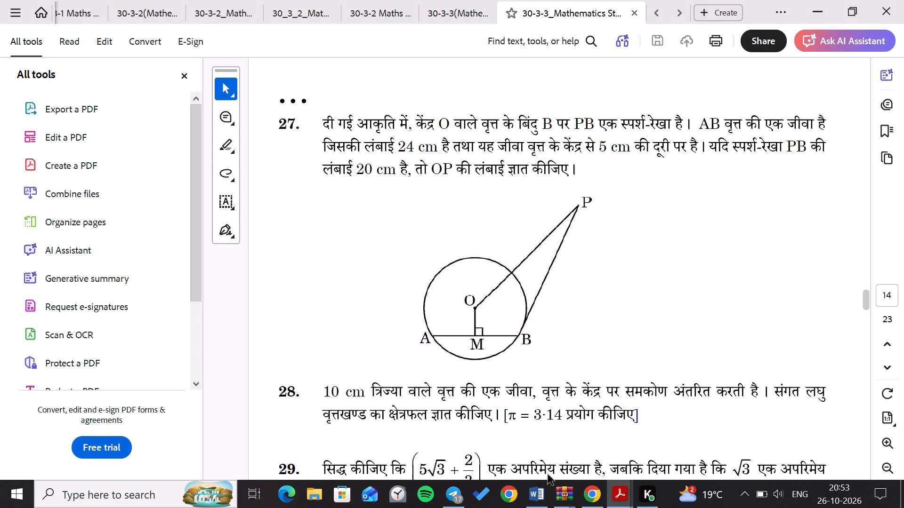
In the Word document, replace the Series EF3GH Question 27 diagram placeholder with the captured diagram.
left_click(545, 493)
left_click_drag(210, 185, 214, 185)
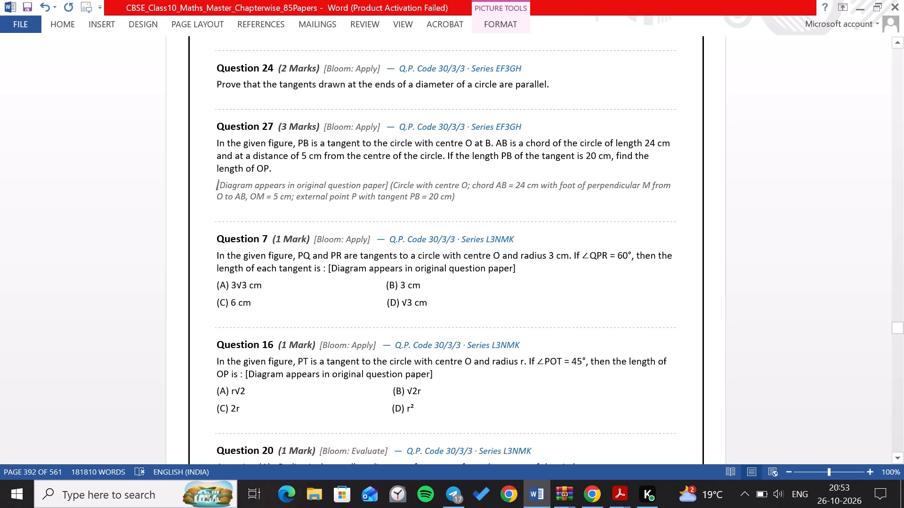
left_click_drag(214, 185, 457, 198)
key("BackSpace")
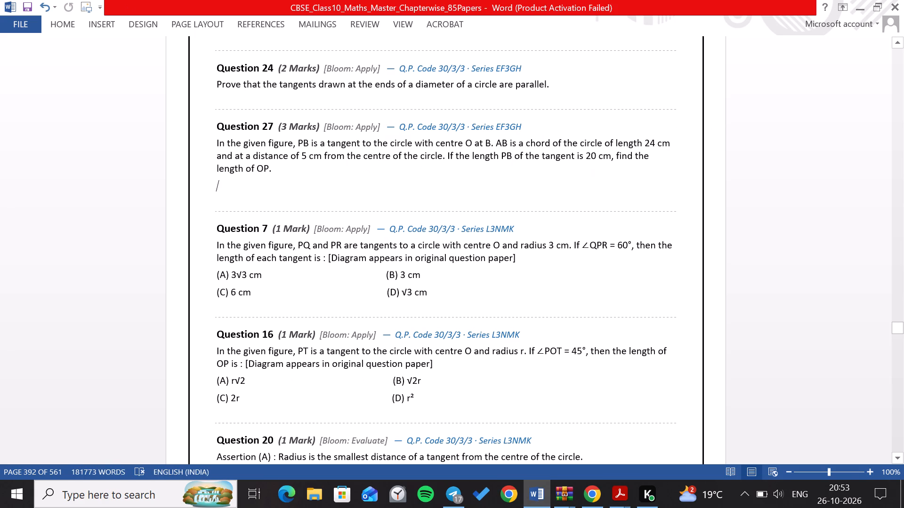
key("ctrl+v")
Shrink Question 27's pasted diagram of tangent PB and chord AB proportionally and centre it on the page.
left_click(307, 268)
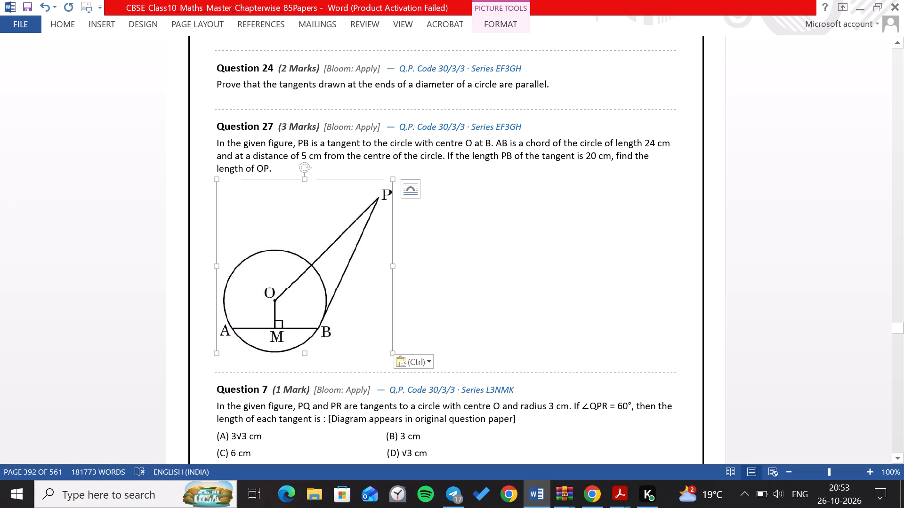
left_click_drag(392, 354, 327, 260)
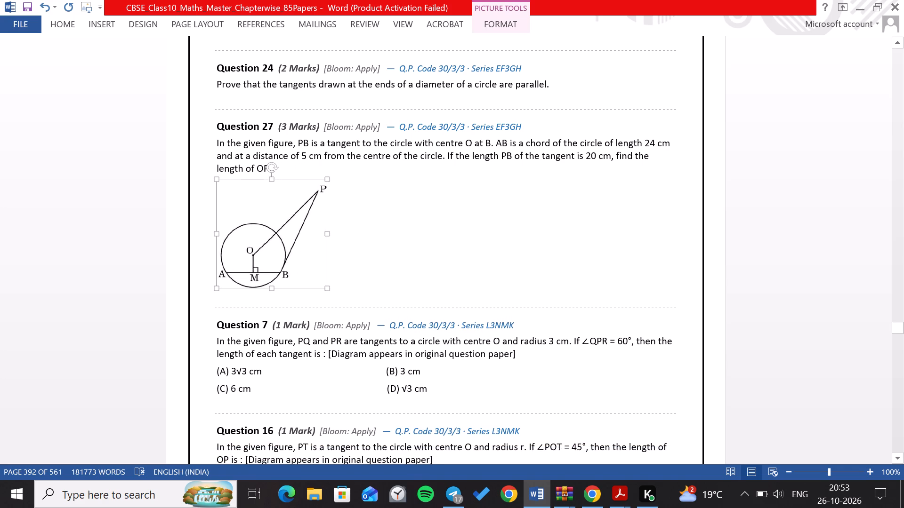
left_click(69, 26)
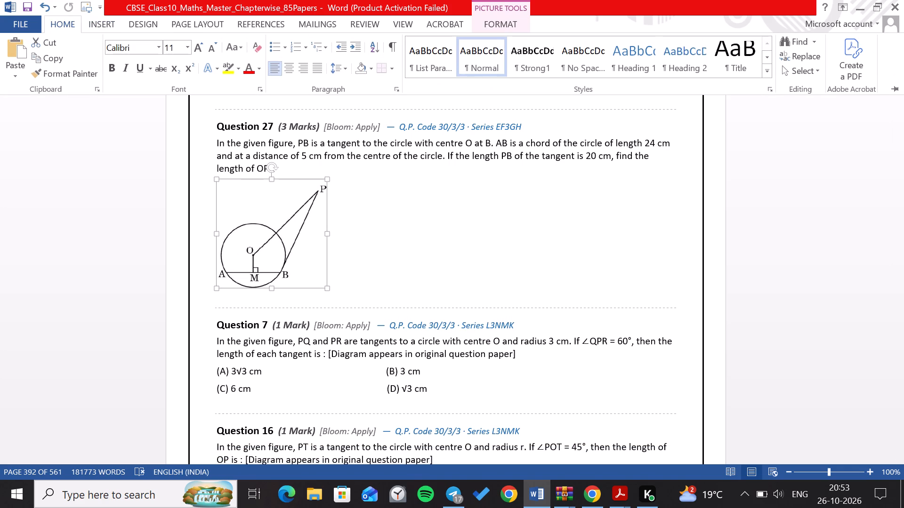
left_click(291, 73)
Open the Series L3NMK 30_3_3 Mathematics PDF from the iLoveZIP_Create LM.zip archive.
scroll(379, 180, "down", 16)
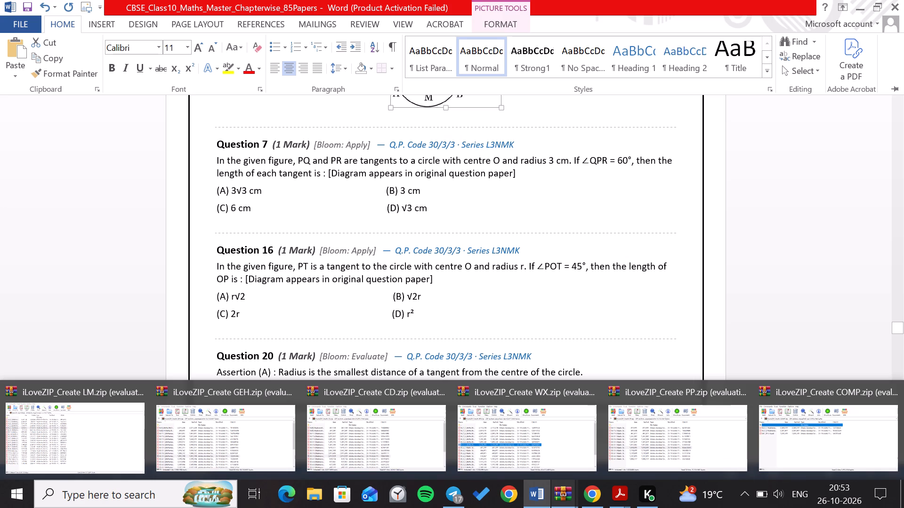
left_click(122, 430)
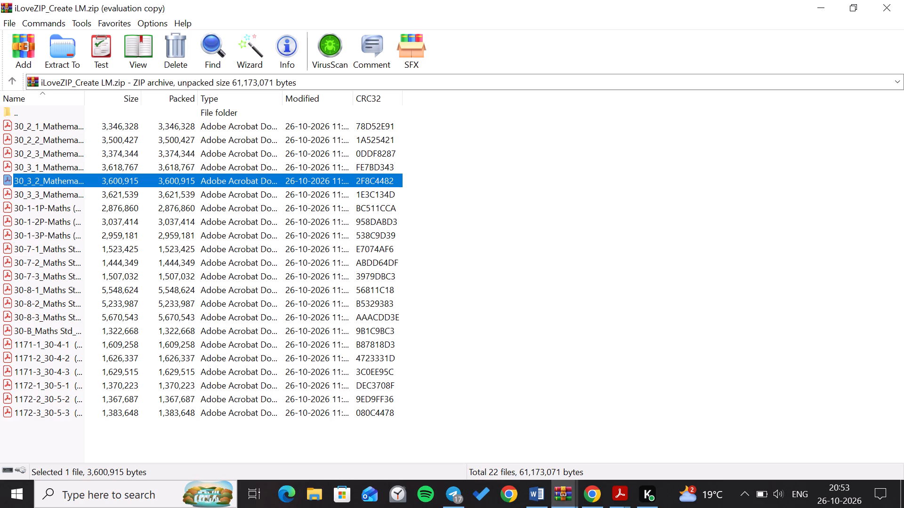
double_click(75, 187)
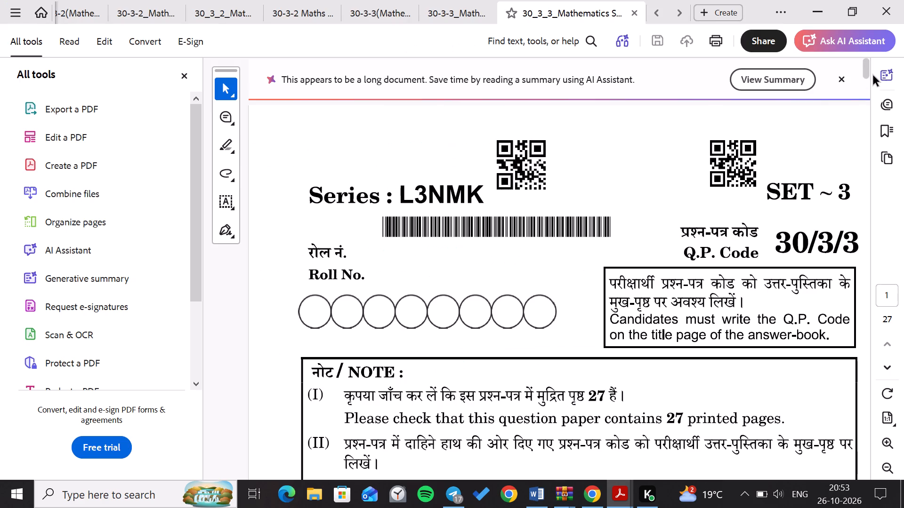
In the Series L3NMK 30_3_3 PDF, capture Question 7's diagram of tangents PQ and PR with the 60° angle as a selection screenshot.
left_click_drag(868, 71, 869, 199)
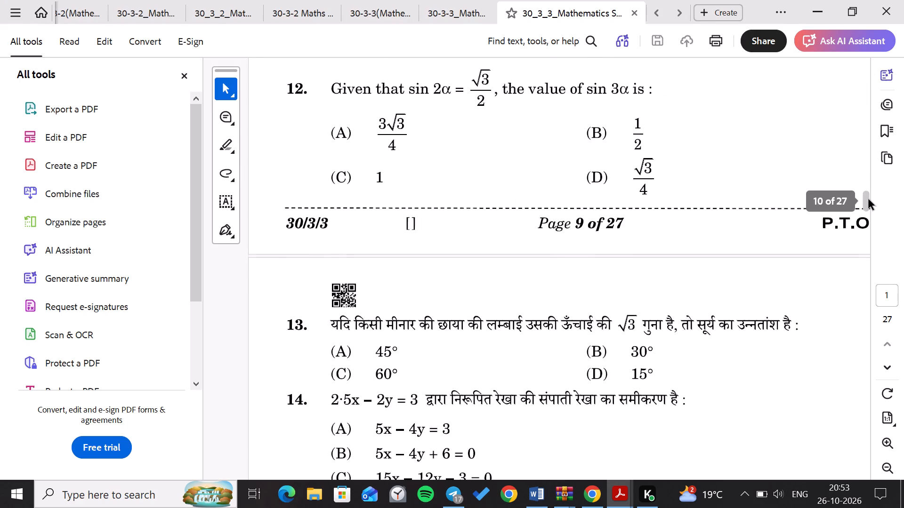
left_click_drag(869, 199, 868, 167)
scroll(732, 245, "down", 8)
scroll(727, 249, "up", 15)
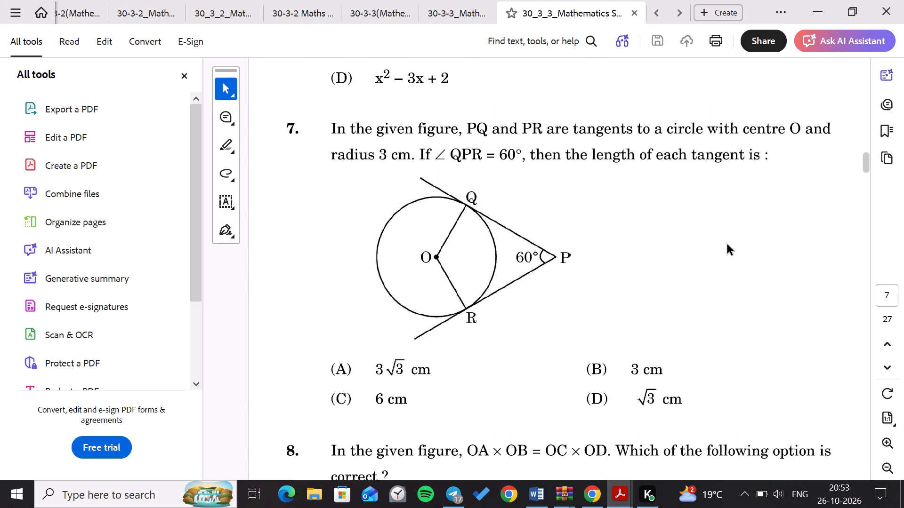
key("shift+super+s")
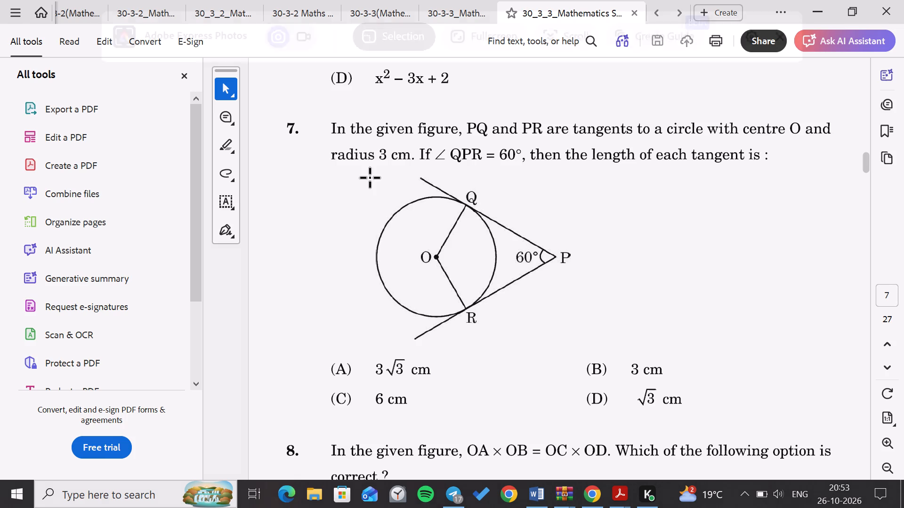
left_click_drag(373, 169, 521, 343)
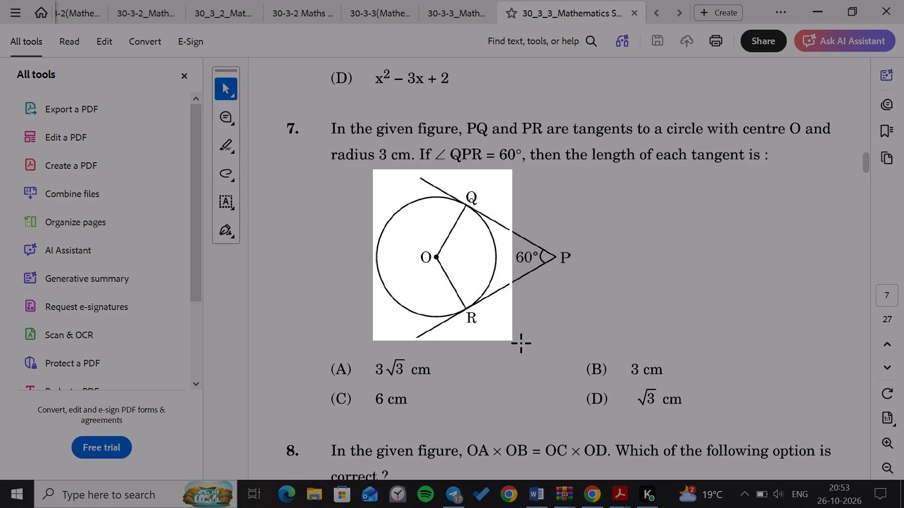
left_click_drag(521, 343, 573, 348)
In the Word document, replace the Series L3NMK Question 7 diagram placeholder with the clipboard image on a new line.
left_click(538, 486)
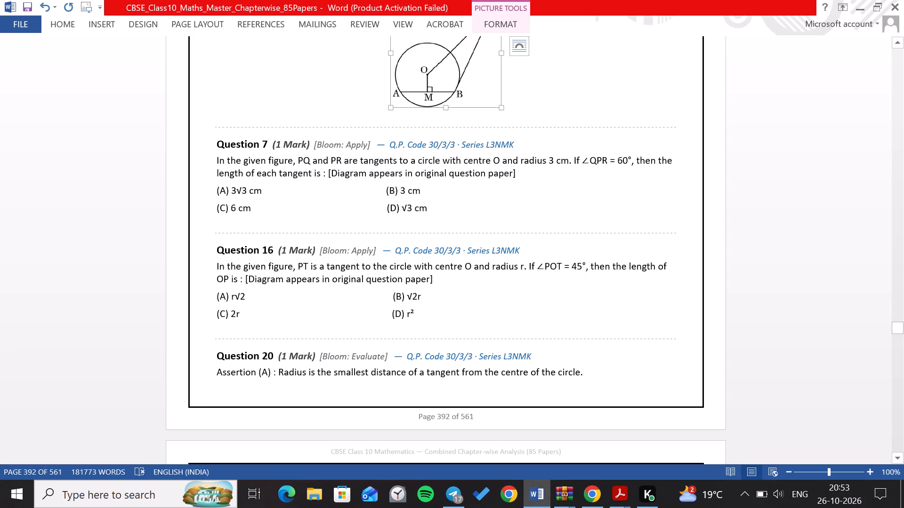
left_click_drag(328, 174, 515, 175)
key("BackSpace")
key("Return")
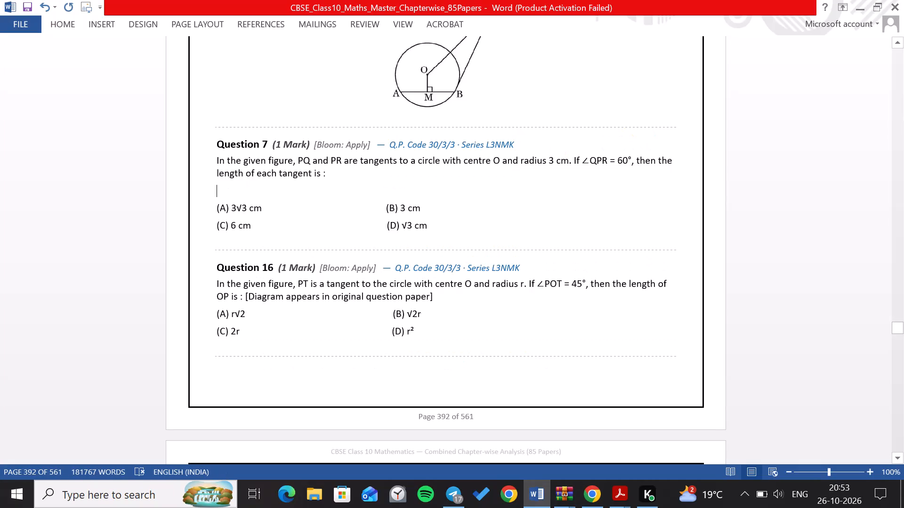
key("ctrl+v")
Shrink the picture pasted under Question 7 proportionally and centre it on the page.
left_click(344, 236)
scroll(352, 247, "down", 6)
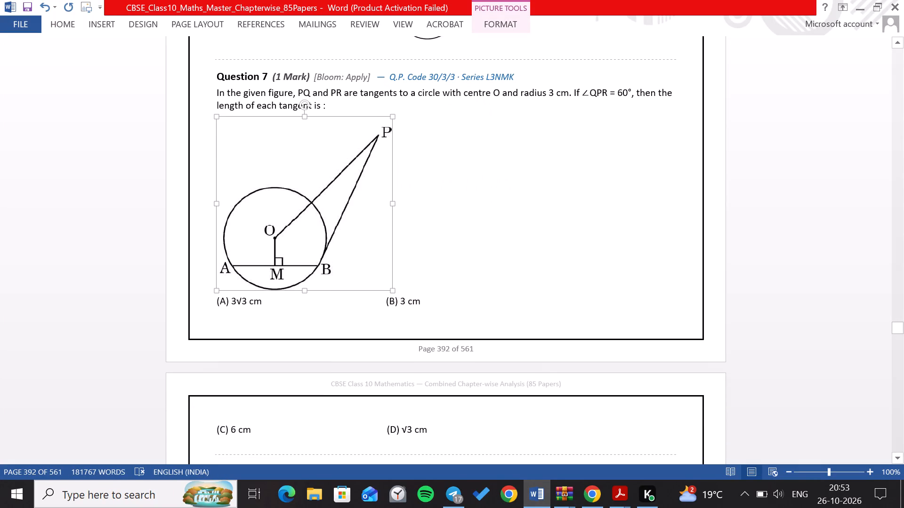
left_click(391, 289)
left_click(391, 289)
left_click_drag(391, 289, 346, 218)
left_click_drag(391, 288, 320, 139)
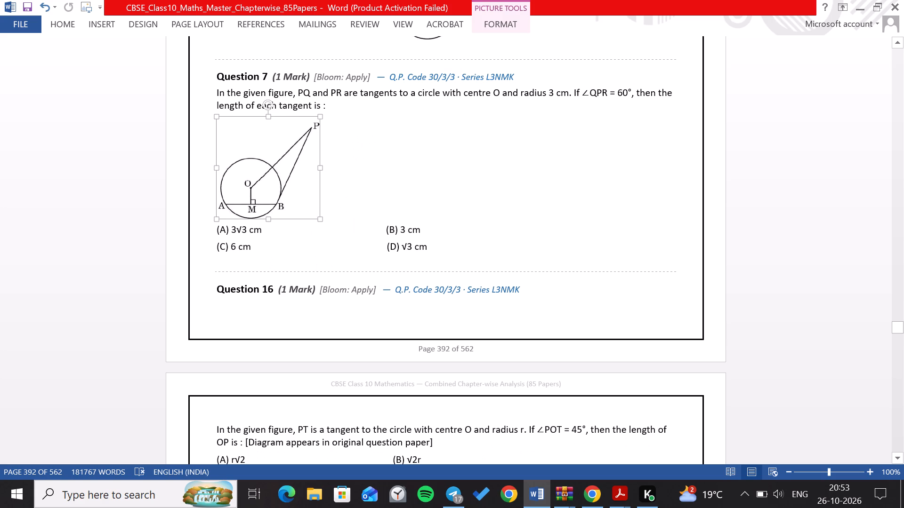
left_click_drag(320, 139, 316, 139)
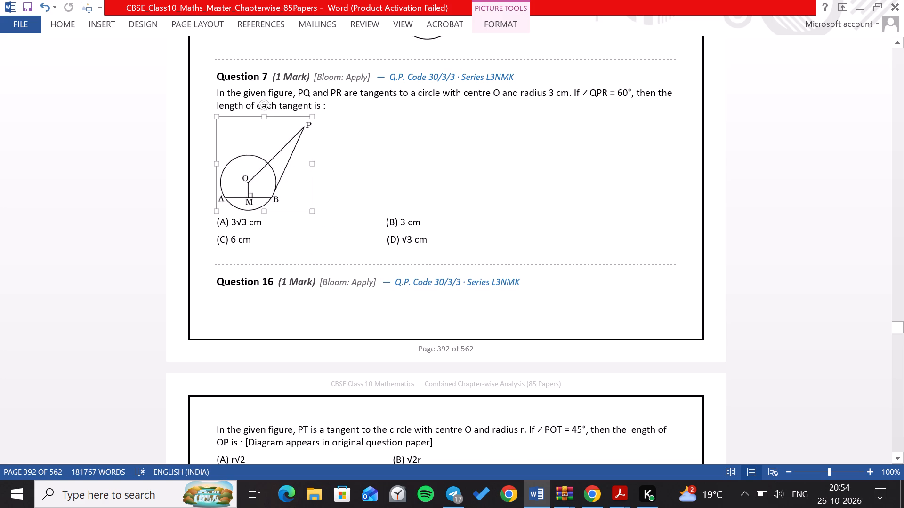
left_click_drag(316, 139, 340, 186)
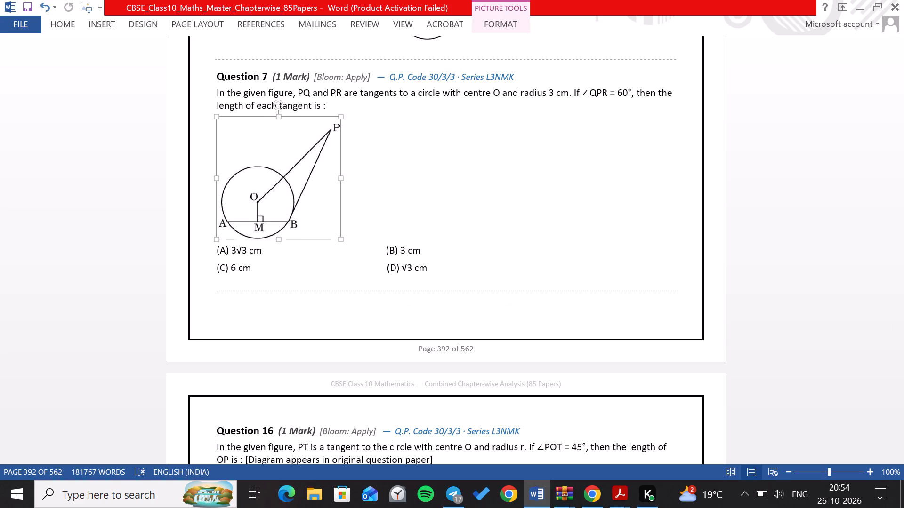
left_click(68, 26)
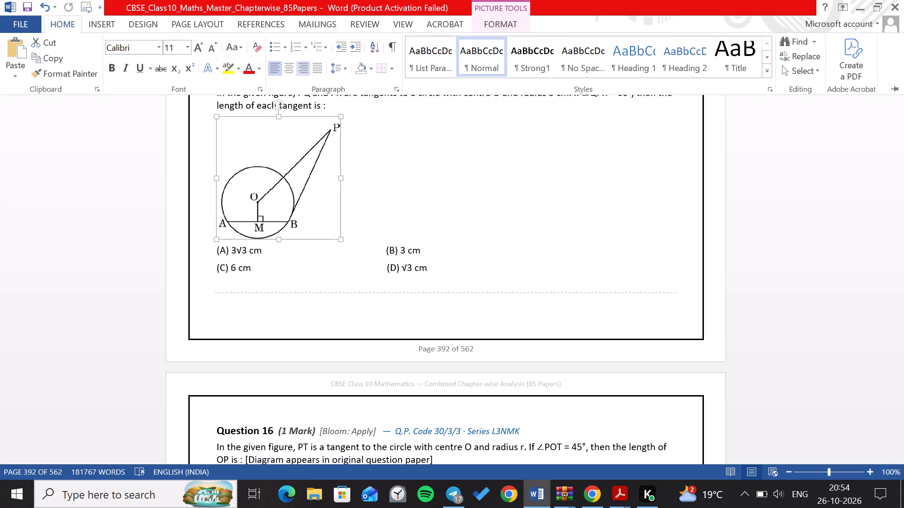
left_click(292, 72)
In the Series L3NMK 30_3_3 PDF, capture Question 16's diagram of tangent PT with the 45° angle as a selection screenshot.
scroll(366, 199, "down", 20)
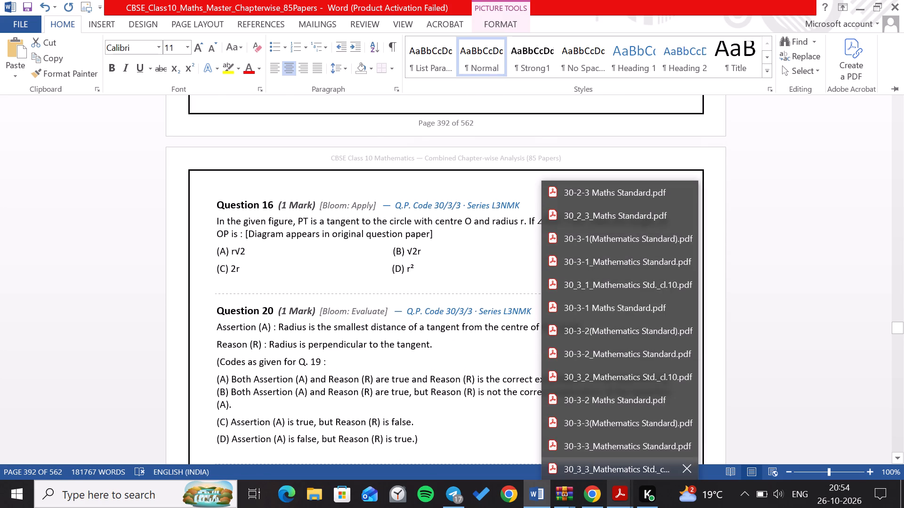
left_click(623, 479)
left_click(621, 473)
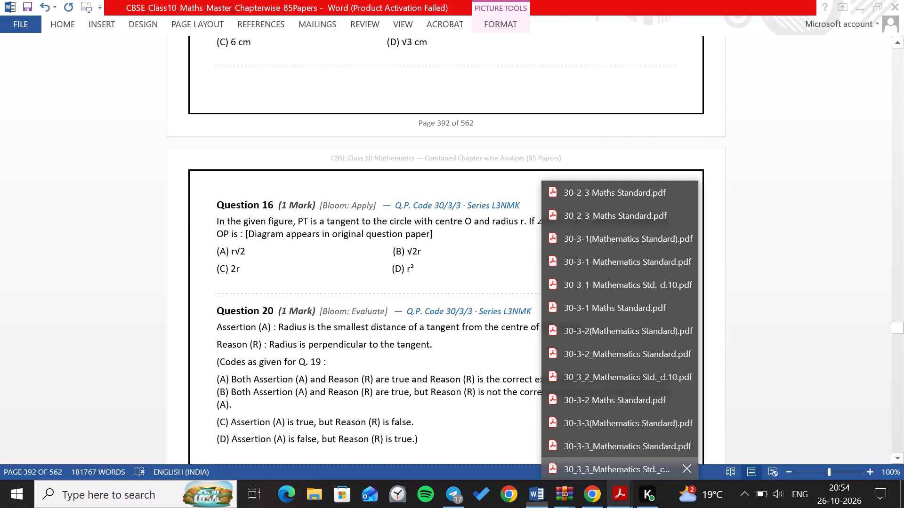
scroll(730, 294, "down", 19)
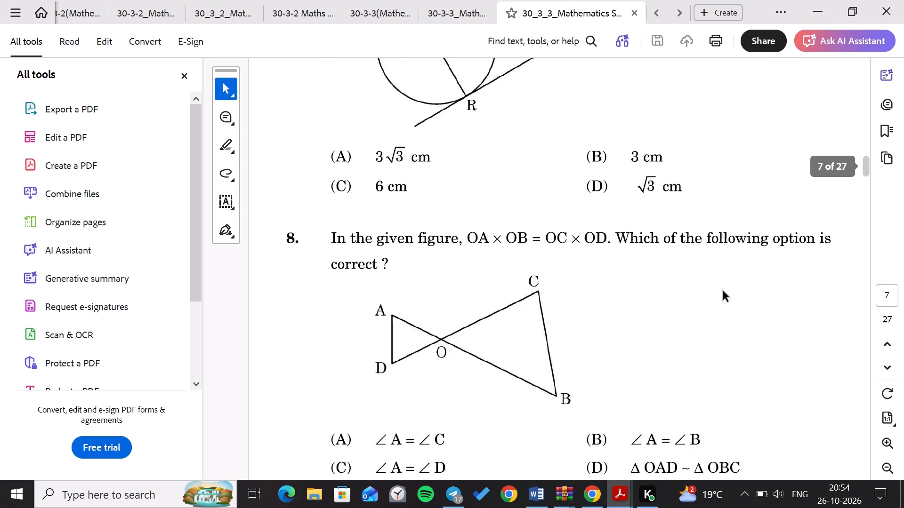
scroll(723, 291, "down", 7)
left_click_drag(867, 168, 868, 222)
key("shift+super+s")
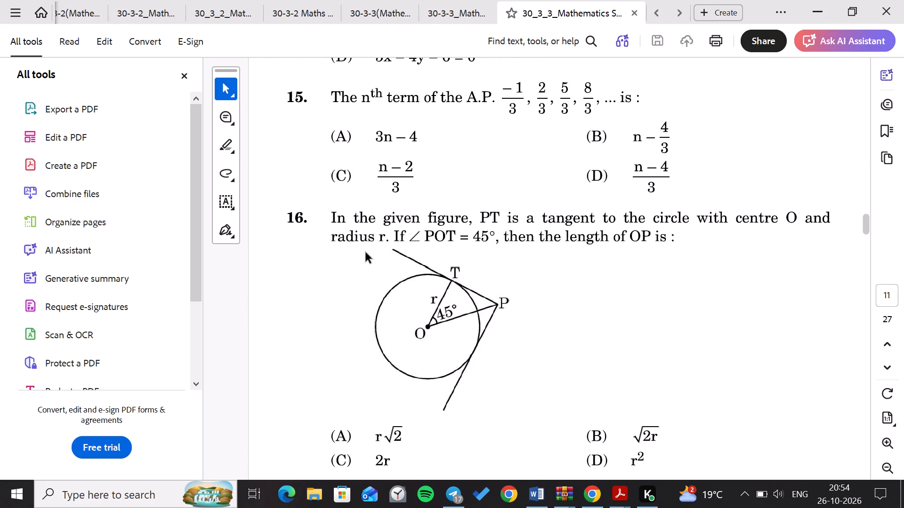
left_click_drag(370, 246, 435, 330)
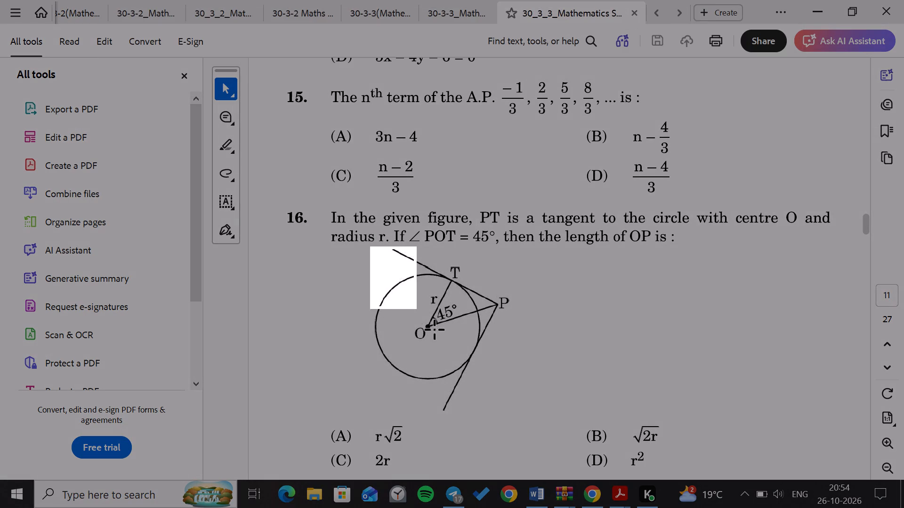
left_click_drag(435, 330, 511, 418)
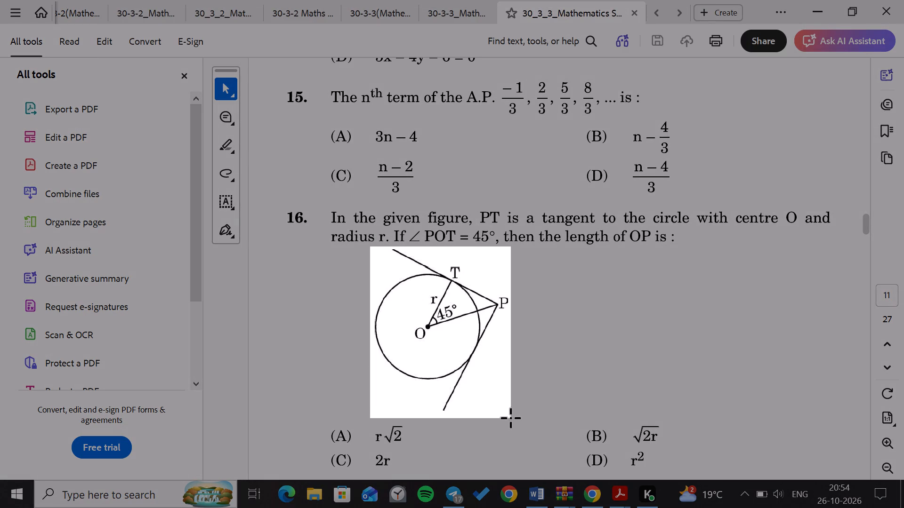
left_click_drag(511, 418, 515, 415)
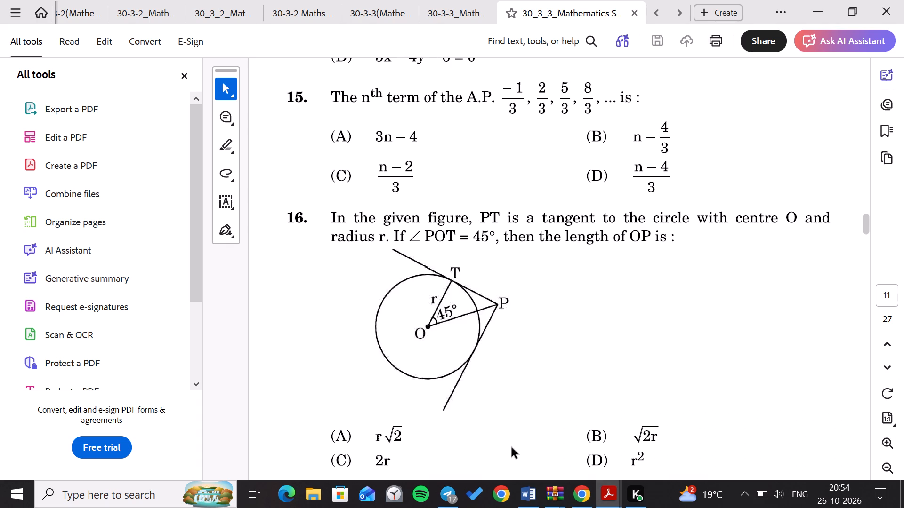
In the Word document, replace the Series L3NMK Question 16 diagram placeholder with the captured diagram on a new line.
left_click(533, 490)
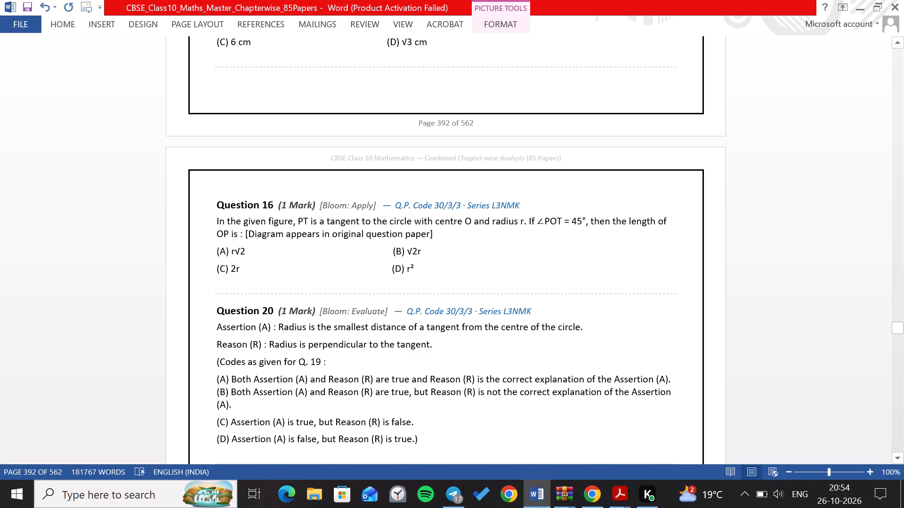
left_click_drag(244, 235, 417, 240)
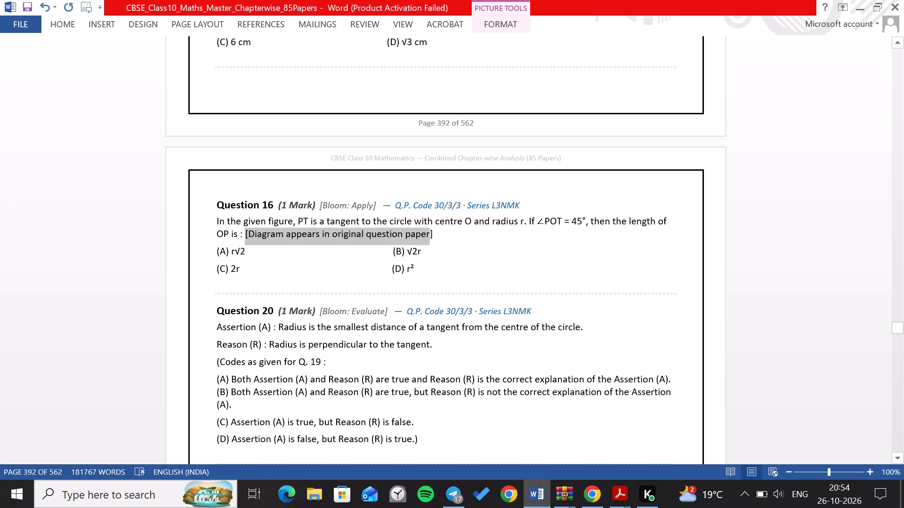
left_click_drag(417, 240, 433, 239)
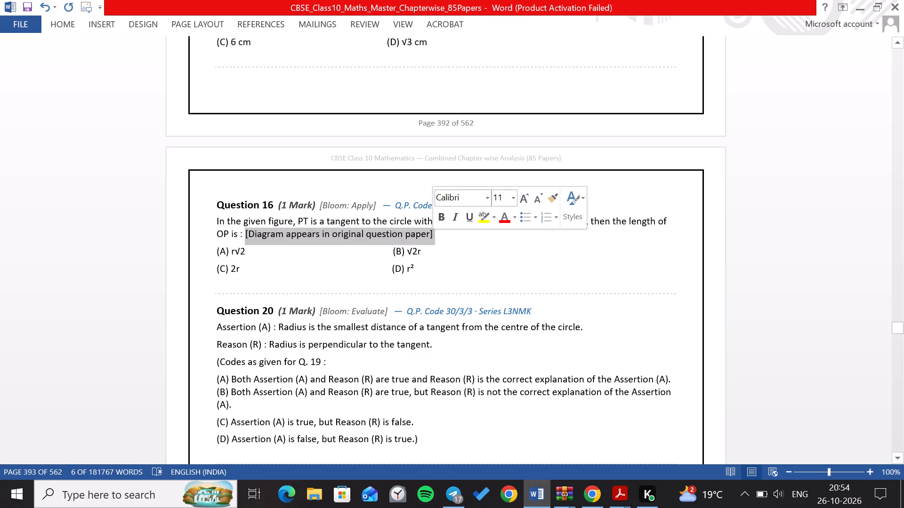
key("BackSpace")
key("Return")
key("ctrl+v")
Centre Question 16's pasted diagram of tangent PT on the page and shrink it proportionally.
scroll(246, 232, "down", 4)
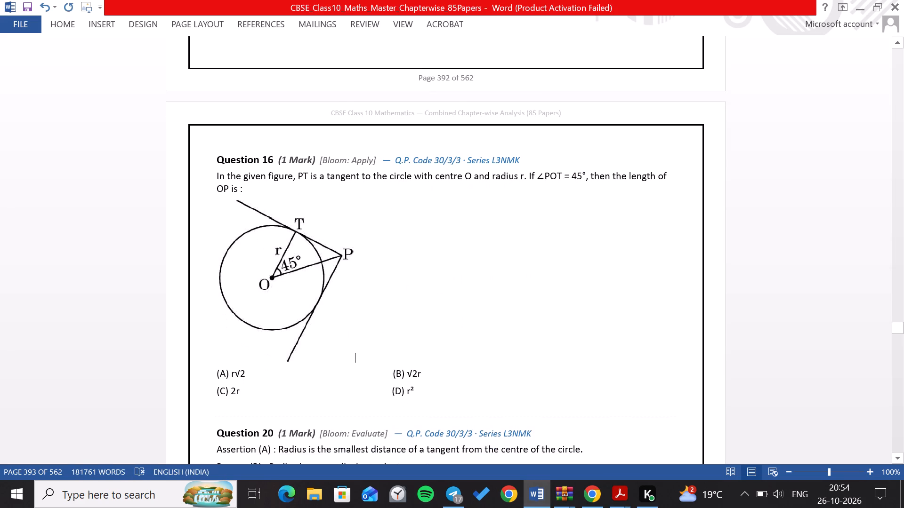
left_click(277, 255)
left_click(49, 18)
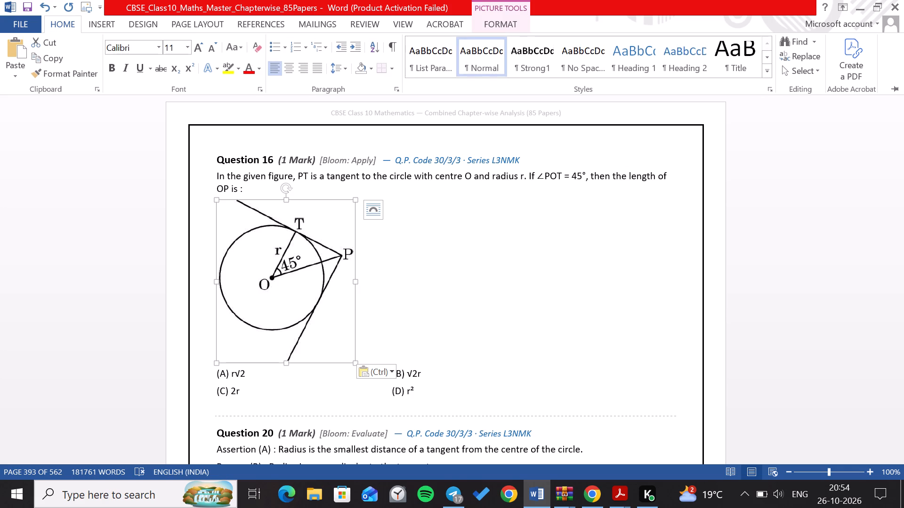
left_click(285, 67)
scroll(472, 370, "down", 7)
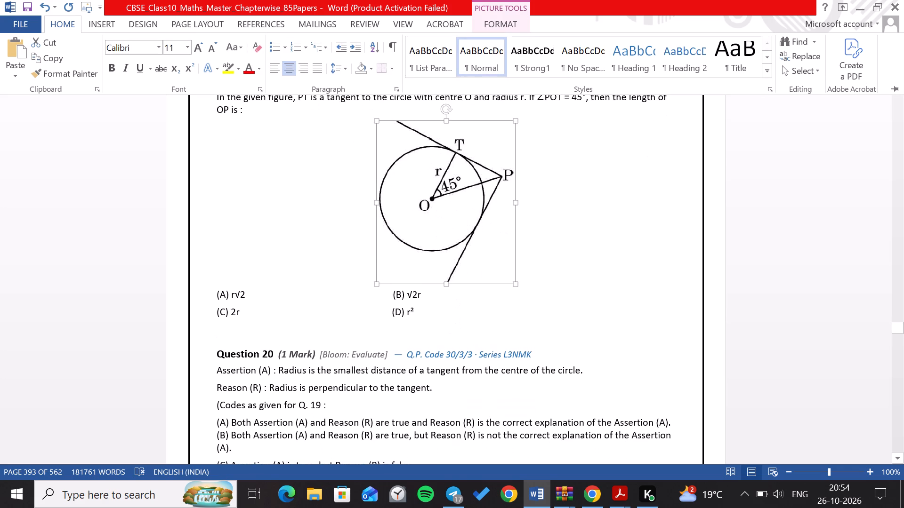
left_click(512, 284)
left_click_drag(515, 284, 468, 189)
In the Series L3NMK 30_3_3 PDF, capture Question 27(b)'s diagram of tangent PA with AB perpendicular to OP as a selection screenshot.
scroll(337, 299, "down", 14)
scroll(254, 310, "down", 8)
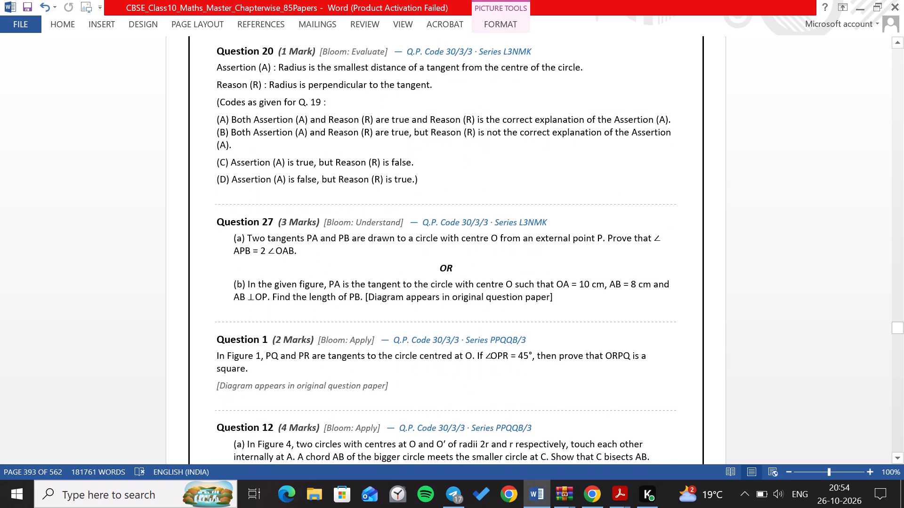
scroll(325, 261, "down", 6)
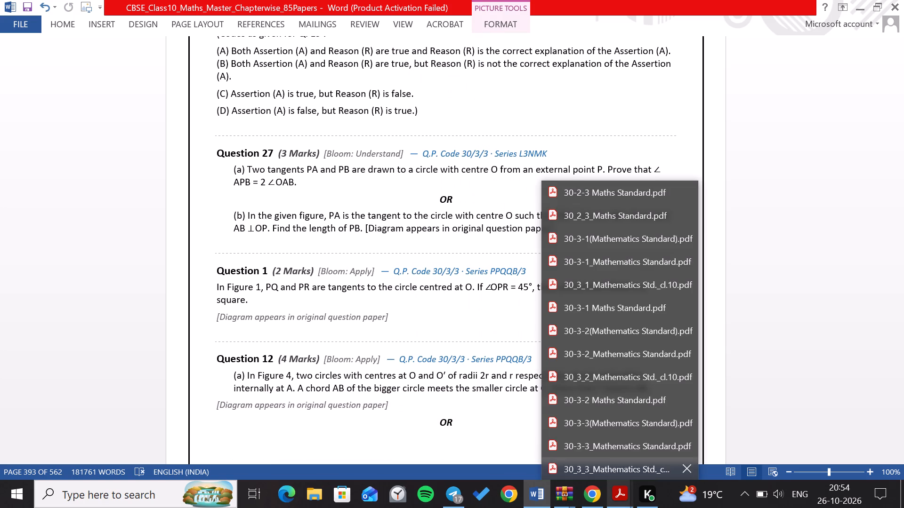
left_click(614, 470)
left_click_drag(866, 217, 866, 239)
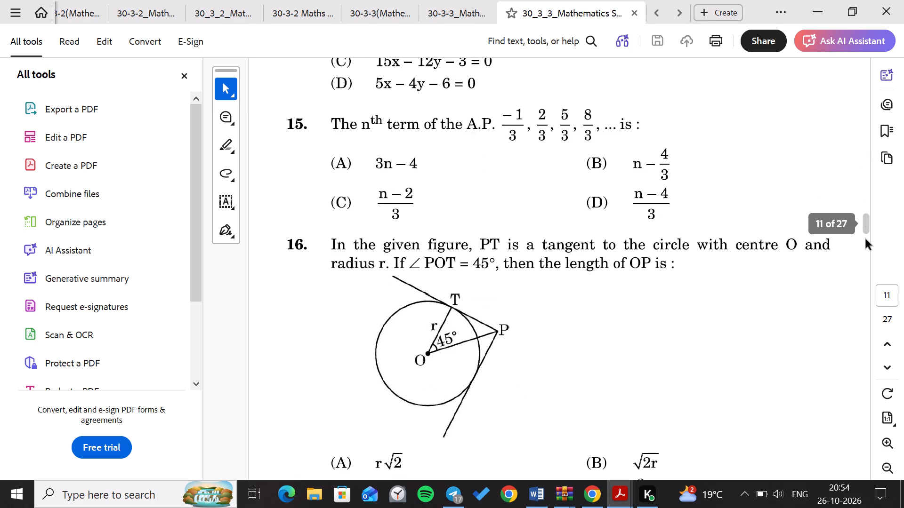
left_click_drag(866, 239, 864, 294)
scroll(515, 299, "up", 1)
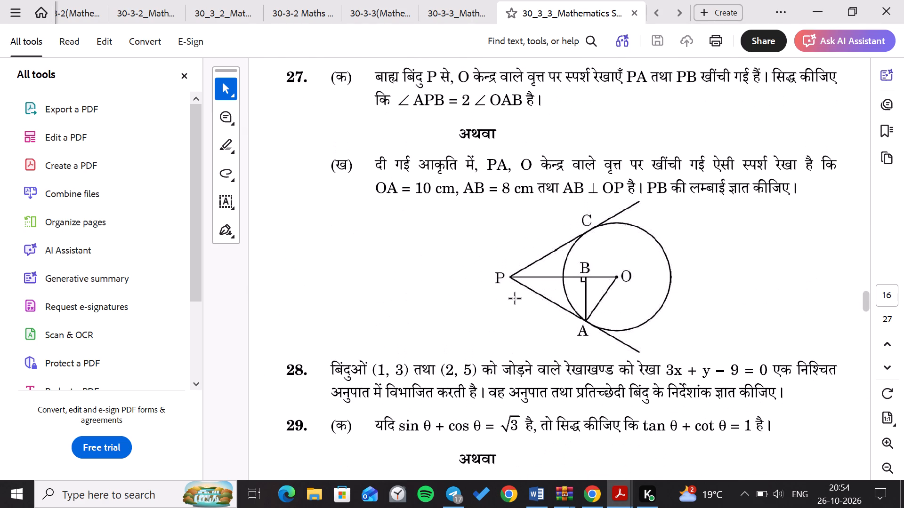
key("shift+super+s")
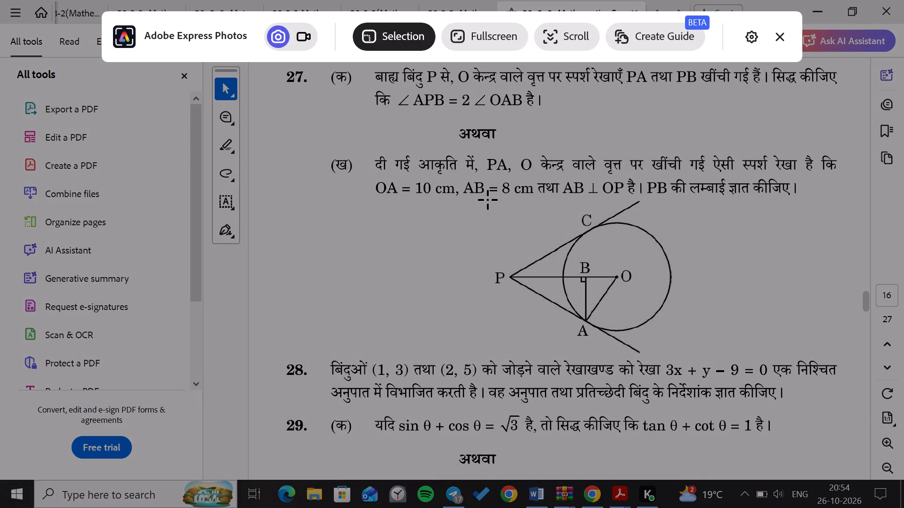
left_click_drag(488, 200, 672, 356)
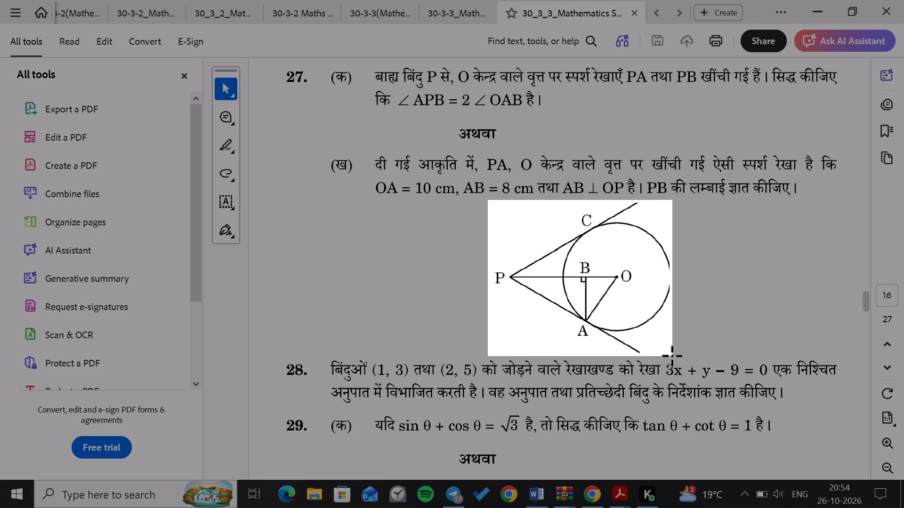
left_click_drag(672, 356, 678, 357)
In the Word document, replace the Series L3NMK Question 27(b) diagram placeholder with the captured diagram on a new line, without automatic list numbering.
left_click_drag(543, 483, 543, 487)
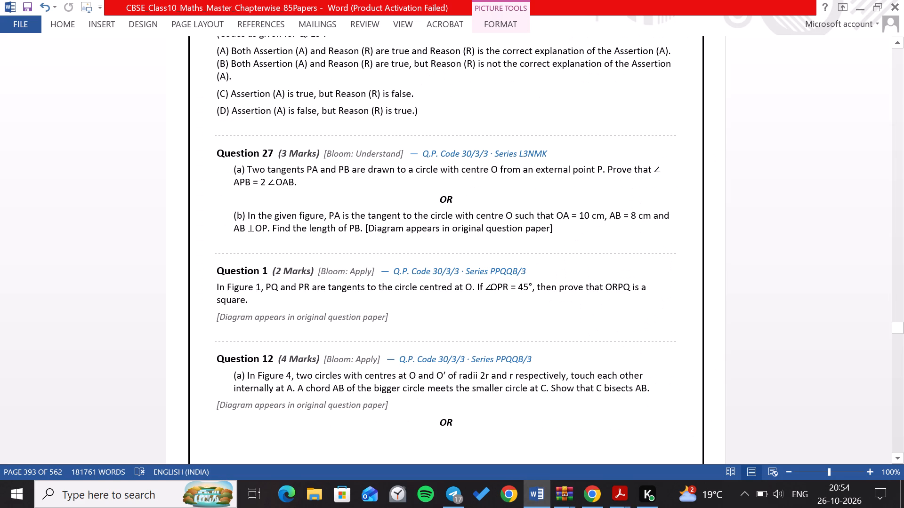
left_click_drag(366, 232, 413, 235)
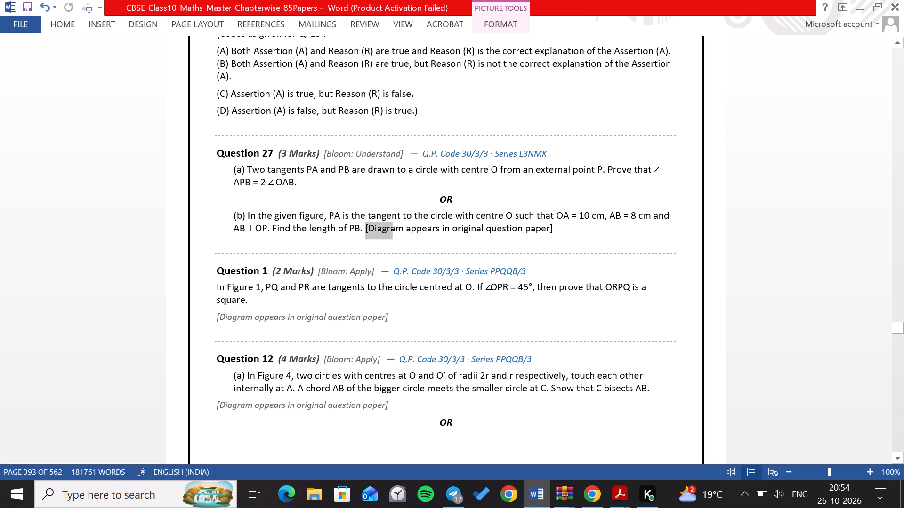
left_click_drag(413, 235, 553, 228)
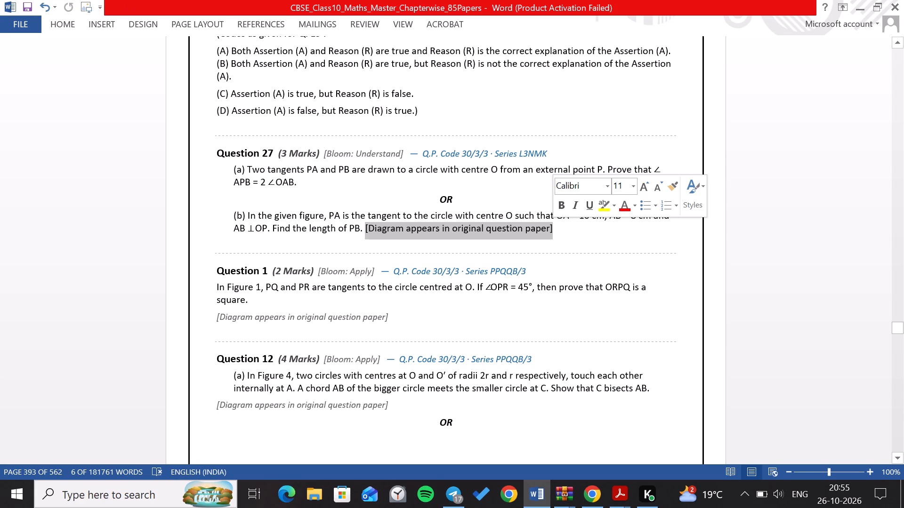
key("BackSpace")
key("Return")
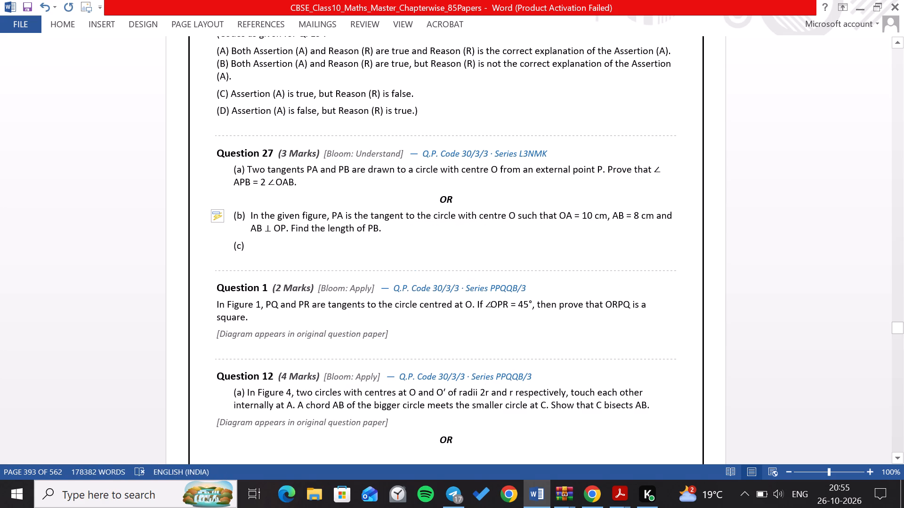
key("ctrl+z")
key("ctrl+v")
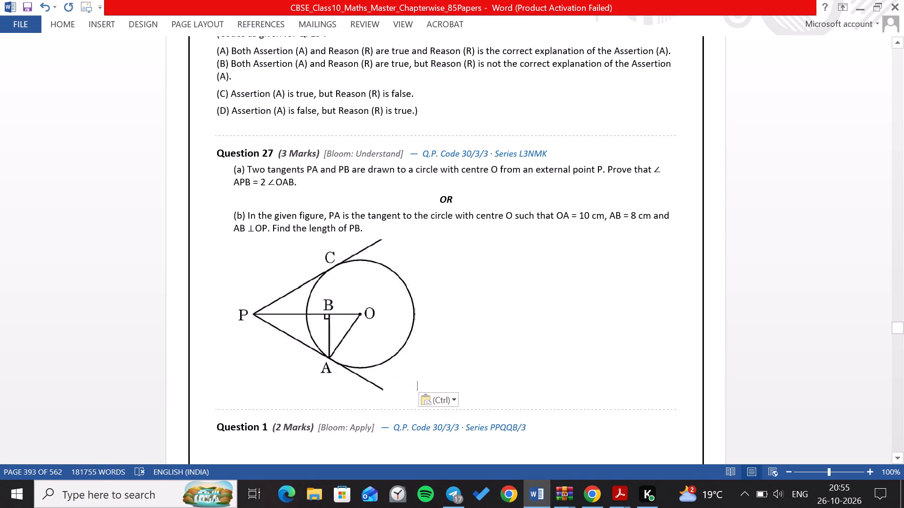
Shrink Question 27(b)'s pasted diagram of tangent PA proportionally and centre it on the page.
left_click(383, 326)
scroll(446, 340, "down", 5)
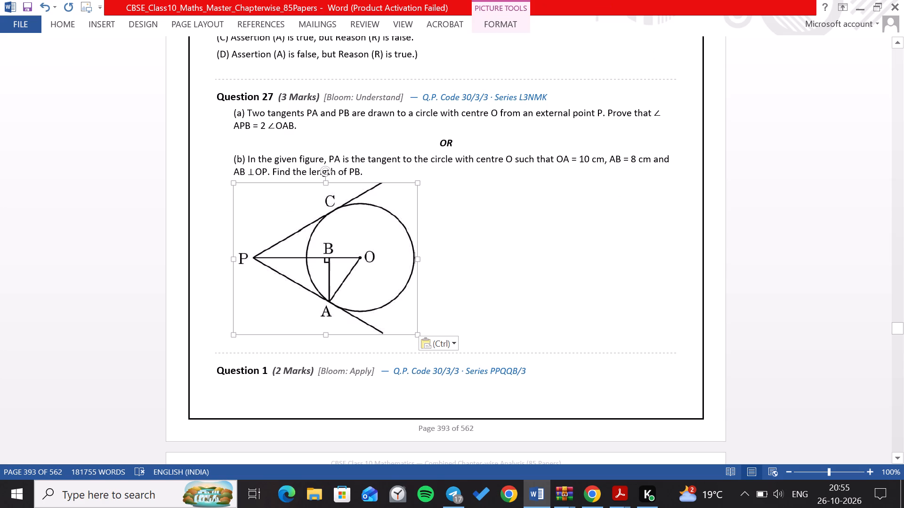
left_click_drag(417, 334, 361, 254)
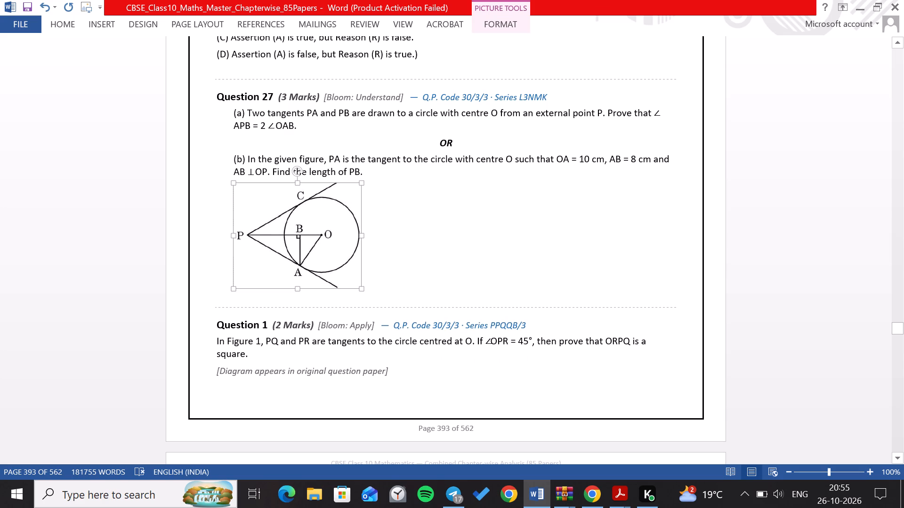
left_click(58, 16)
left_click(294, 71)
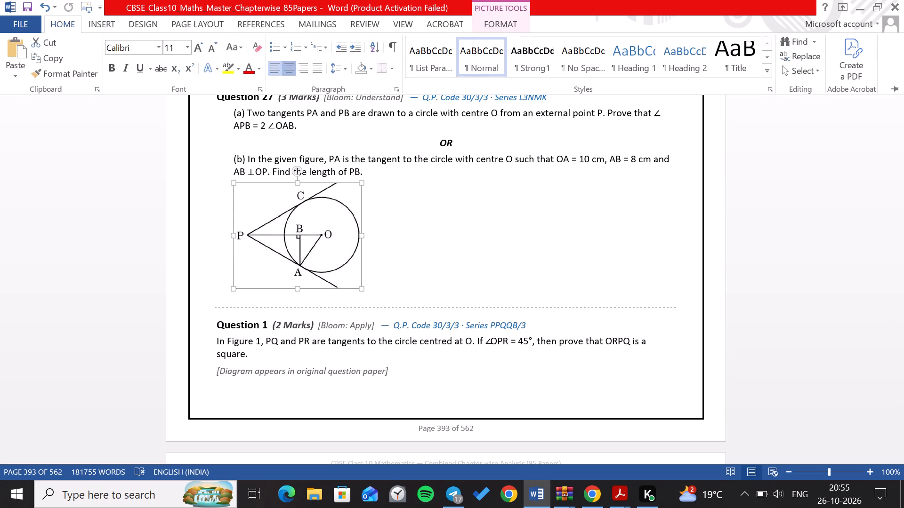
Open the 30-3-3 Maths Standard PDF from the iLoveZIP_Create PP.zip archive in WinRAR.
scroll(479, 232, "down", 16)
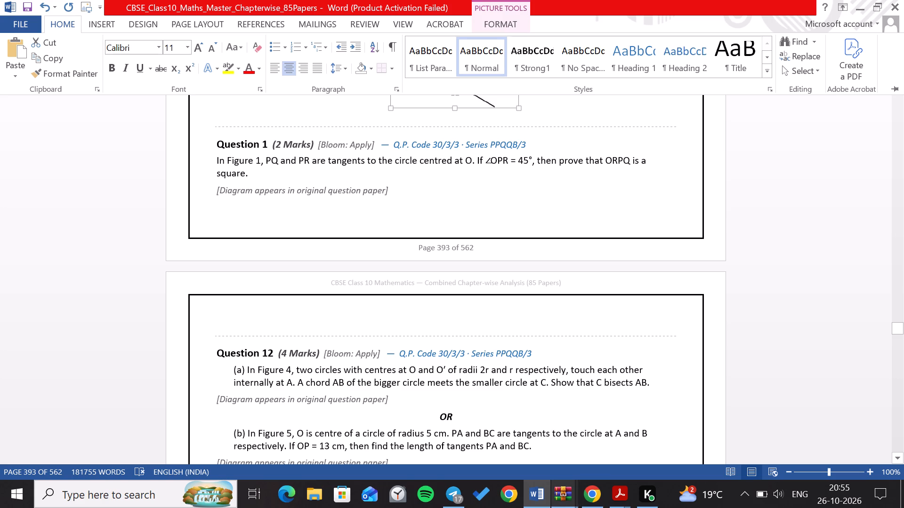
left_click(622, 464)
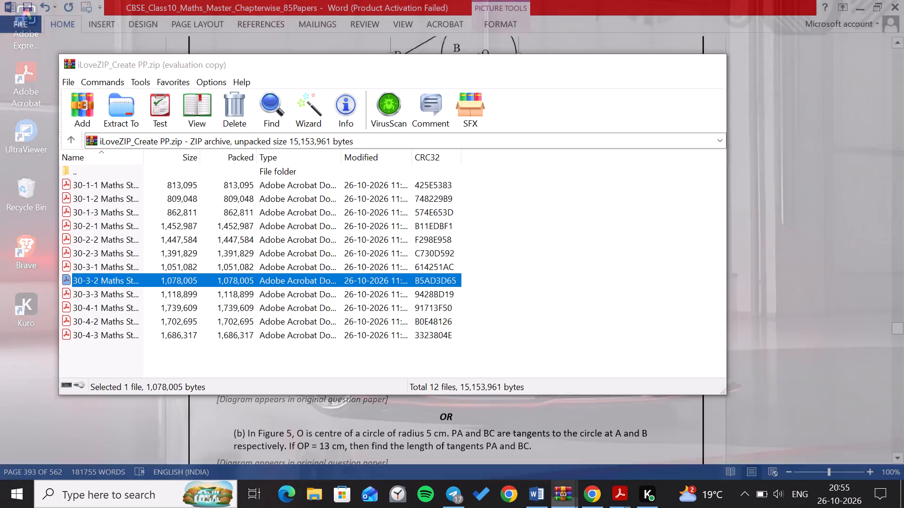
double_click(298, 289)
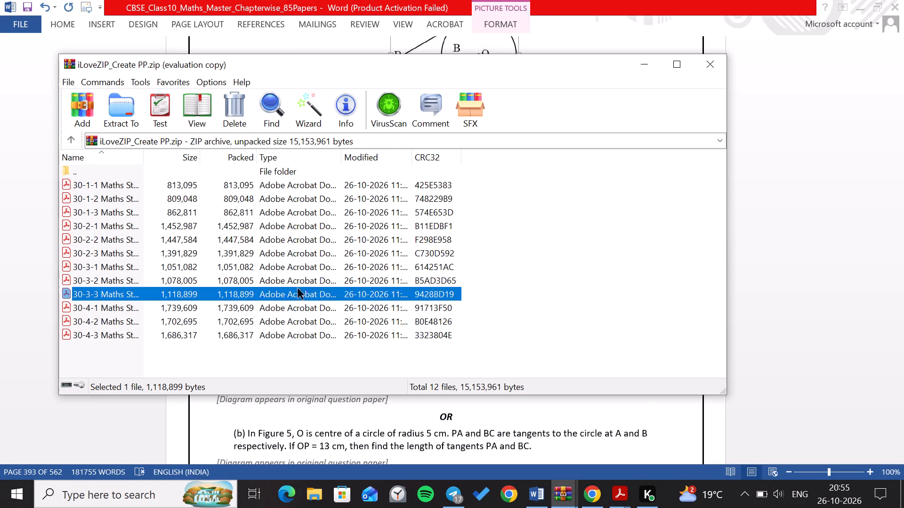
In the 30-3-3 Maths Standard PDF, capture Question 1's Figure 1 of tangents PQ and PR, including its caption, as a selection screenshot.
left_click_drag(866, 65, 874, 105)
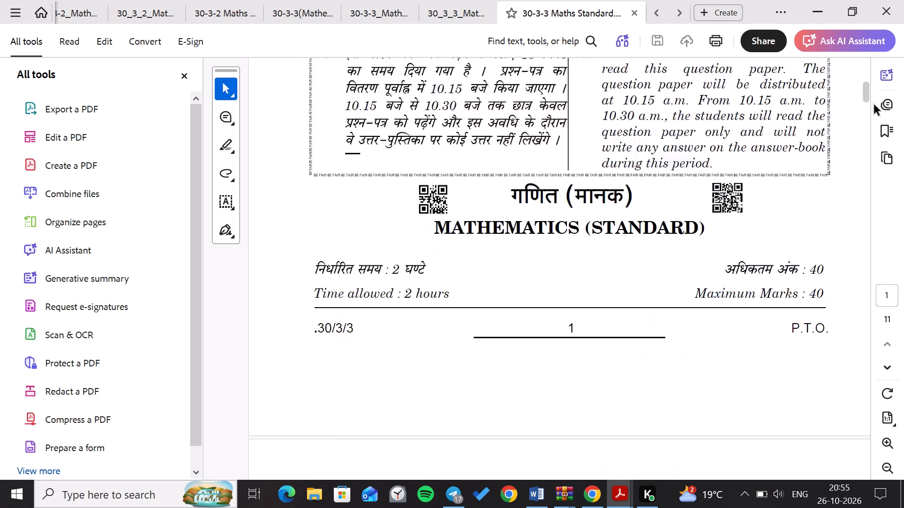
left_click_drag(874, 105, 874, 148)
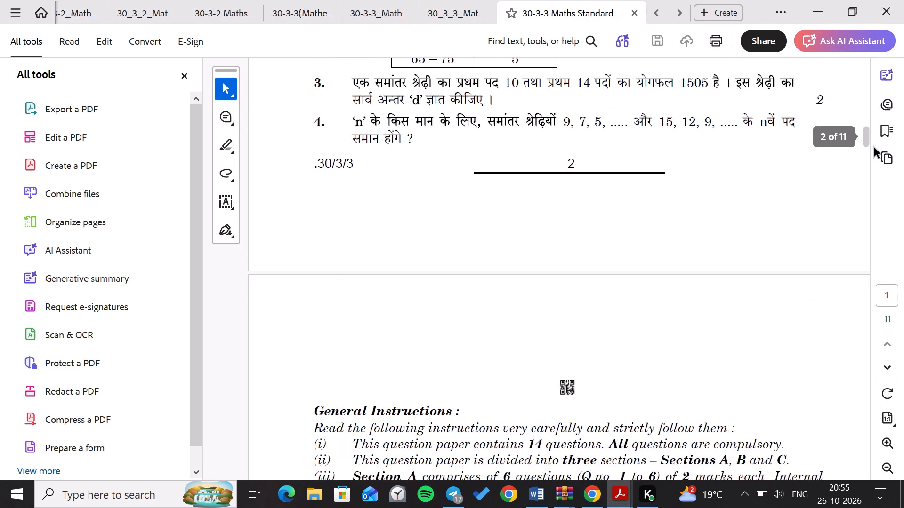
left_click_drag(874, 148, 874, 162)
scroll(415, 232, "up", 9)
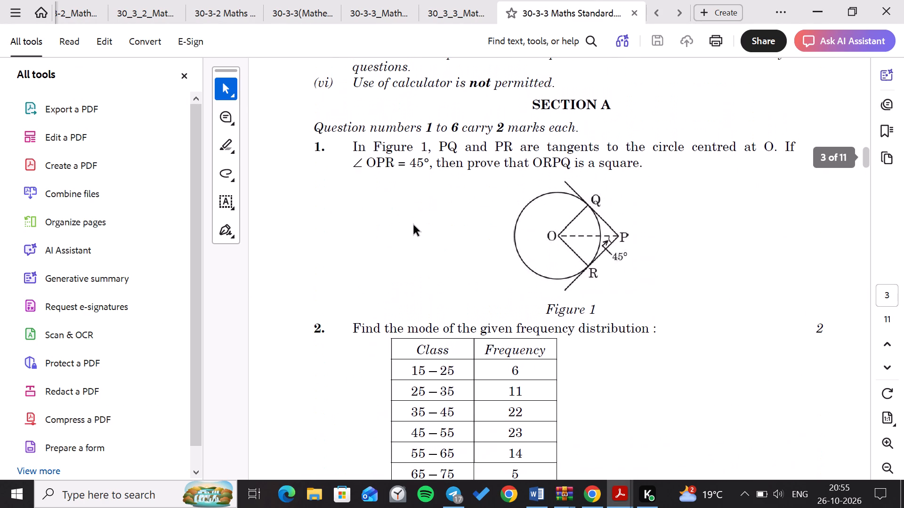
key("shift+super+s")
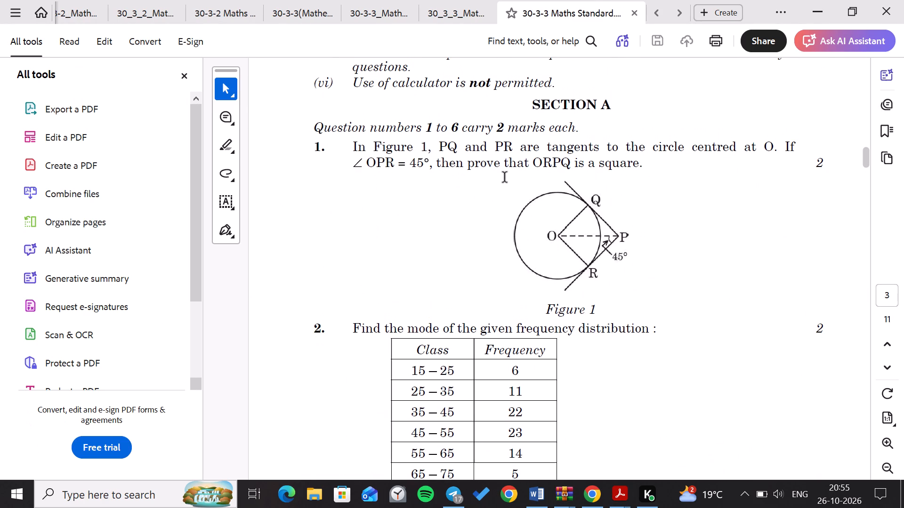
left_click_drag(506, 173, 508, 181)
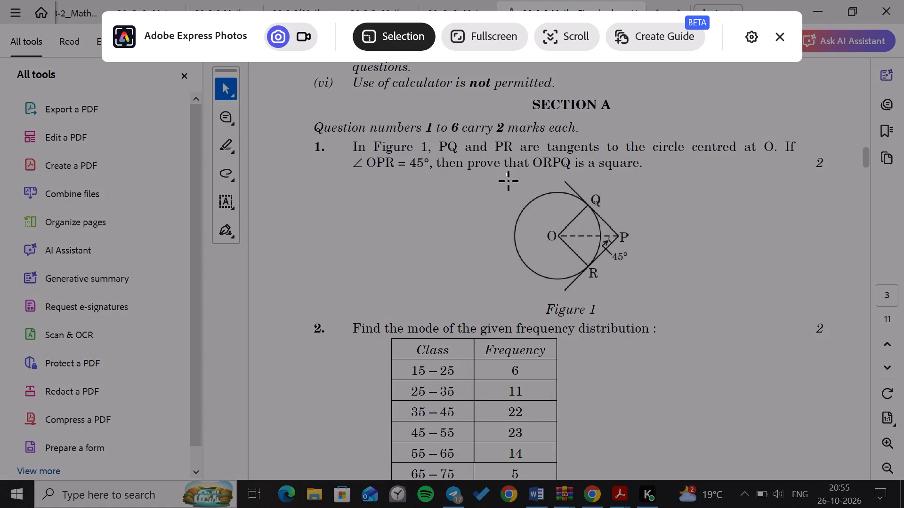
left_click_drag(508, 181, 636, 316)
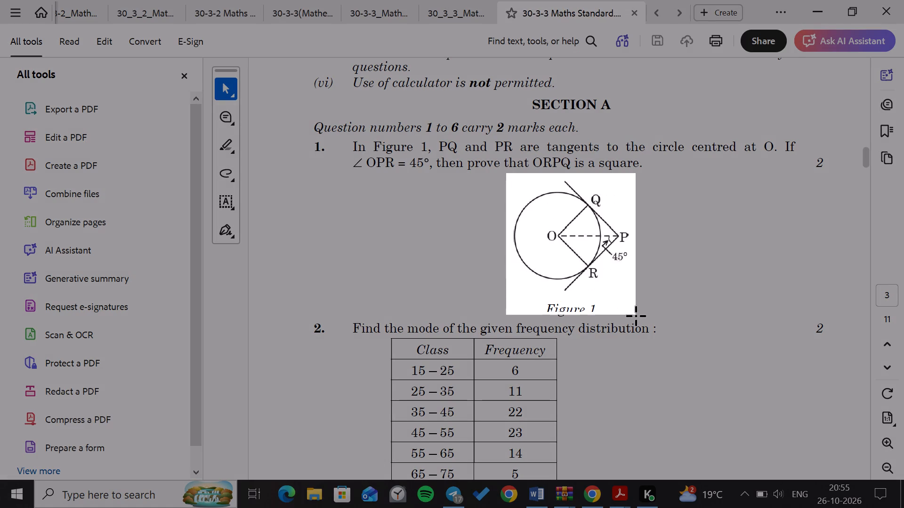
left_click_drag(636, 316, 638, 319)
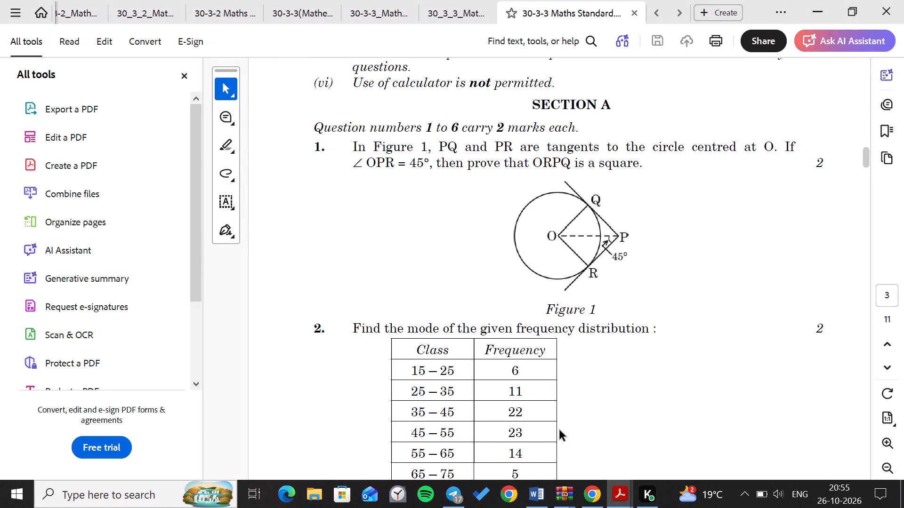
In the Word document, replace the Series PPQQB/3 Question 1 diagram placeholder with the captured Figure 1.
left_click(548, 502)
left_click_drag(209, 194, 238, 191)
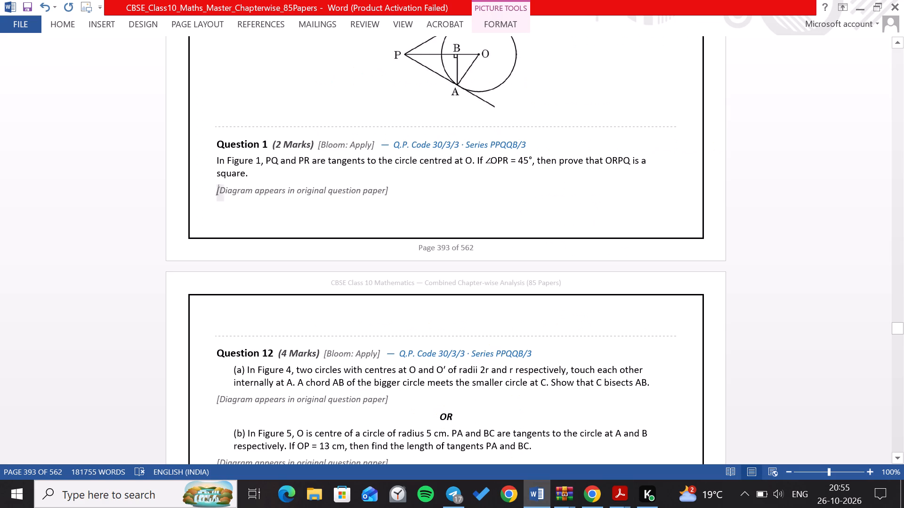
left_click_drag(238, 191, 390, 195)
key("BackSpace")
key("ctrl+v")
Centre Question 1's pasted Figure 1 of tangents PQ and PR on the page.
scroll(371, 251, "down", 2)
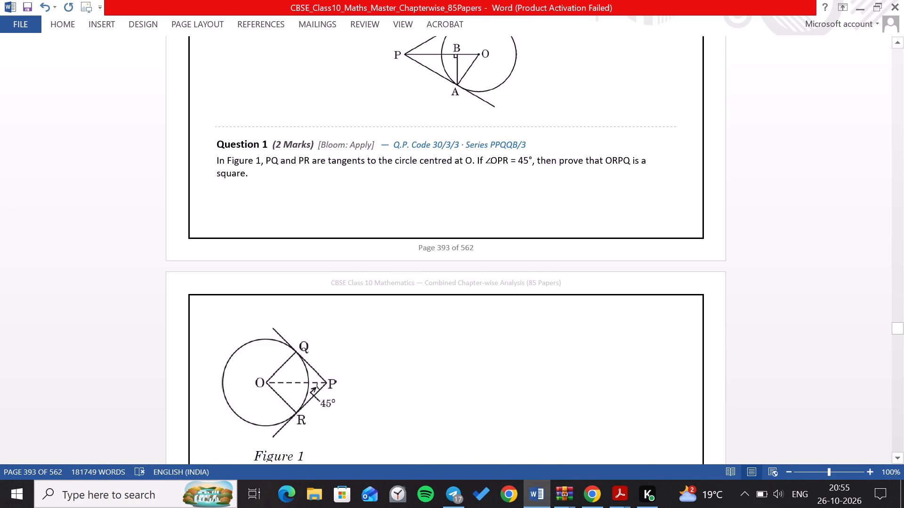
scroll(369, 255, "down", 4)
left_click(294, 312)
left_click(64, 26)
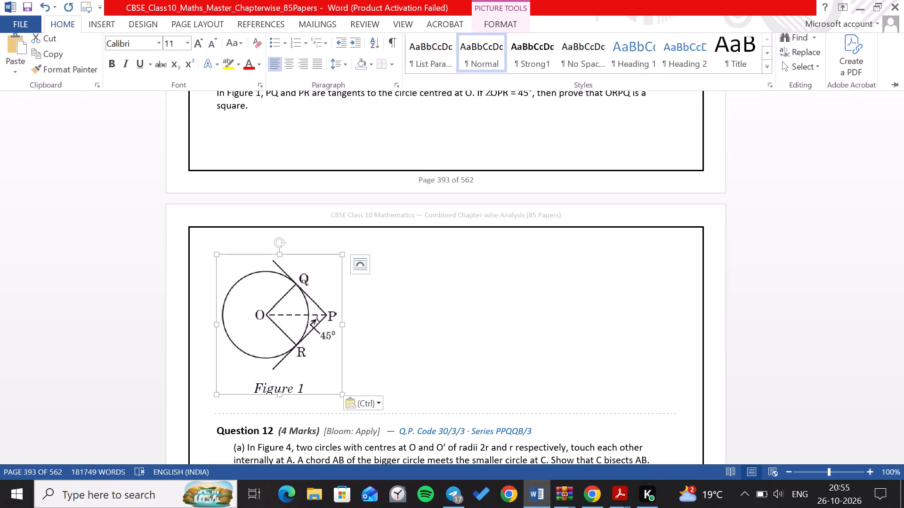
left_click(289, 68)
In the 30-3-3 Maths Standard PDF, capture Question 12(a)'s Figure 4 of two internally touching circles, including its caption, as a selection screenshot.
scroll(377, 222, "down", 16)
scroll(305, 78, "down", 3)
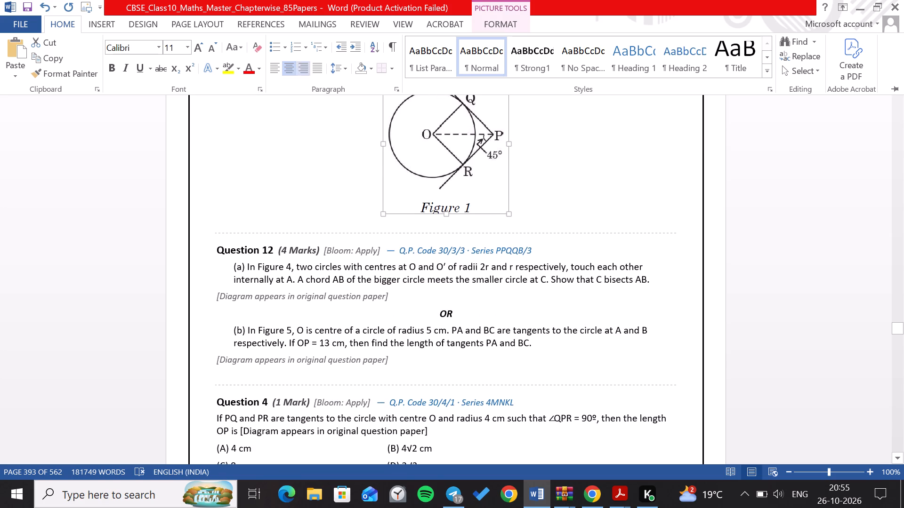
scroll(289, 59, "down", 3)
scroll(272, 378, "down", 7)
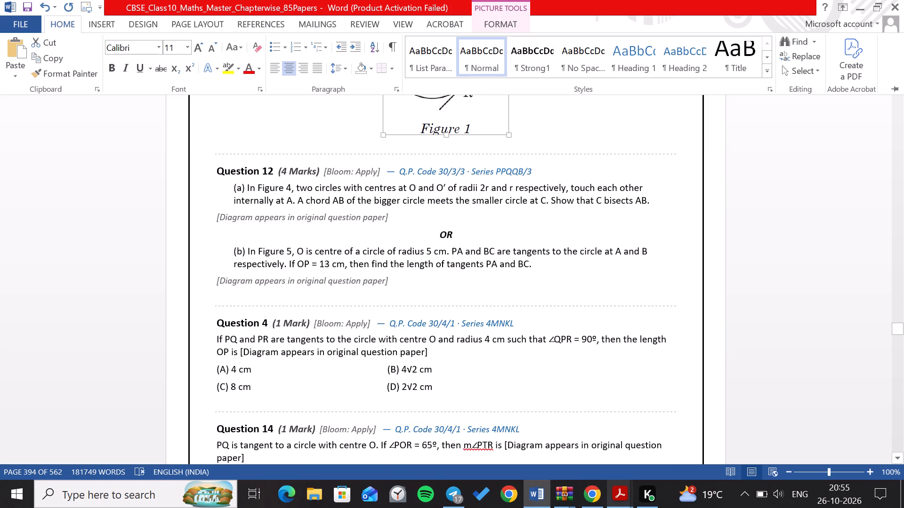
left_click(615, 477)
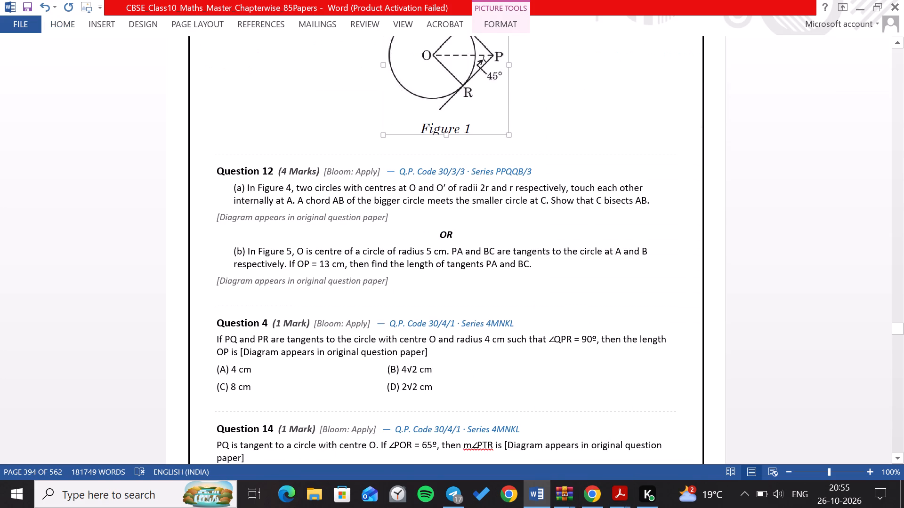
left_click(607, 472)
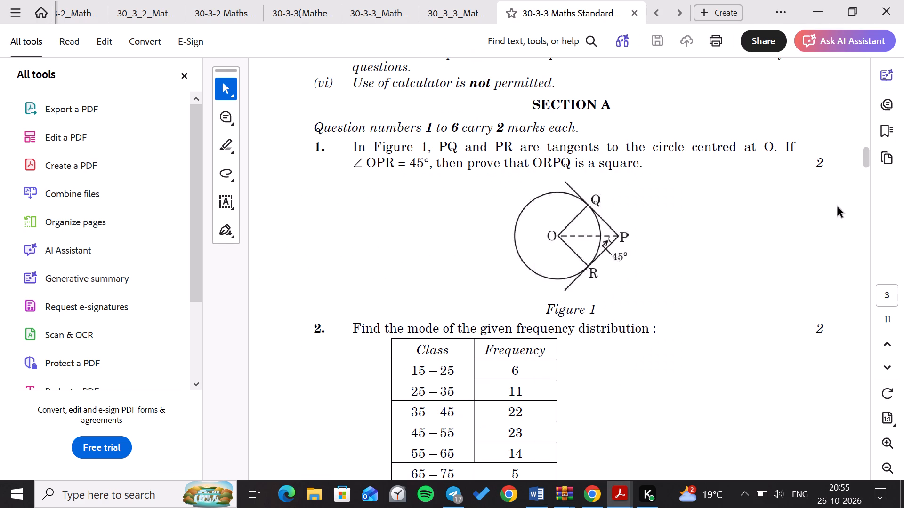
left_click_drag(864, 160, 871, 243)
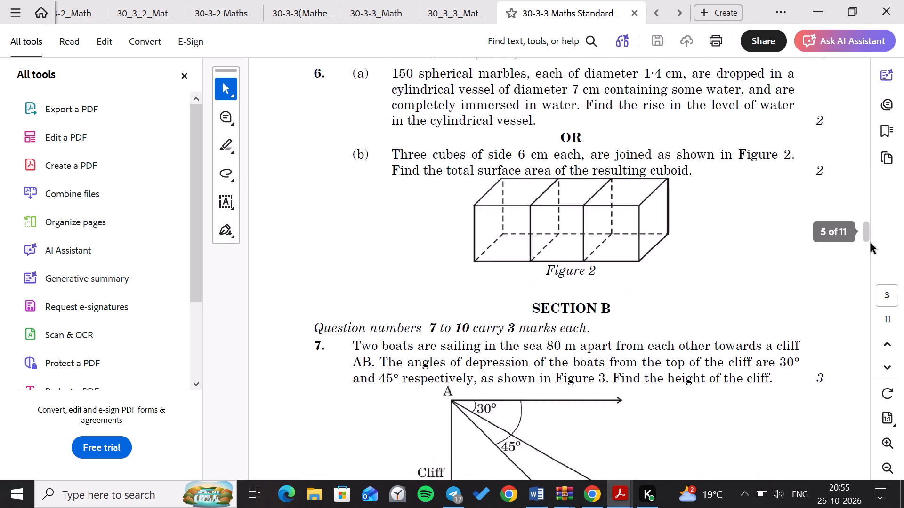
left_click_drag(871, 243, 878, 294)
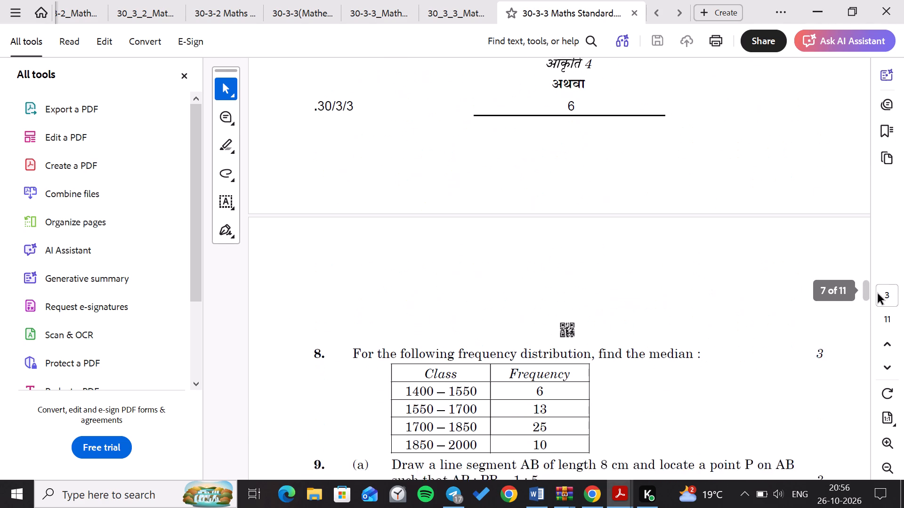
left_click_drag(878, 294, 879, 312)
scroll(551, 318, "down", 11)
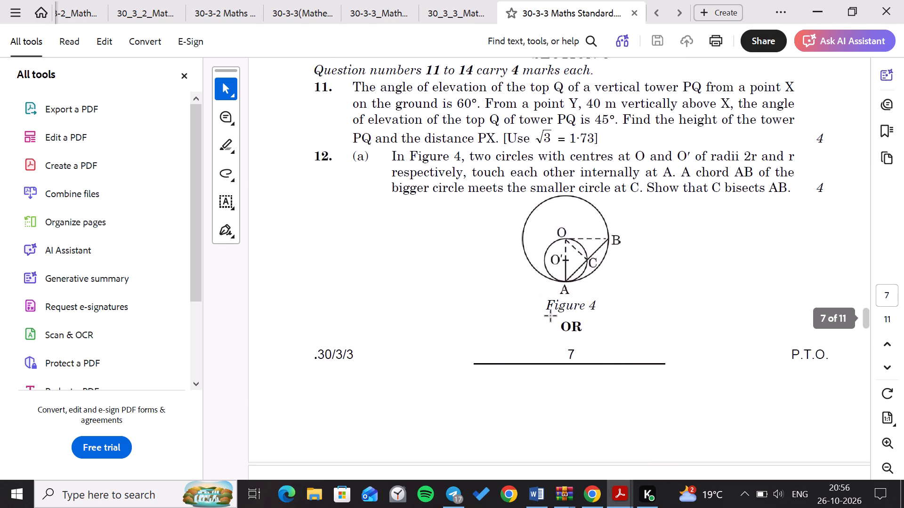
key("shift+super+s")
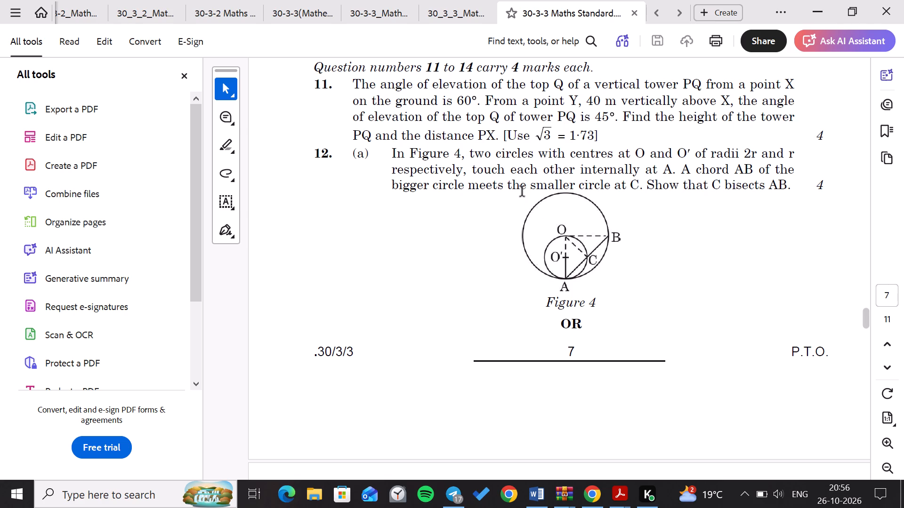
left_click_drag(519, 193, 593, 302)
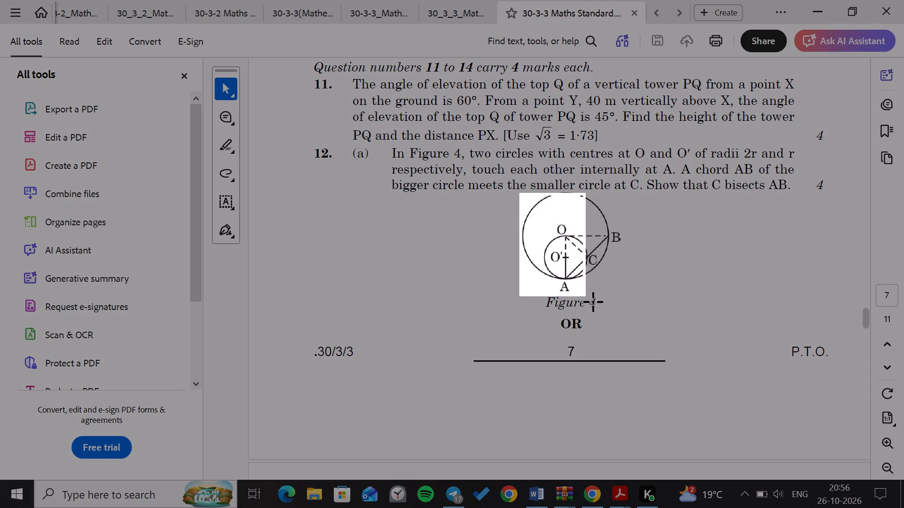
left_click_drag(593, 302, 524, 193)
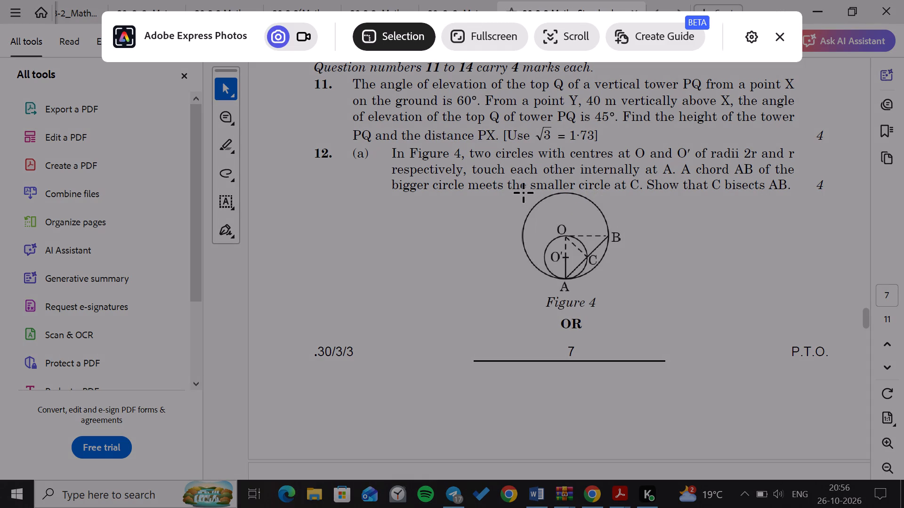
left_click(522, 190)
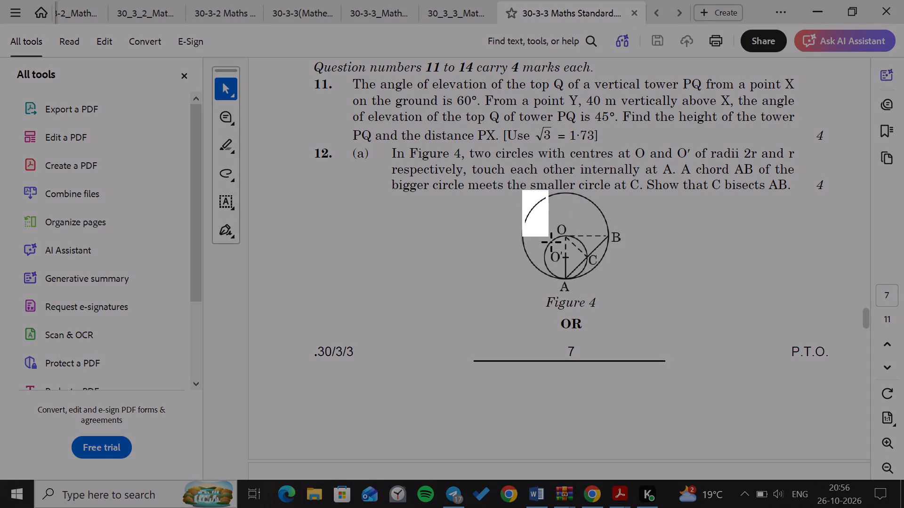
left_click(515, 192)
left_click_drag(515, 191, 549, 250)
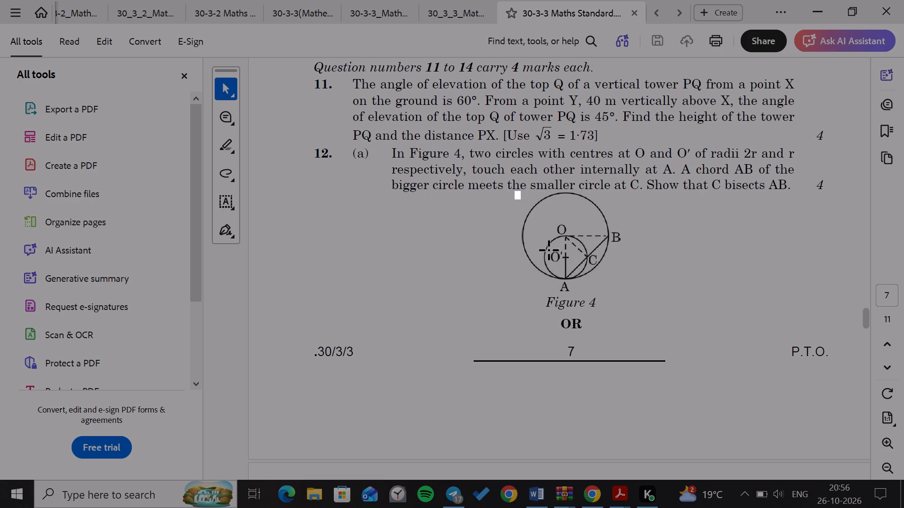
left_click_drag(549, 250, 623, 316)
In the Word document, replace the Series PPQQB/3 Question 12(a) diagram placeholder with the captured Figure 4.
left_click(527, 507)
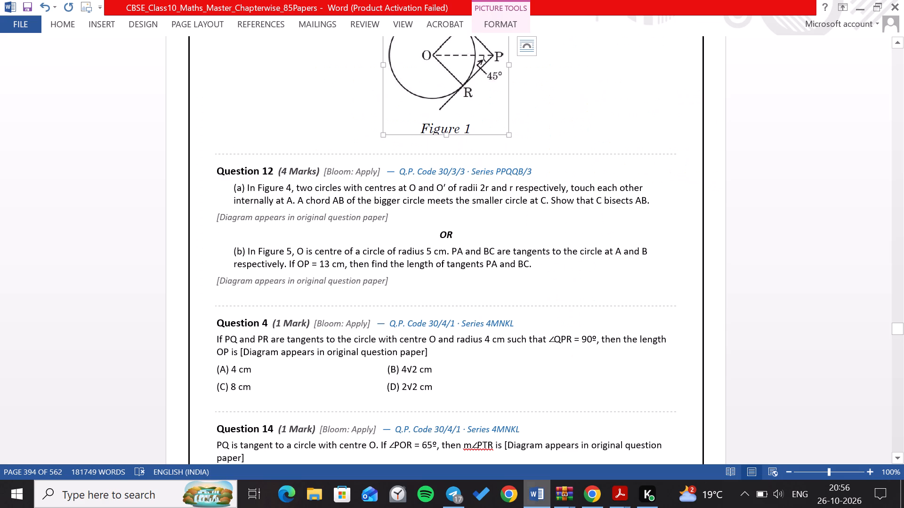
left_click_drag(217, 215, 403, 222)
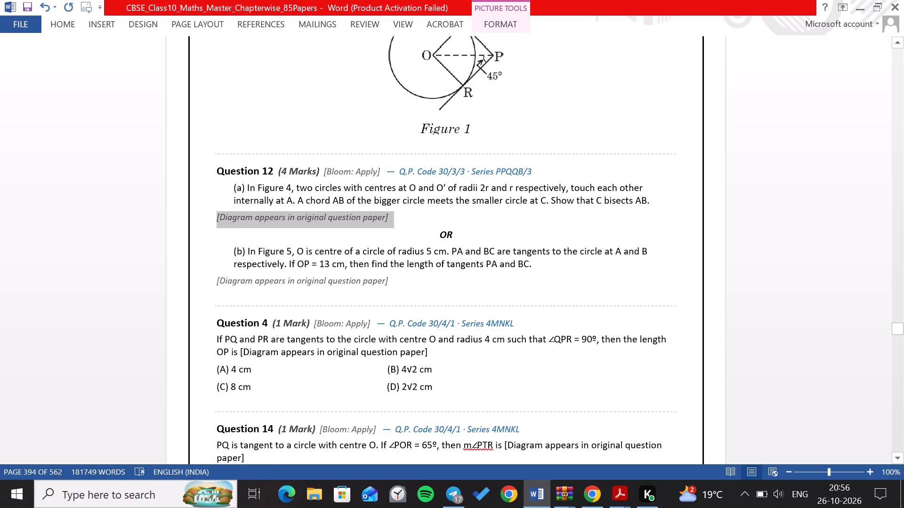
left_click_drag(403, 222, 389, 218)
key("BackSpace")
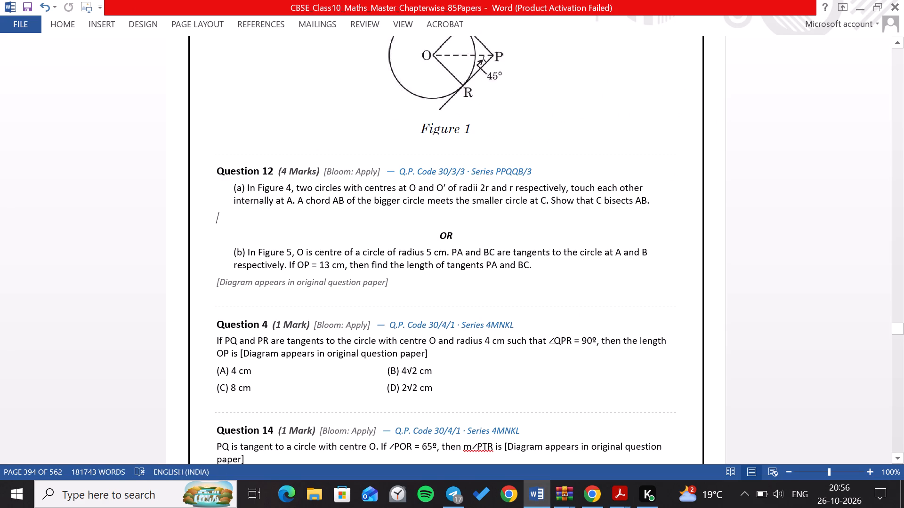
key("ctrl+v")
Centre Question 12(a)'s pasted Figure 4 of two internally touching circles on the page.
left_click(296, 246)
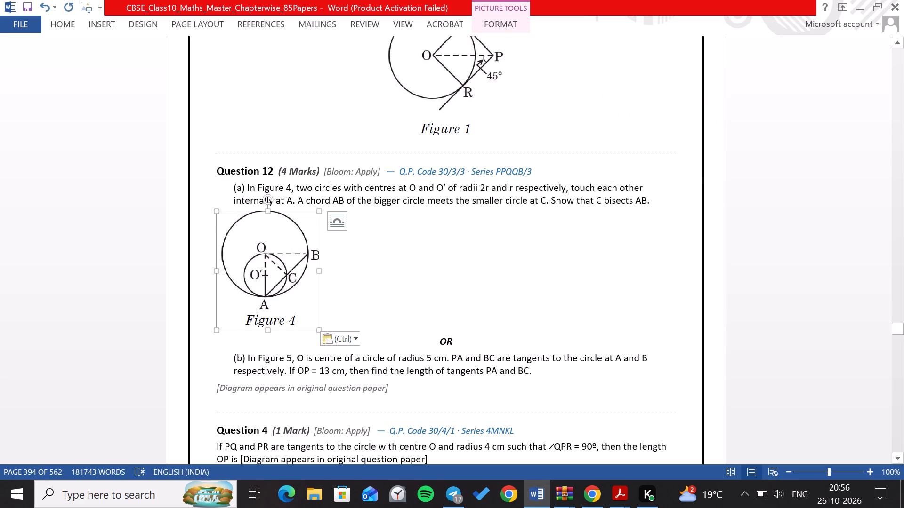
left_click(66, 26)
left_click(283, 68)
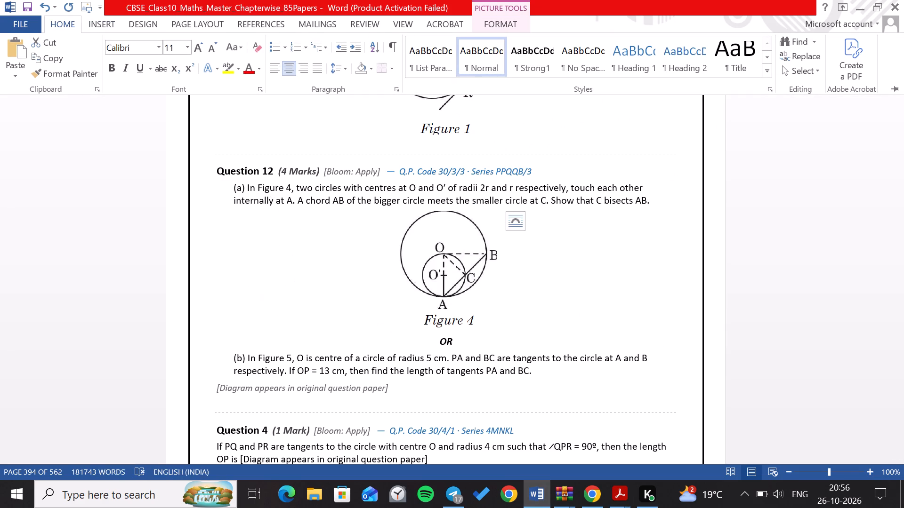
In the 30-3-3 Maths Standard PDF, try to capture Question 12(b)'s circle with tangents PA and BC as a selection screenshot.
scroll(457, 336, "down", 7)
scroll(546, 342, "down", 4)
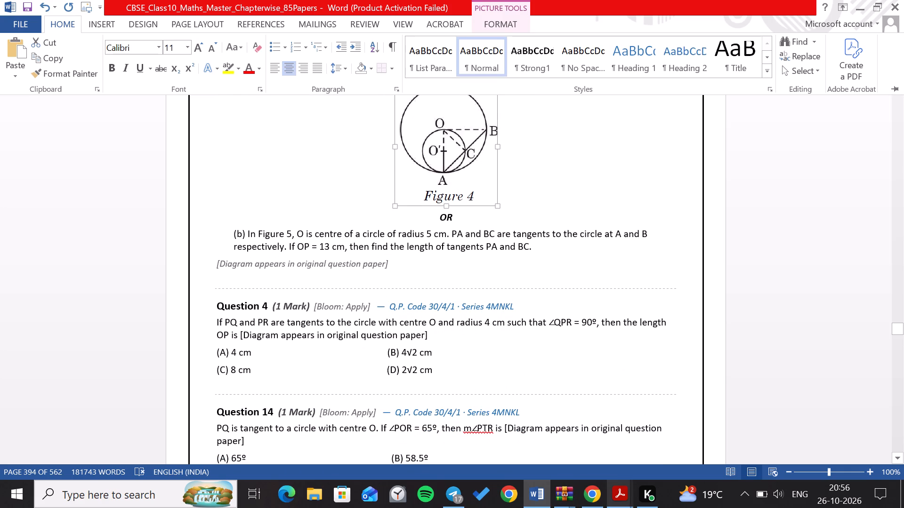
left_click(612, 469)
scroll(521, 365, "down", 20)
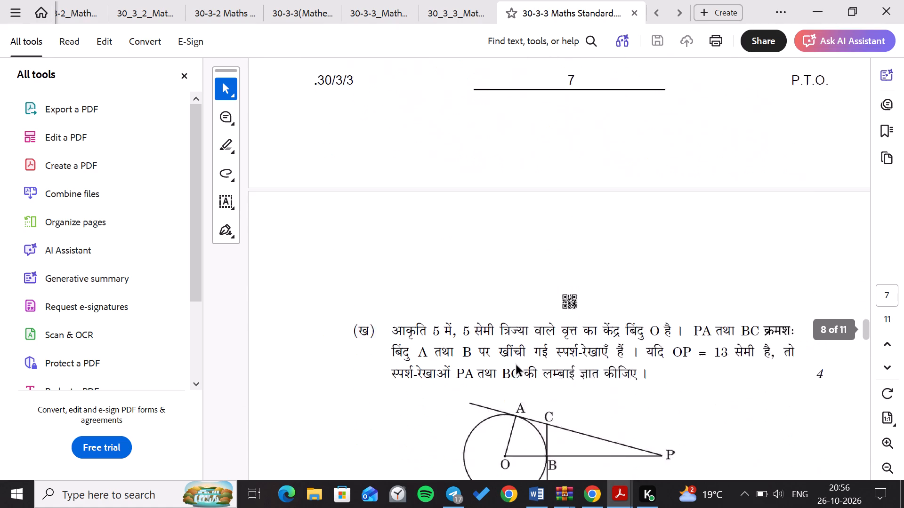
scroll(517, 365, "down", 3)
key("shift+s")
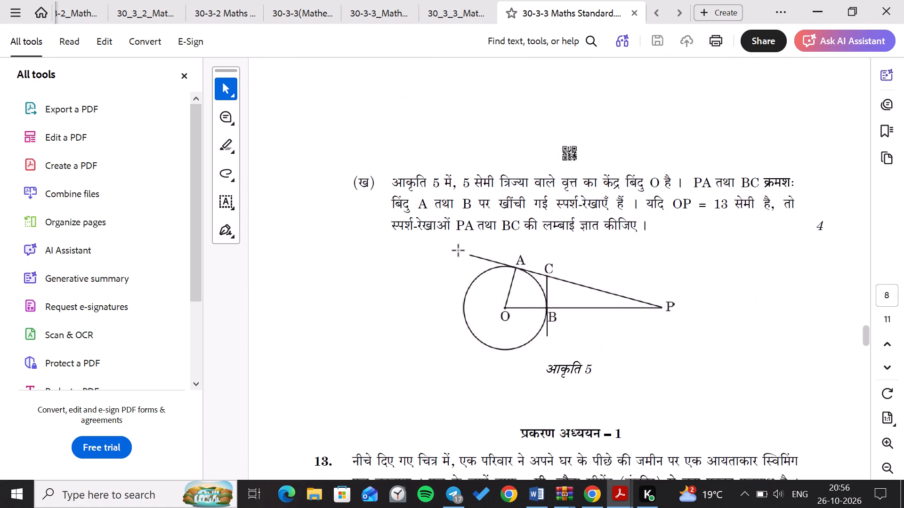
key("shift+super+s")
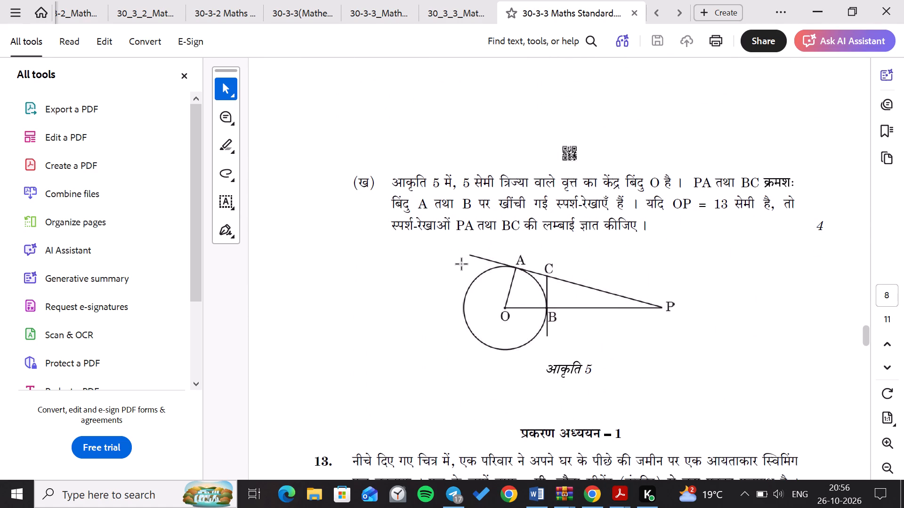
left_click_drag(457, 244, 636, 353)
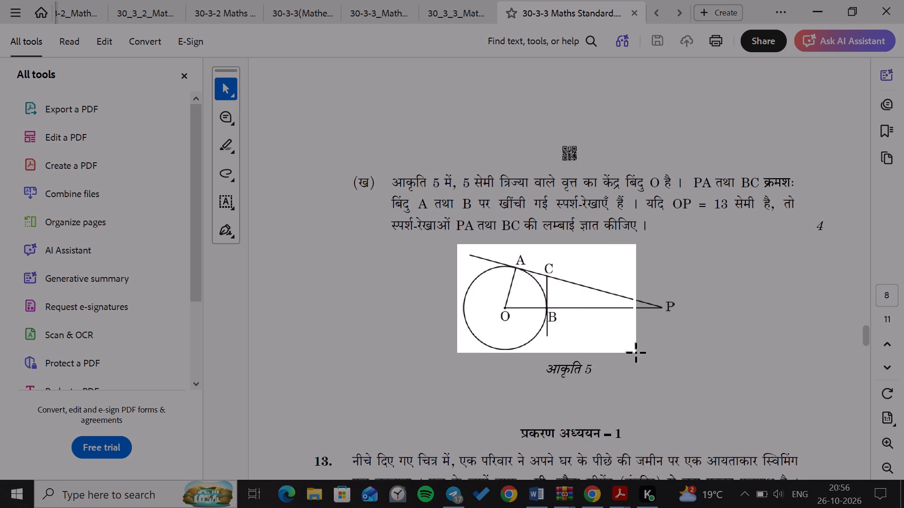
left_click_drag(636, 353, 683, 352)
In the Word document, replace Question 12(b)'s diagram placeholder with the clipboard image.
left_click(532, 507)
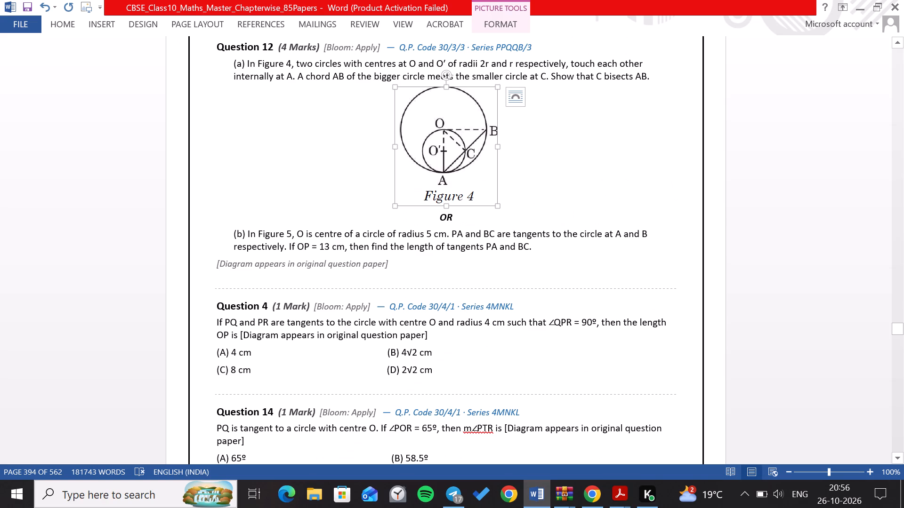
left_click_drag(203, 262, 382, 261)
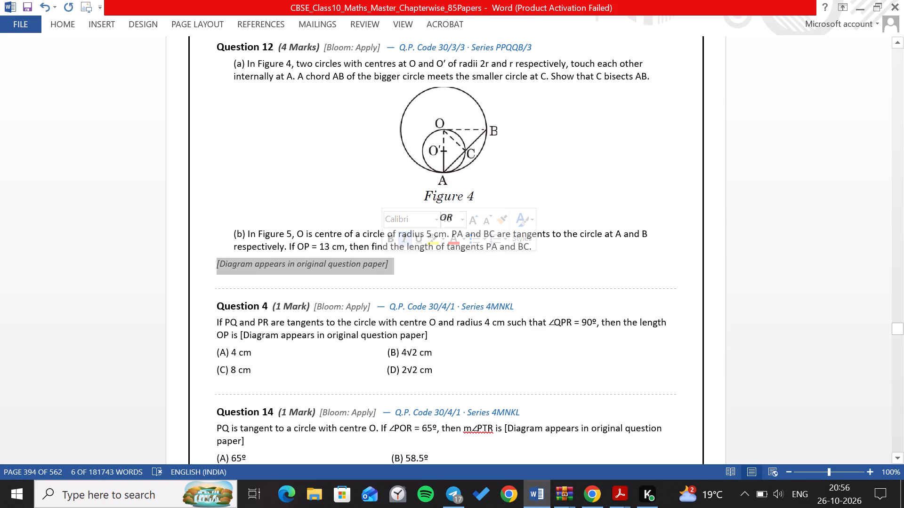
key("BackSpace")
key("ctrl+v")
Centre the picture pasted below Question 12(b) on the page.
scroll(353, 296, "down", 5)
left_click(244, 234)
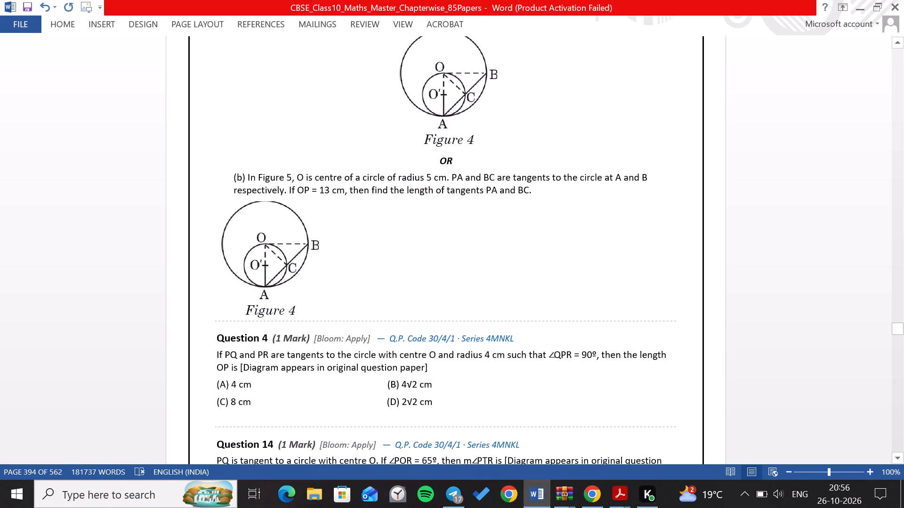
left_click(62, 26)
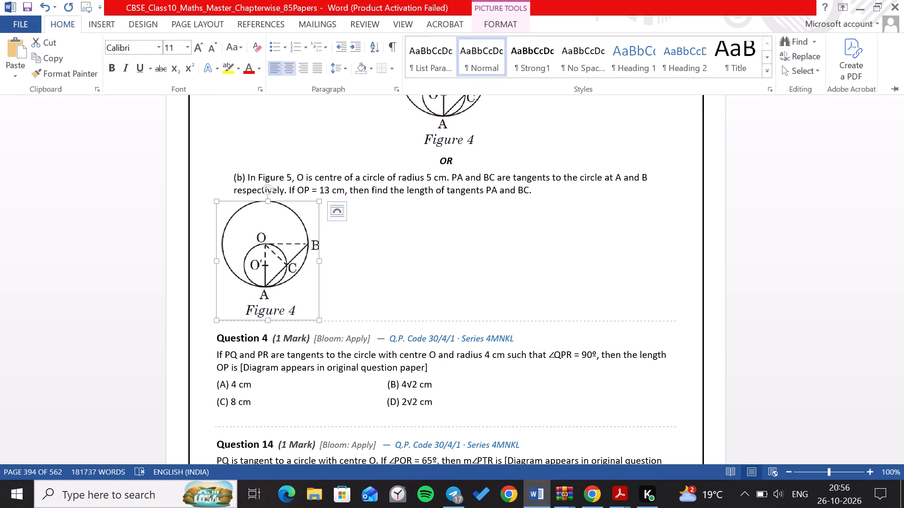
left_click(288, 68)
Delete the duplicate Figure 4 picture below Question 12(b), keeping the centred line for the correct diagram.
scroll(368, 180, "down", 18)
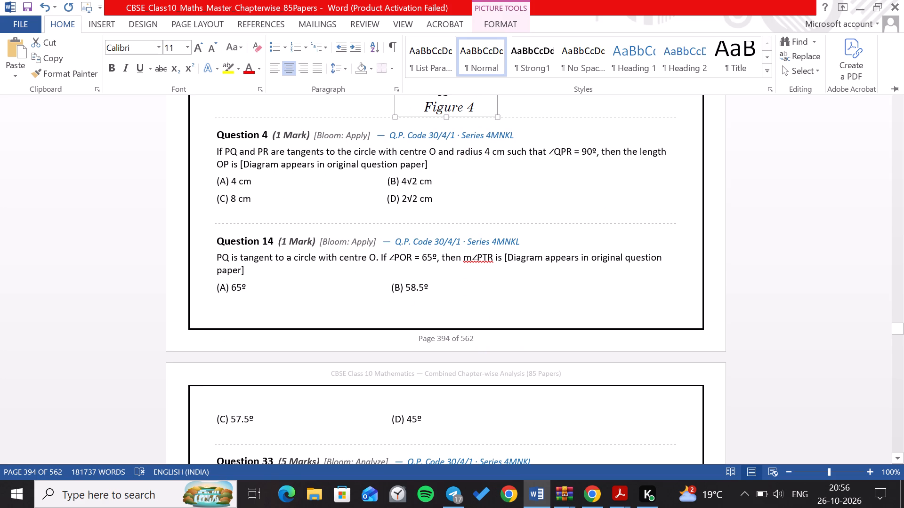
scroll(369, 187, "down", 4)
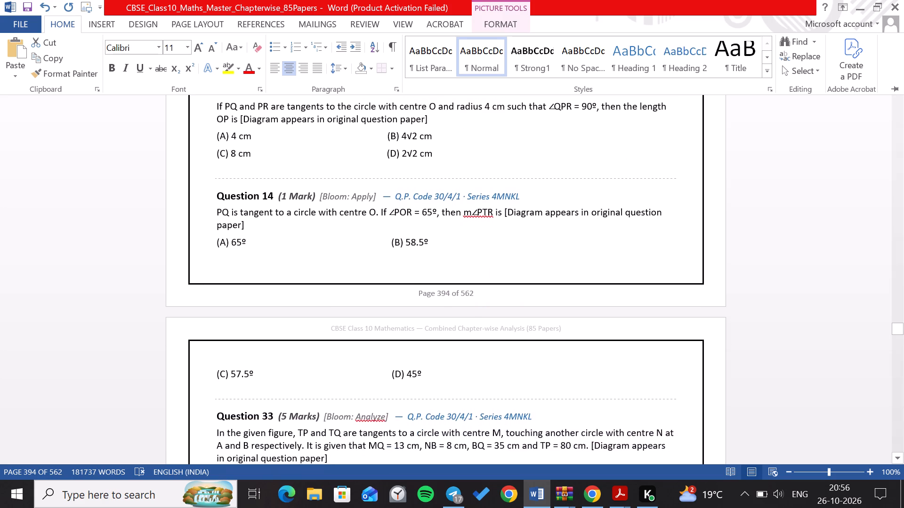
scroll(369, 187, "up", 7)
scroll(369, 187, "up", 20)
scroll(369, 187, "up", 1)
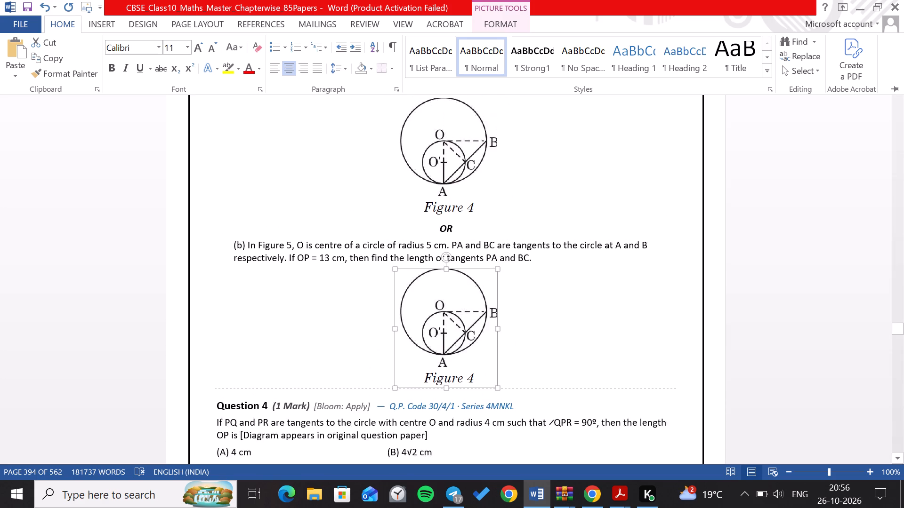
scroll(369, 187, "up", 6)
scroll(369, 188, "down", 7)
left_click(436, 260)
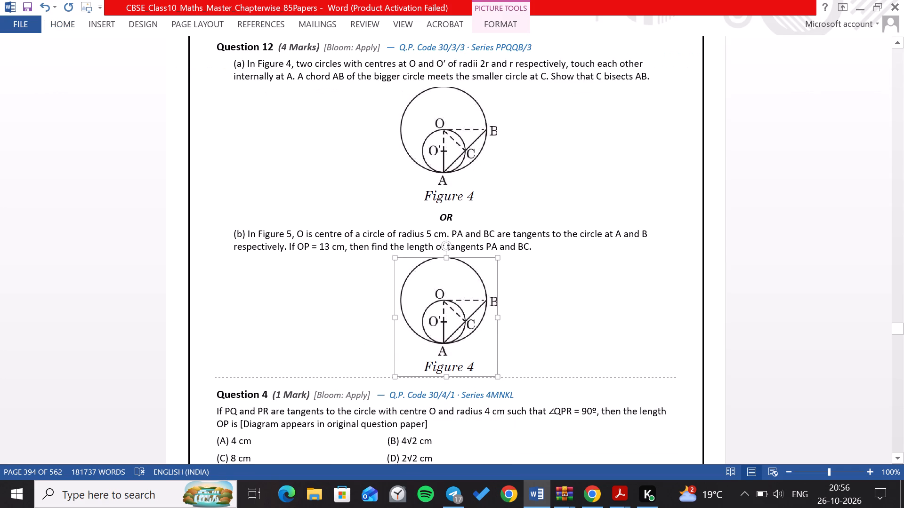
left_click(511, 350)
key("BackSpace")
key("BackSpace")
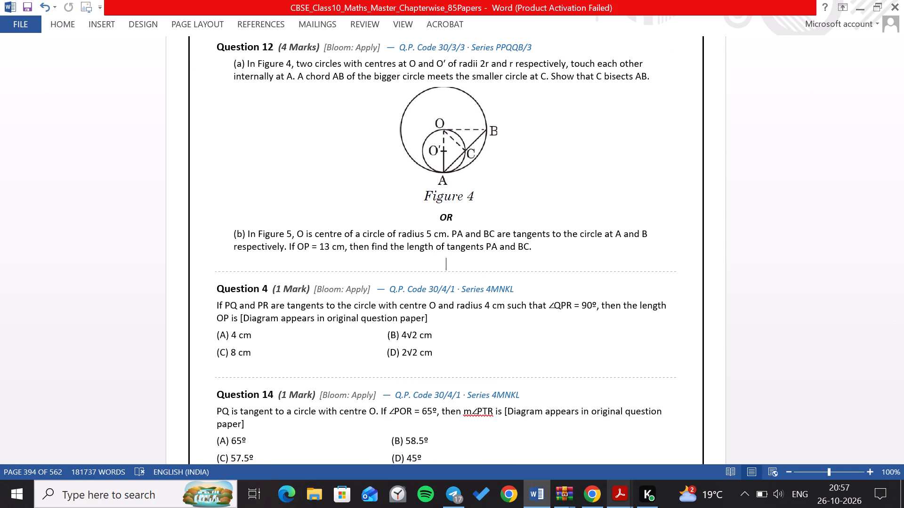
In the 30-3-3 Maths Standard PDF, capture Question 12(b)'s circle with tangents PA and BC, without its caption, as a selection screenshot.
left_click(610, 471)
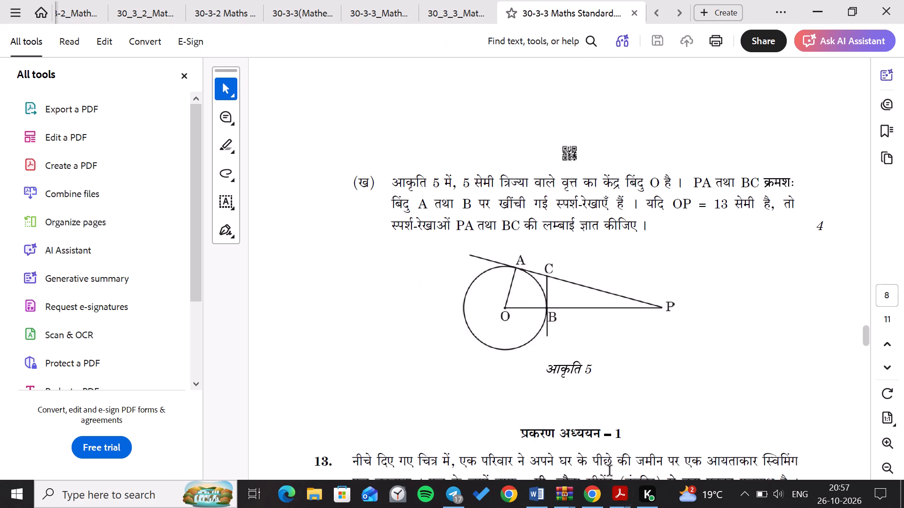
key("shift+super+s")
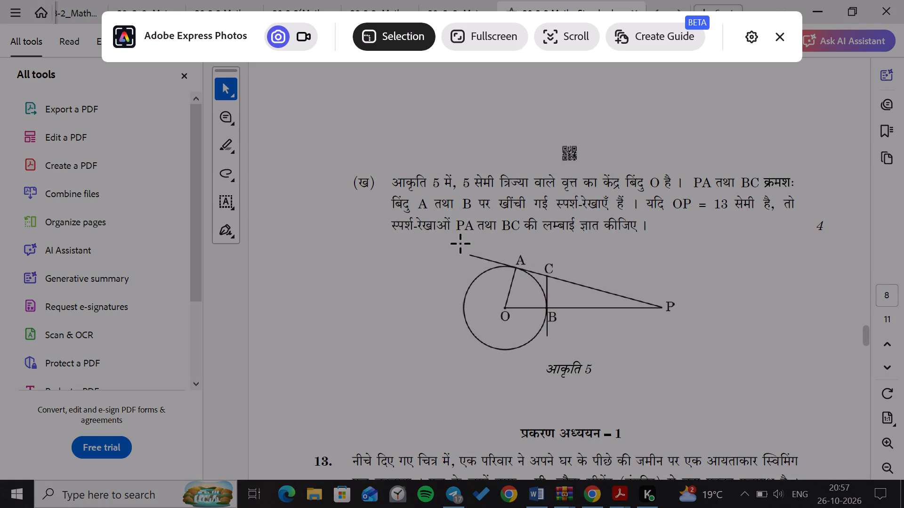
left_click_drag(458, 240, 686, 356)
In the Word document, paste the captured tangents diagram on the centred line below Question 12(b) and shrink it slightly in proportion.
left_click(537, 499)
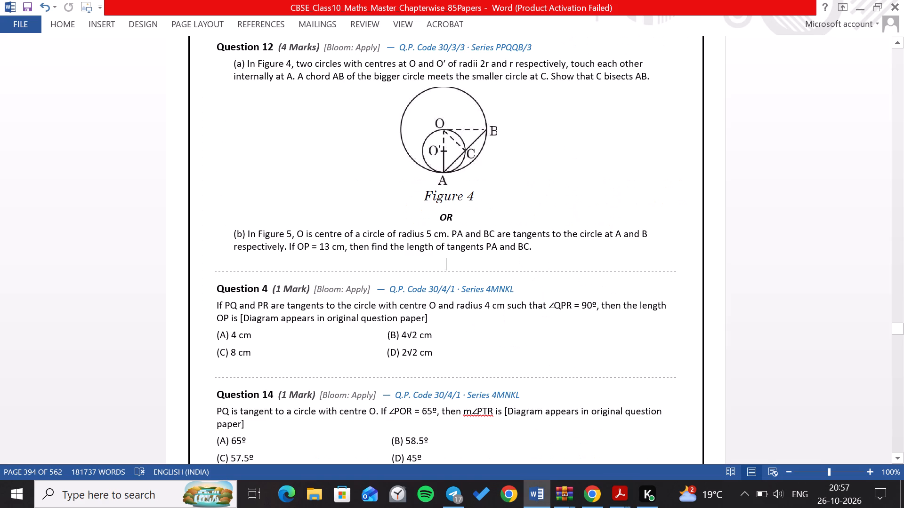
key("ctrl+v")
scroll(518, 276, "down", 7)
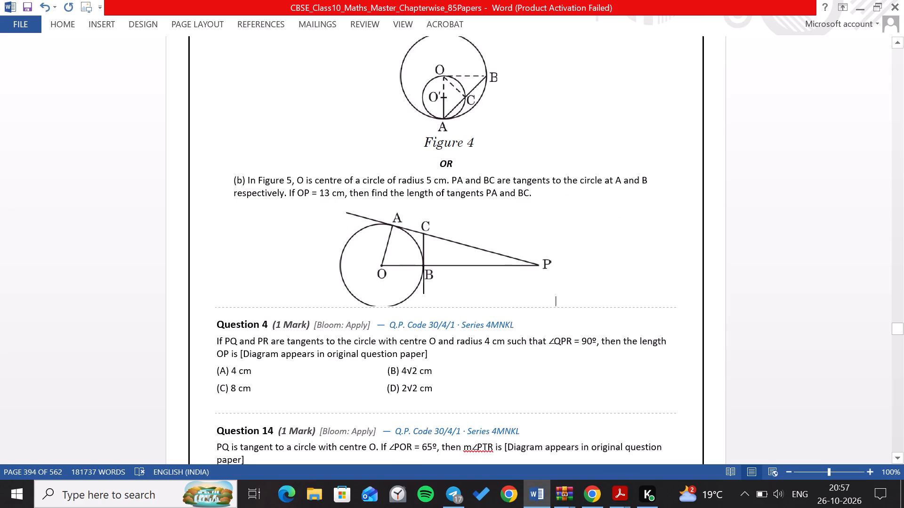
left_click(456, 240)
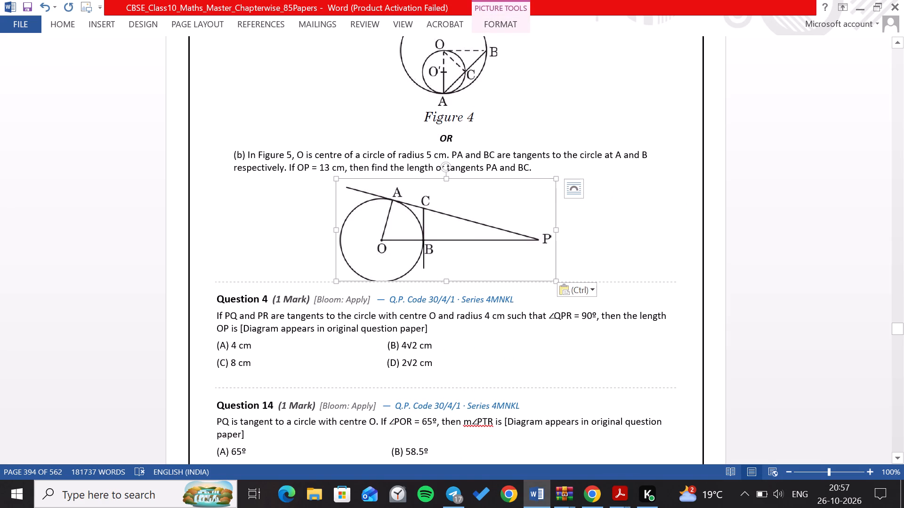
left_click_drag(556, 280, 540, 259)
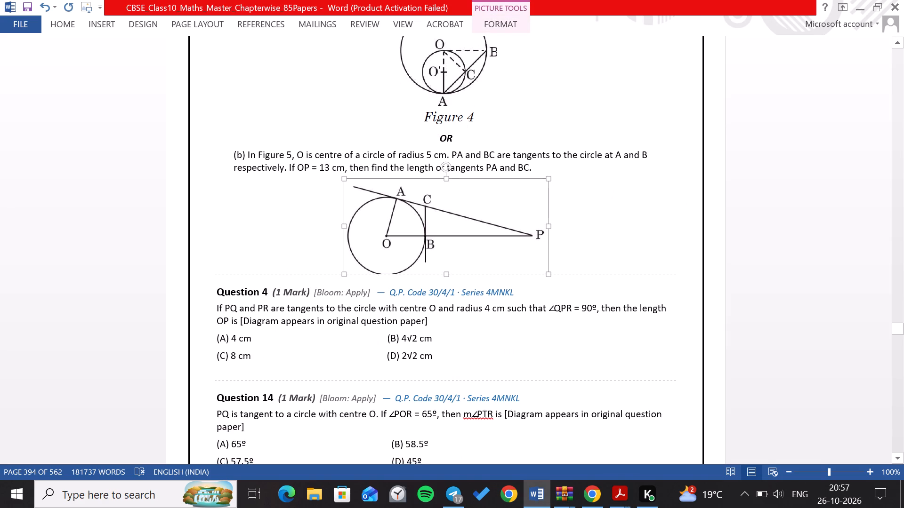
left_click(639, 218)
Switch to Acrobat and close all the open question paper PDFs at once.
scroll(488, 290, "down", 6)
scroll(394, 283, "down", 2)
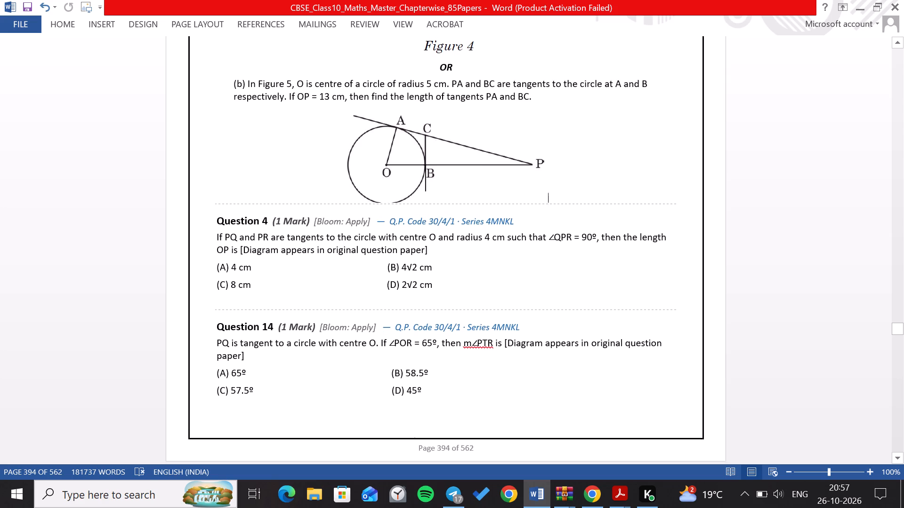
scroll(394, 283, "down", 4)
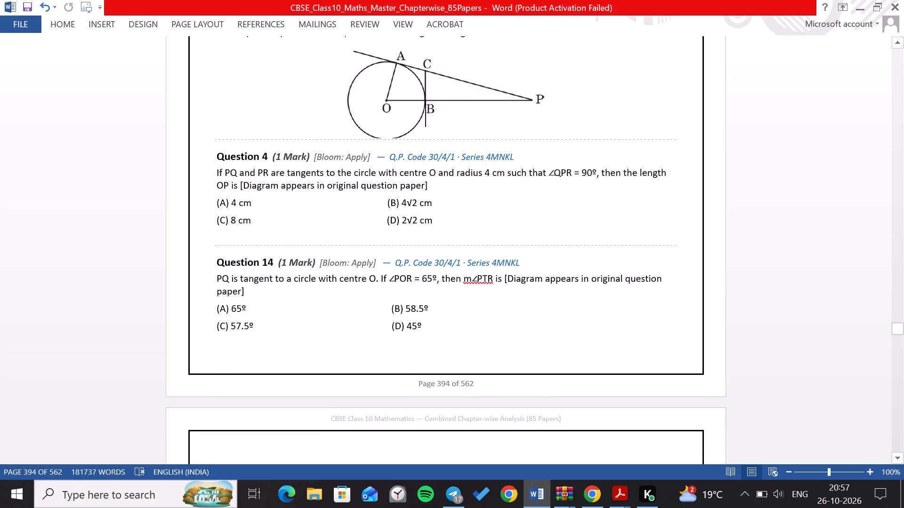
scroll(394, 283, "down", 2)
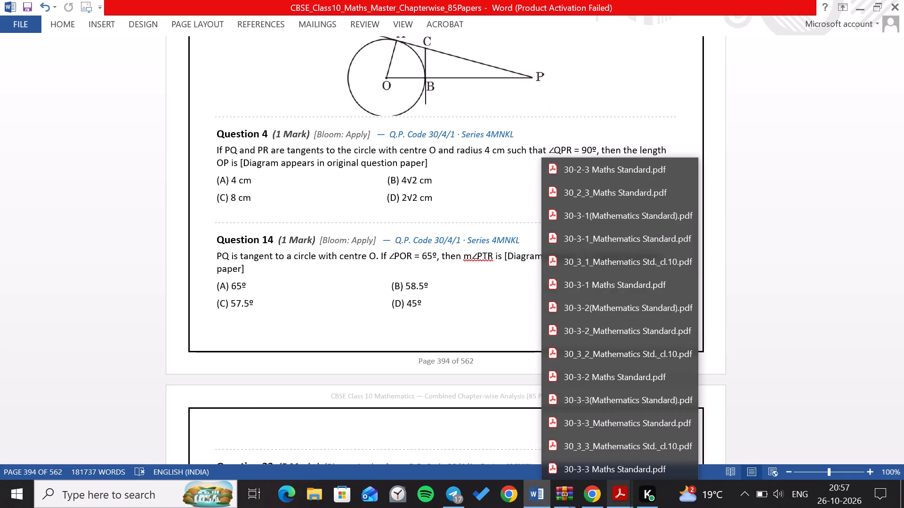
left_click(596, 429)
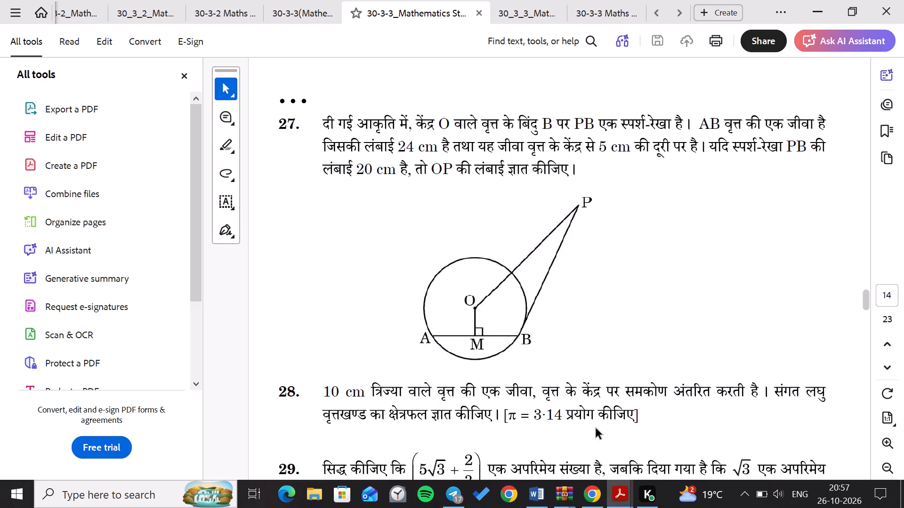
left_click(903, 0)
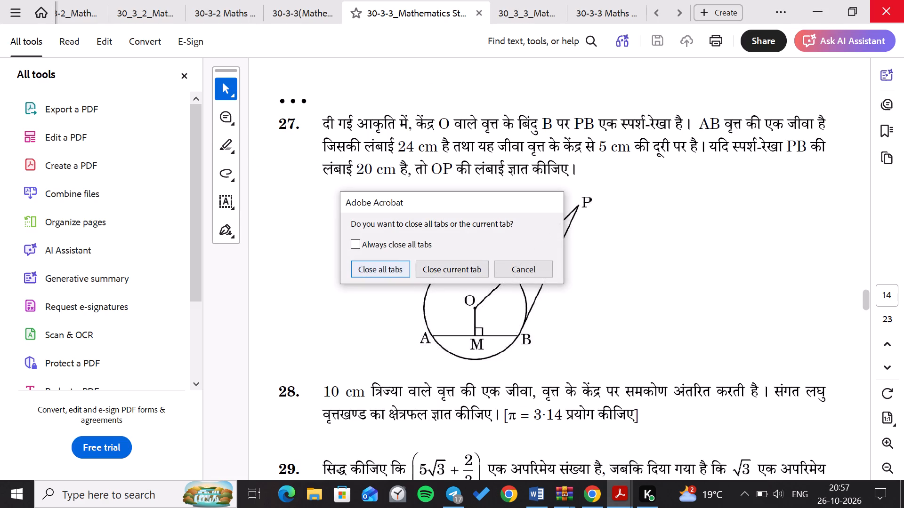
left_click(379, 262)
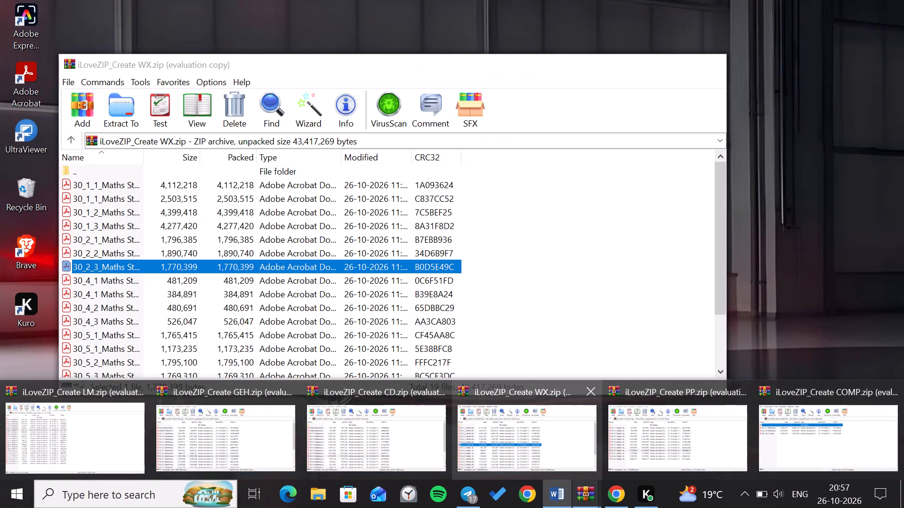
Open the 1171-1_30-4-1 question paper PDF from the iLoveZIP_Create LM.zip archive in WinRAR.
left_click(97, 436)
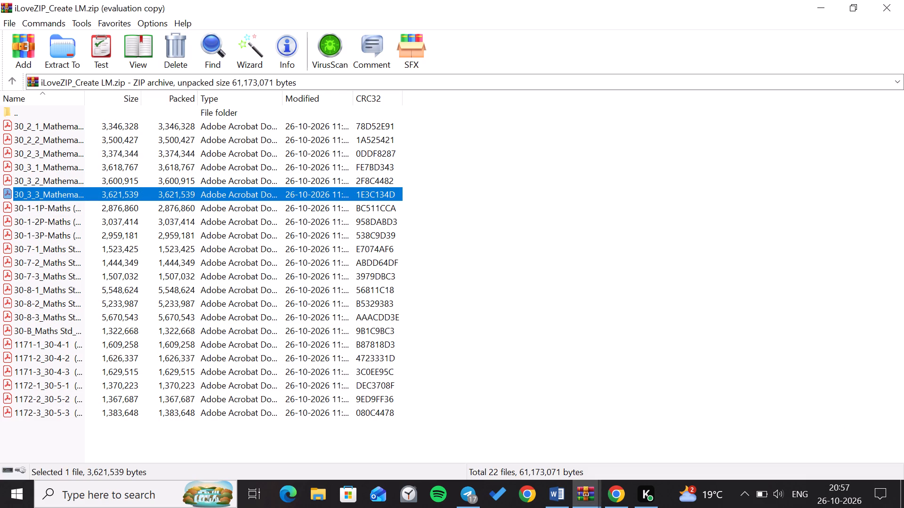
double_click(48, 343)
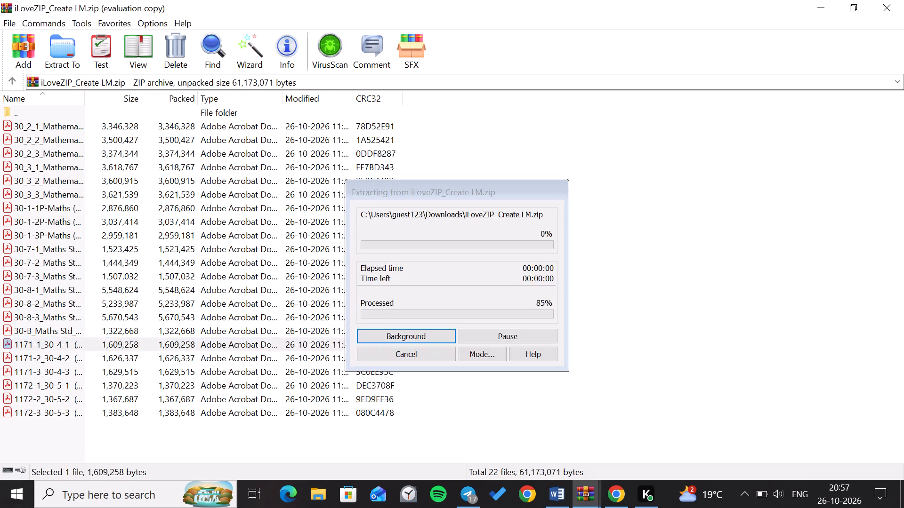
left_click(225, 342)
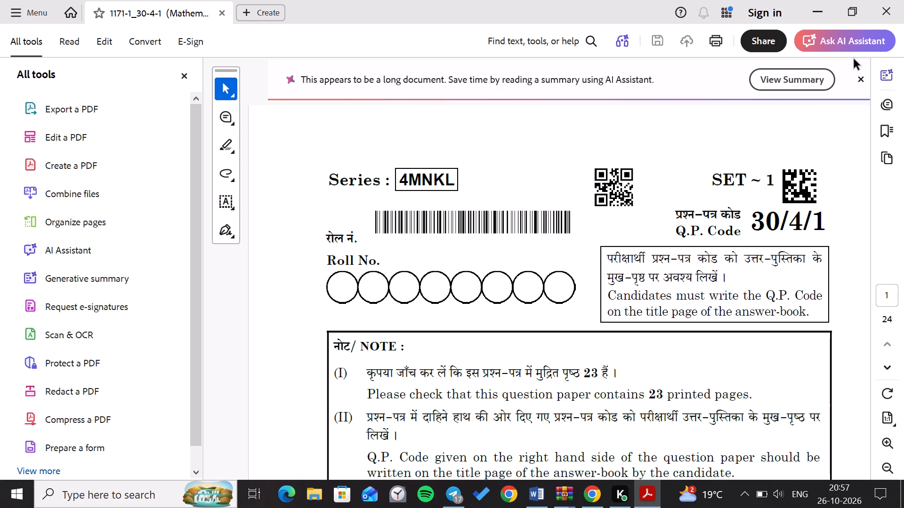
Dismiss the AI summary banner in the 30/4/1 PDF and check the Word document for the Series 4MNKL questions with diagram placeholders.
left_click(863, 77)
left_click(859, 81)
scroll(649, 269, "down", 7)
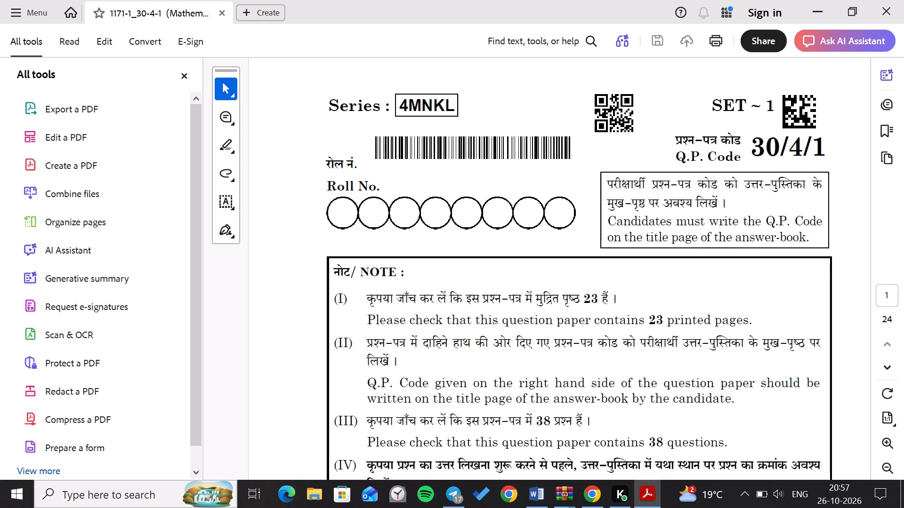
scroll(662, 501, "down", 15)
scroll(752, 389, "down", 20)
scroll(752, 389, "down", 5)
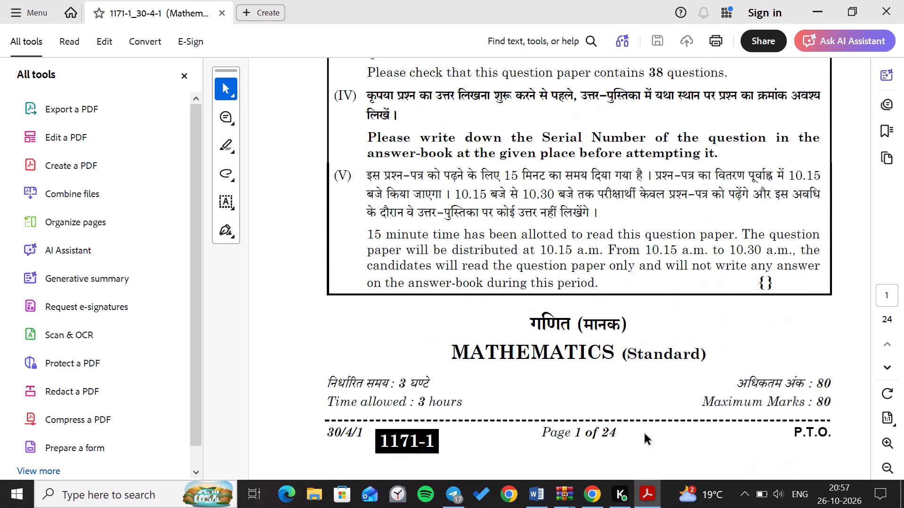
left_click(533, 498)
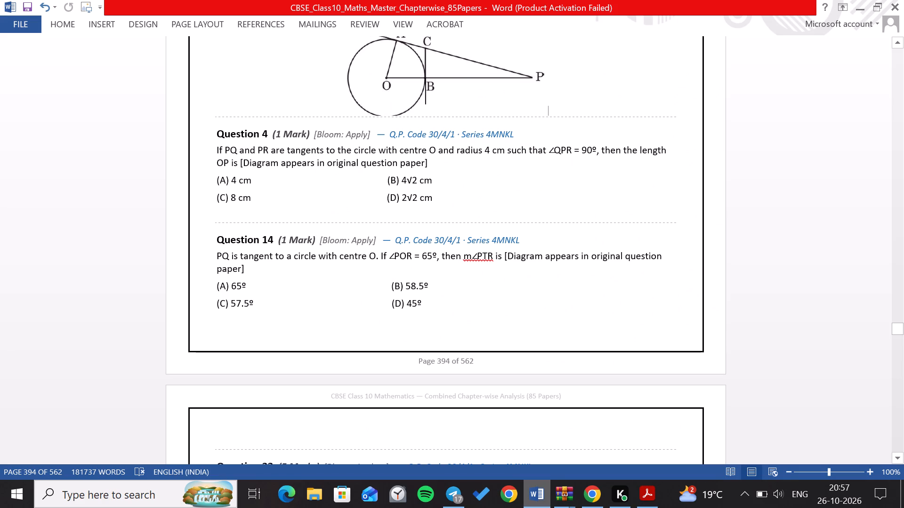
scroll(667, 269, "down", 2)
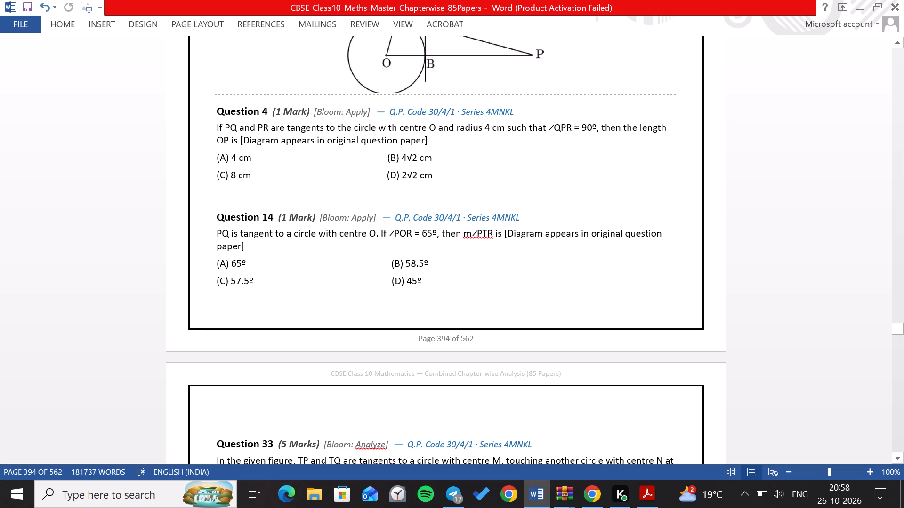
scroll(369, 261, "down", 6)
scroll(366, 268, "up", 7)
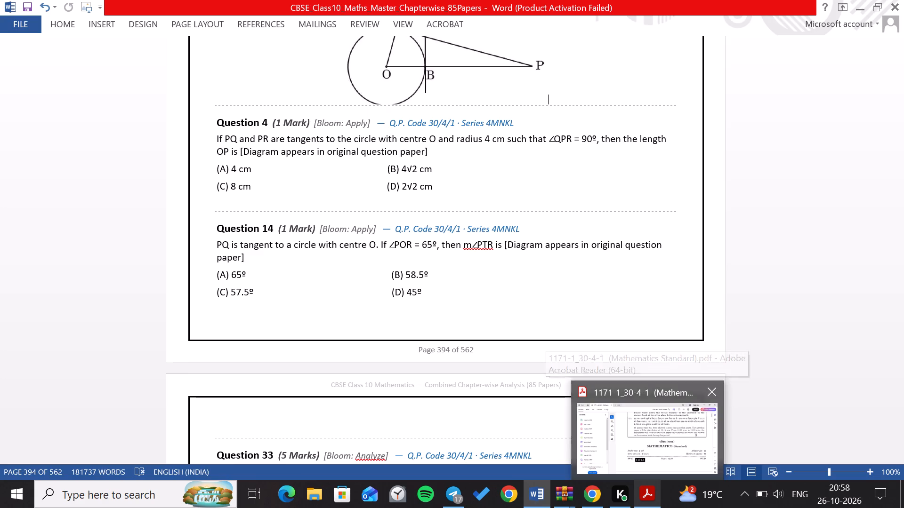
In the 30/4/1 PDF, capture Question 4's circle with tangents PQ and PR as a selection screenshot.
left_click(628, 451)
left_click_drag(867, 72, 874, 108)
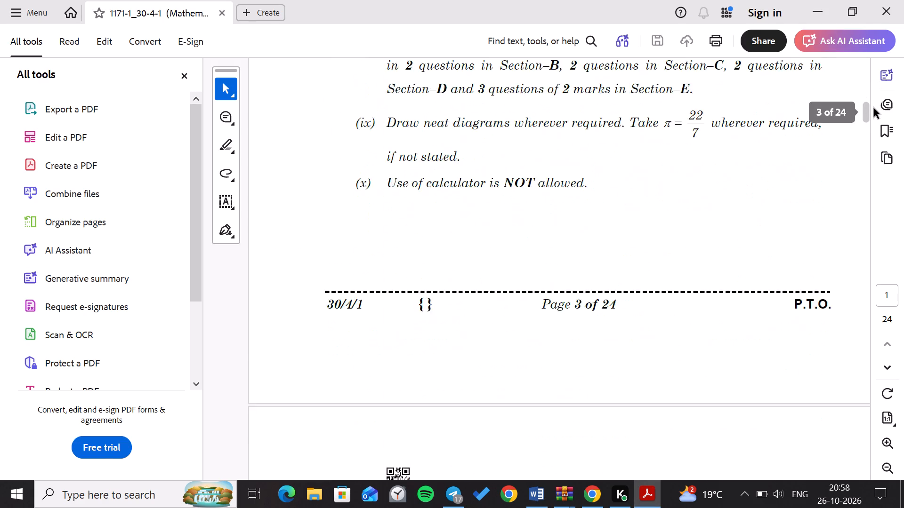
left_click_drag(874, 108, 874, 139)
scroll(758, 158, "up", 4)
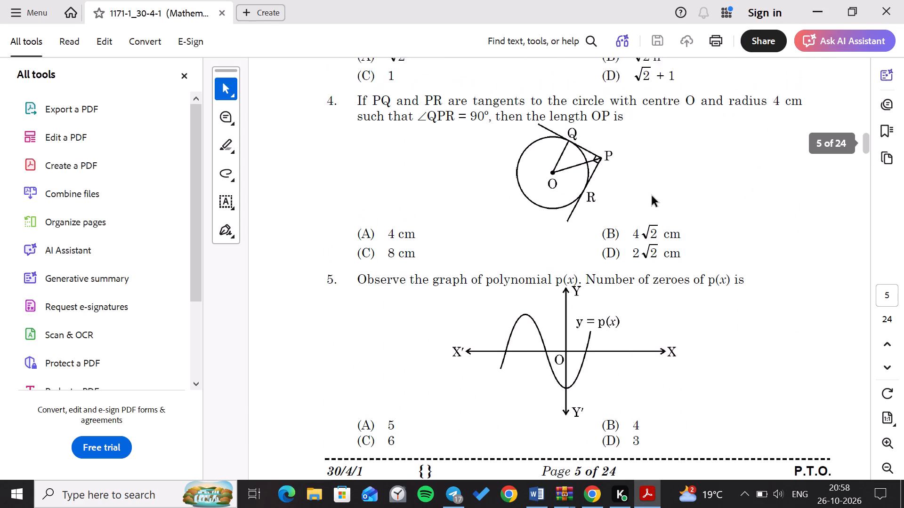
key("shift+super+s")
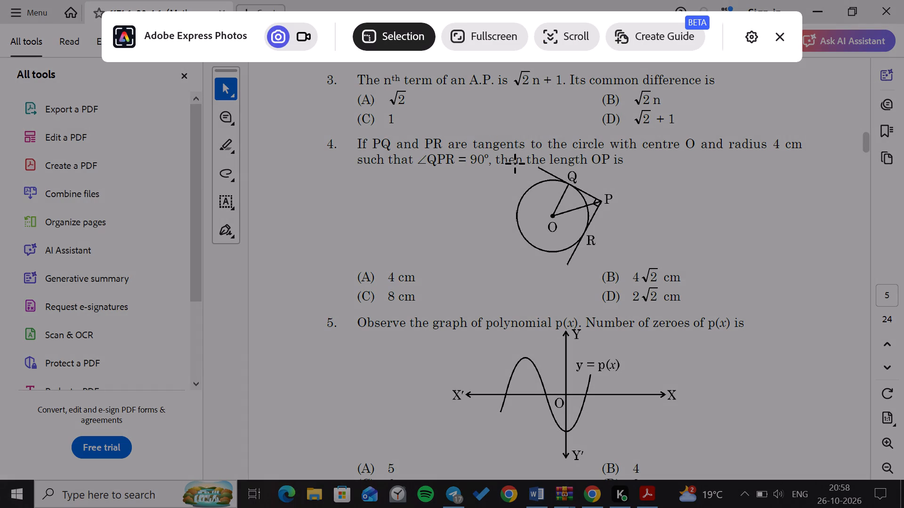
left_click_drag(512, 164, 611, 270)
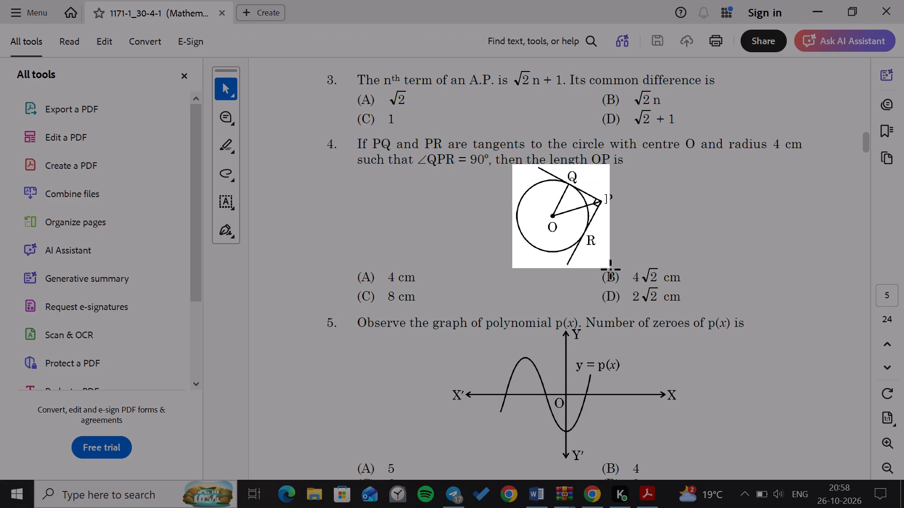
left_click_drag(611, 270, 618, 269)
In the Word document, delete Question 4's diagram placeholder text and add an empty line below the question.
left_click(536, 505)
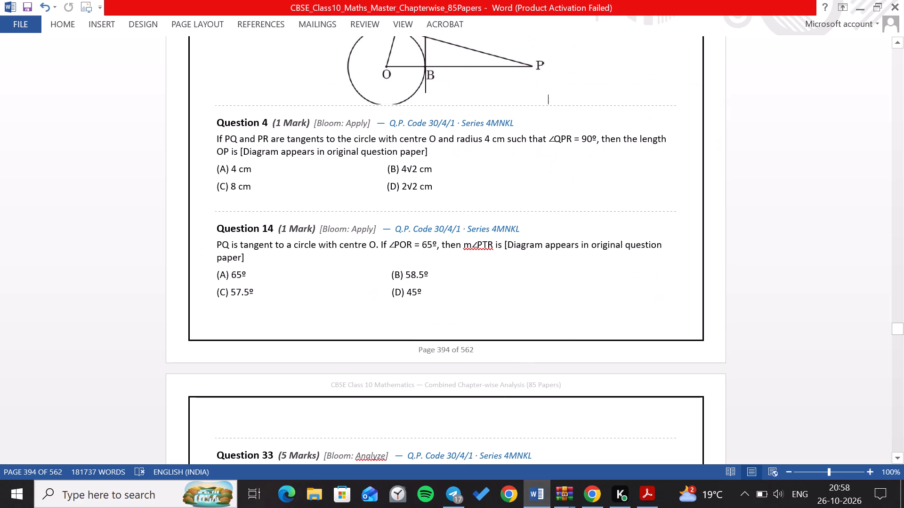
left_click_drag(240, 151, 428, 153)
key("BackSpace")
key("Return")
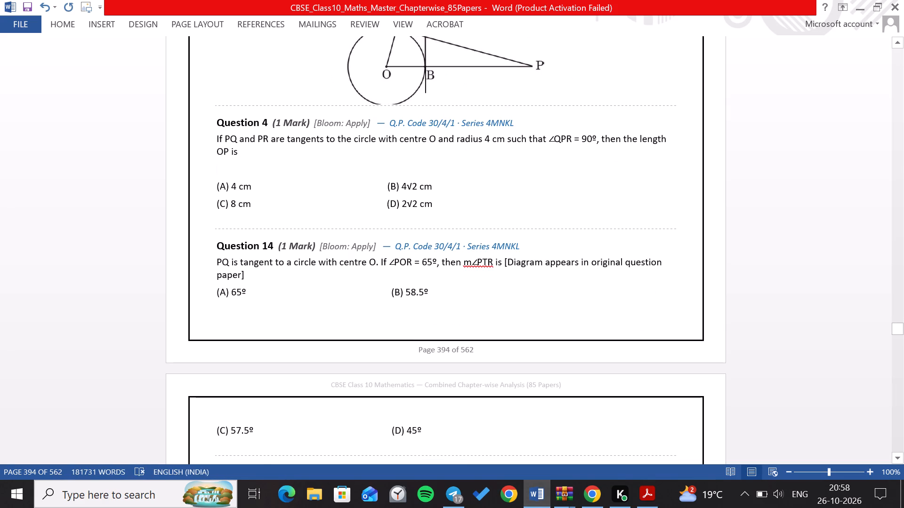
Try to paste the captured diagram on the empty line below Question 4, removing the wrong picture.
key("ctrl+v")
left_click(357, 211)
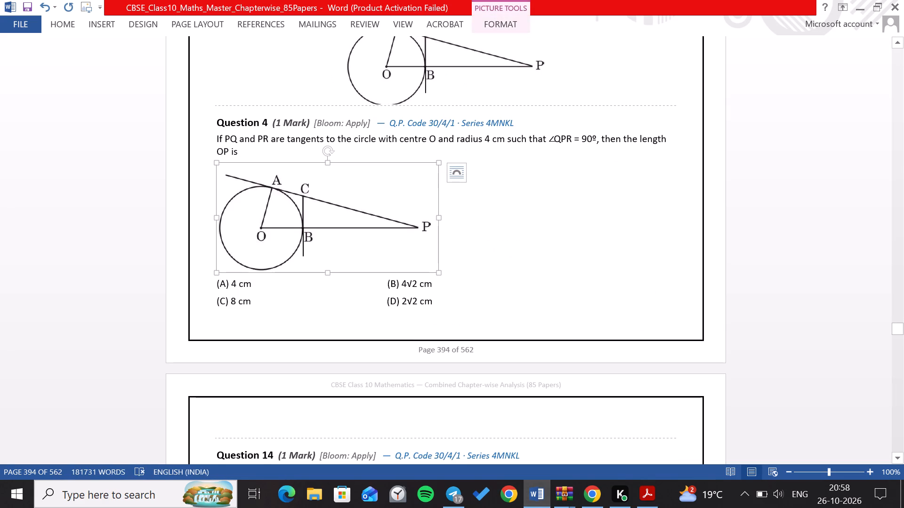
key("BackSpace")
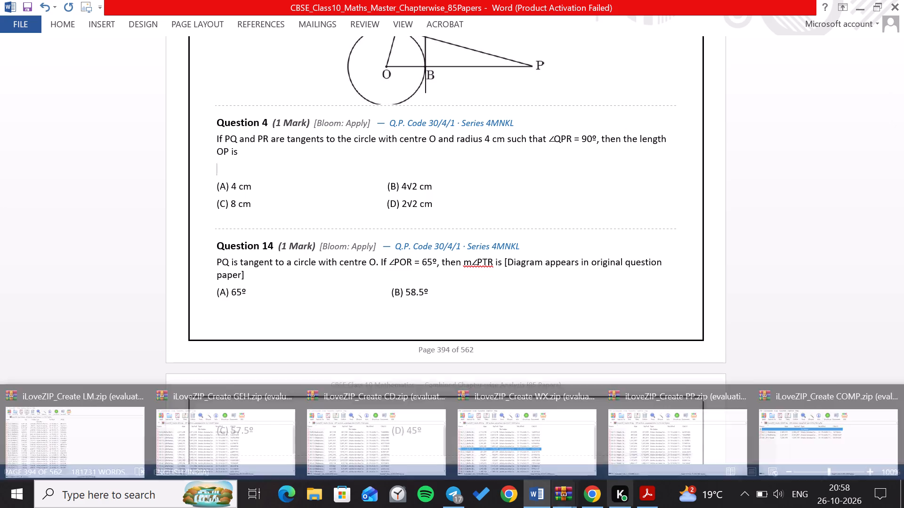
Return to the 30/4/1 PDF and recapture Question 4's circle with tangents PQ and PR as a selection screenshot.
left_click(635, 490)
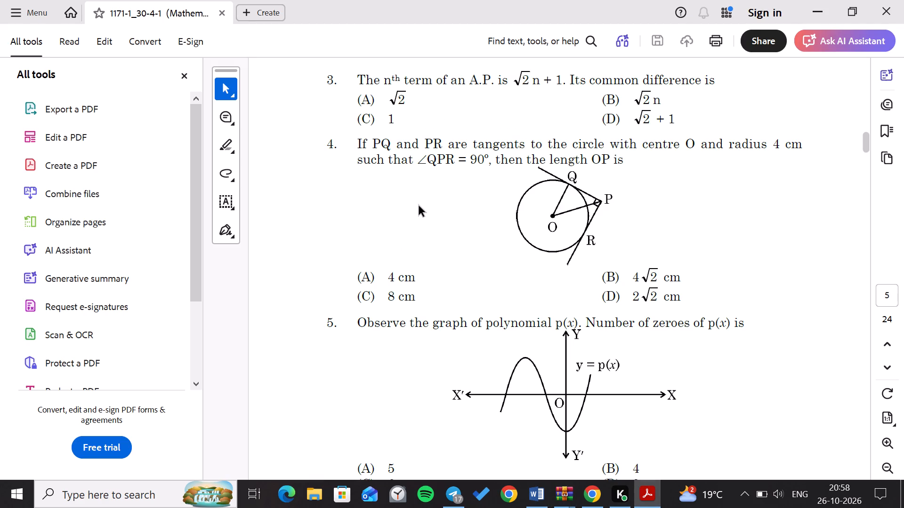
key("shift+super+s")
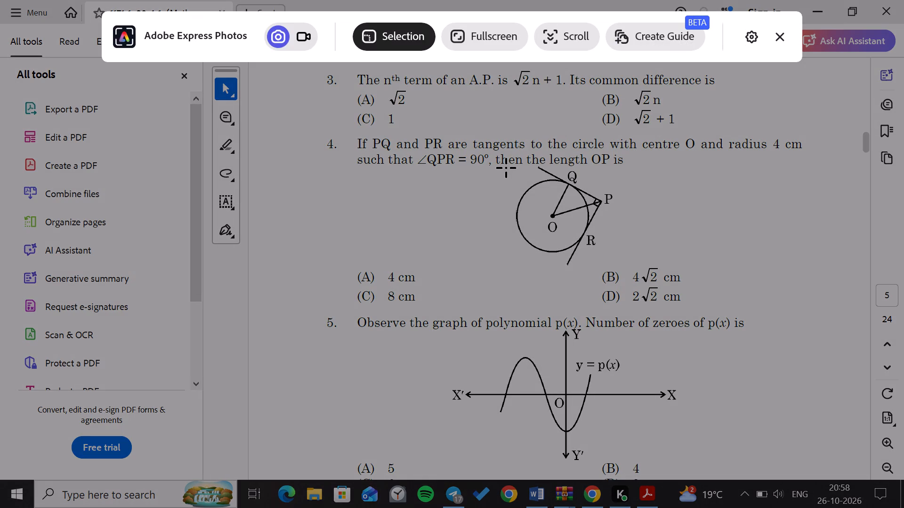
left_click_drag(508, 166, 618, 267)
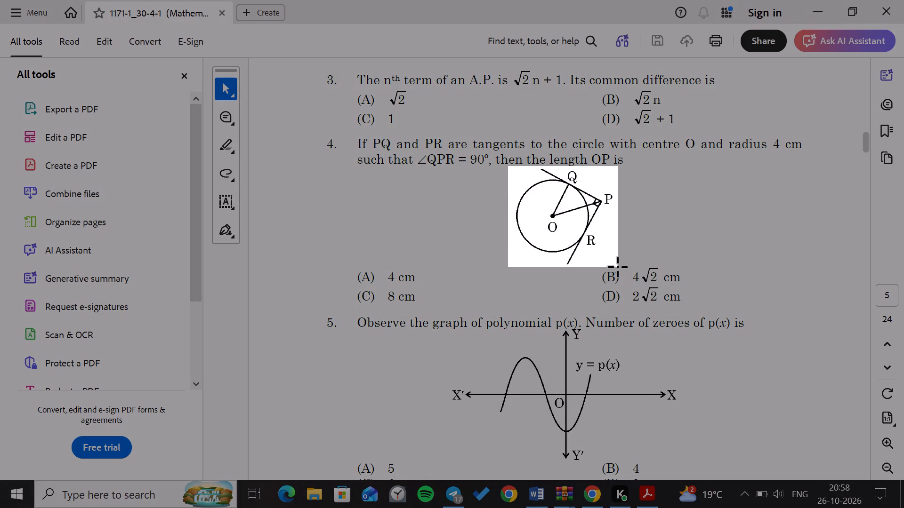
left_click_drag(618, 267, 625, 269)
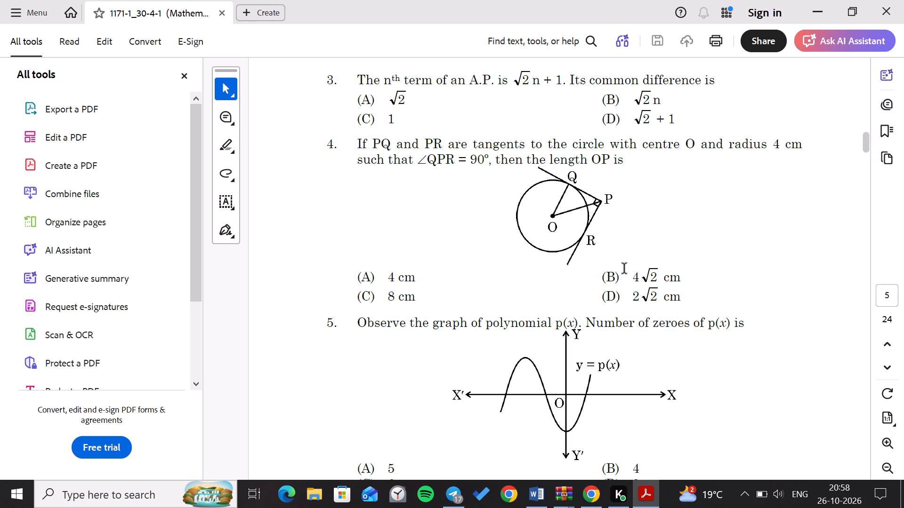
In the Word document, paste the recaptured tangents diagram on the empty line below Question 4 and centre it.
left_click(537, 492)
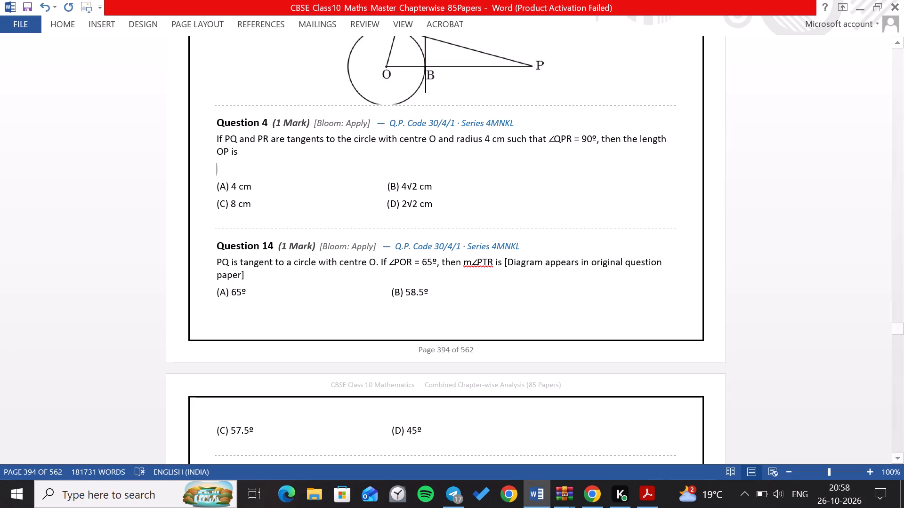
key("ctrl+v")
left_click(299, 215)
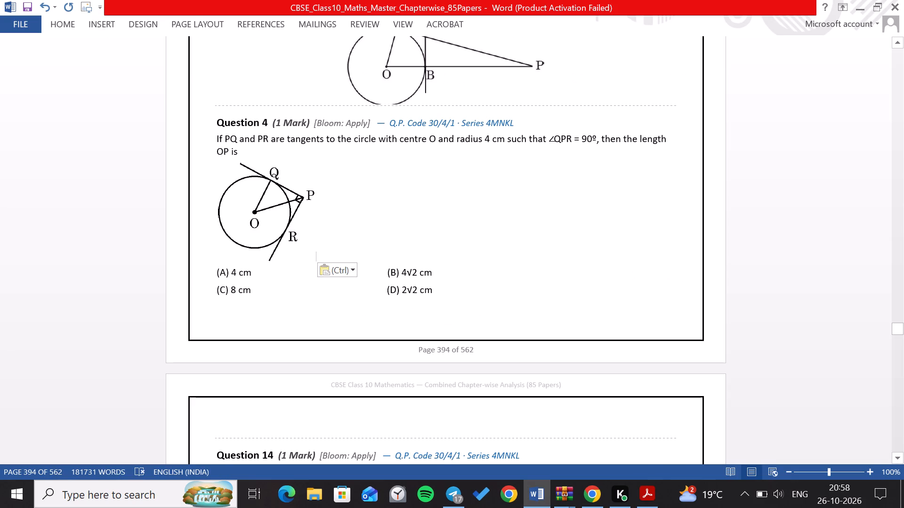
left_click(57, 19)
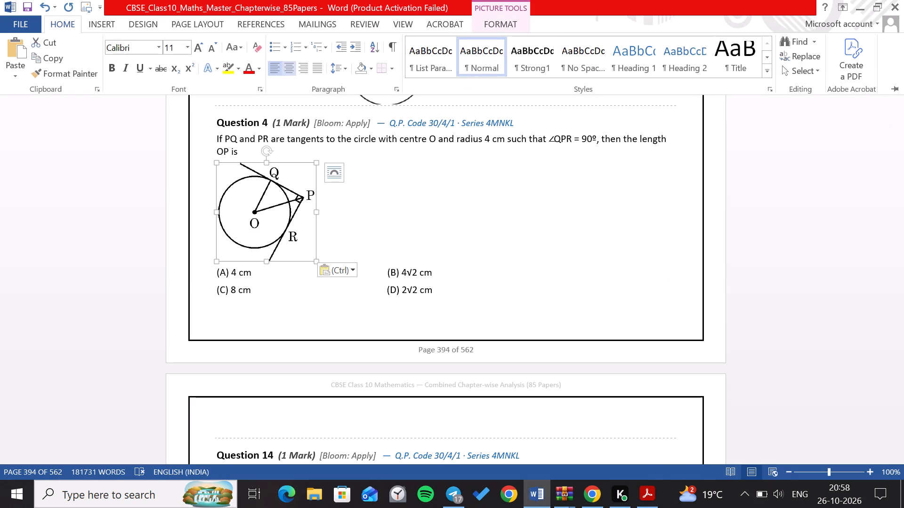
left_click(287, 68)
In the 30/4/1 PDF, capture Question 14's circle with tangent PQ and the 65° angle as a selection screenshot.
scroll(305, 172, "down", 20)
scroll(305, 172, "down", 2)
scroll(303, 205, "up", 11)
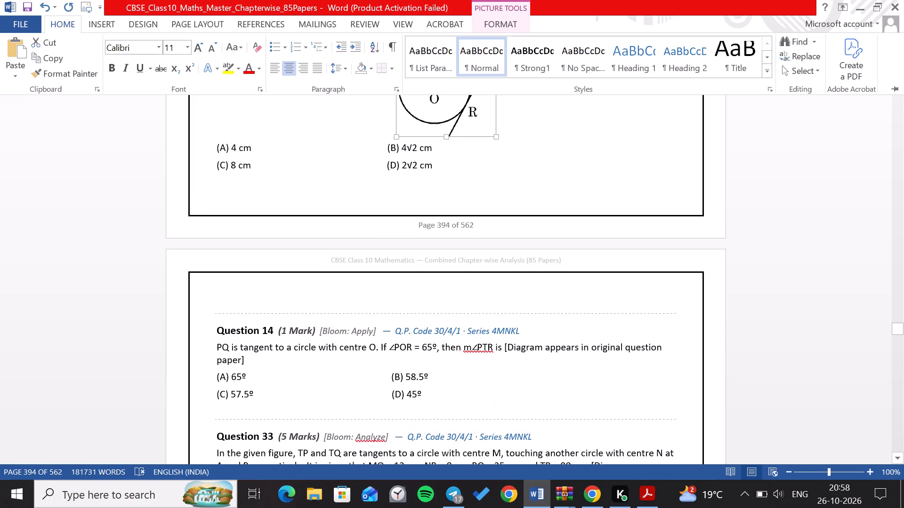
scroll(303, 205, "down", 20)
scroll(303, 212, "up", 2)
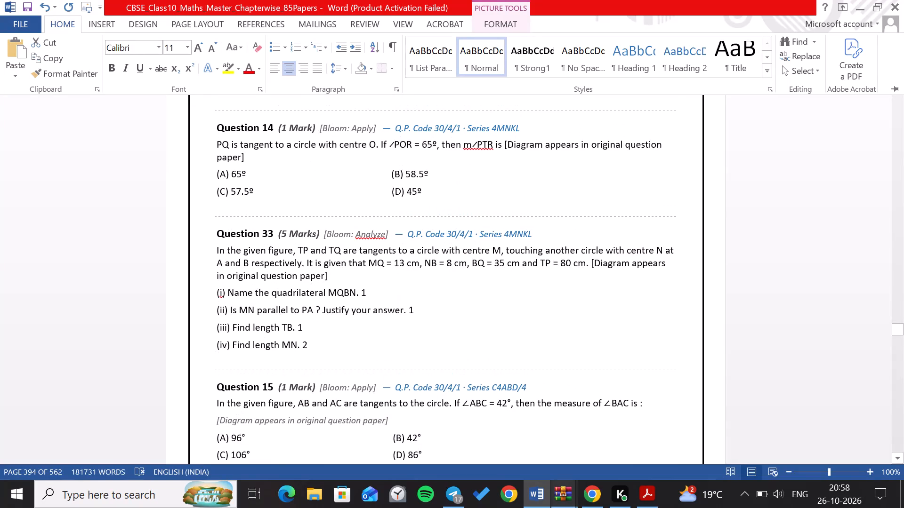
left_click(658, 495)
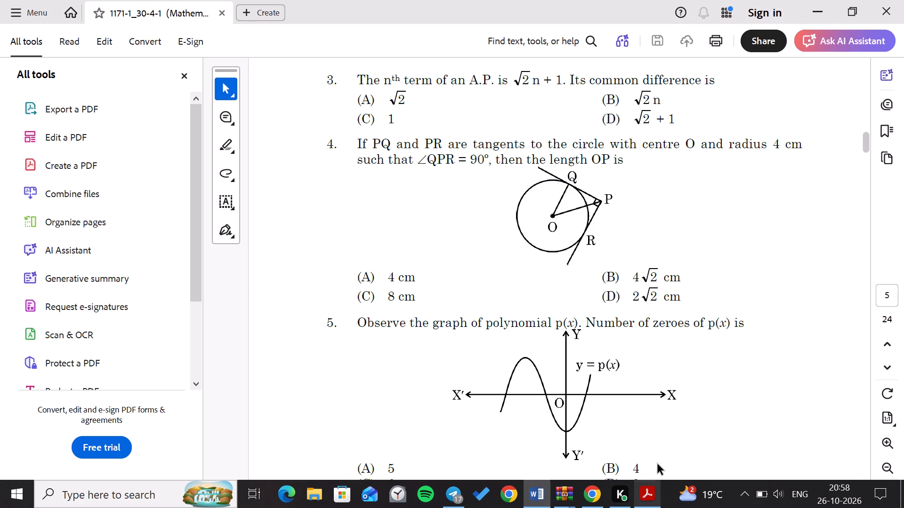
left_click_drag(864, 145, 862, 194)
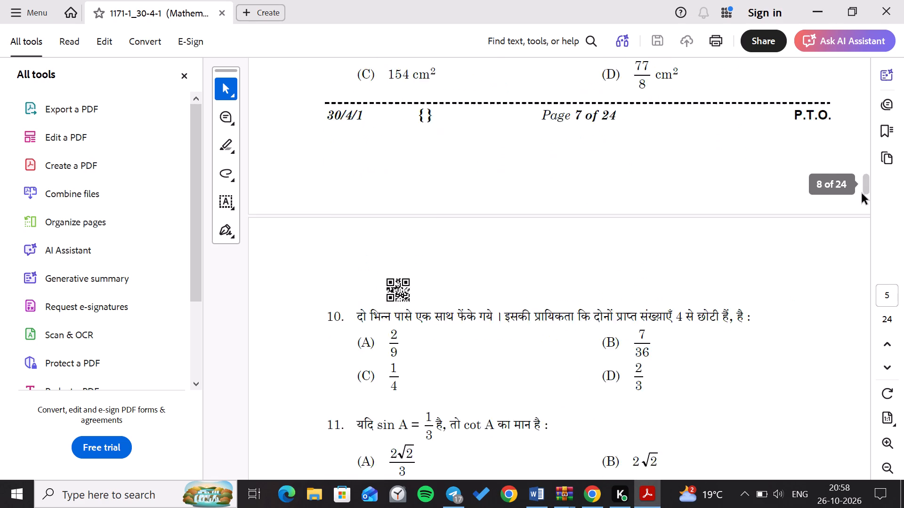
left_click_drag(862, 194, 862, 222)
scroll(600, 278, "up", 2)
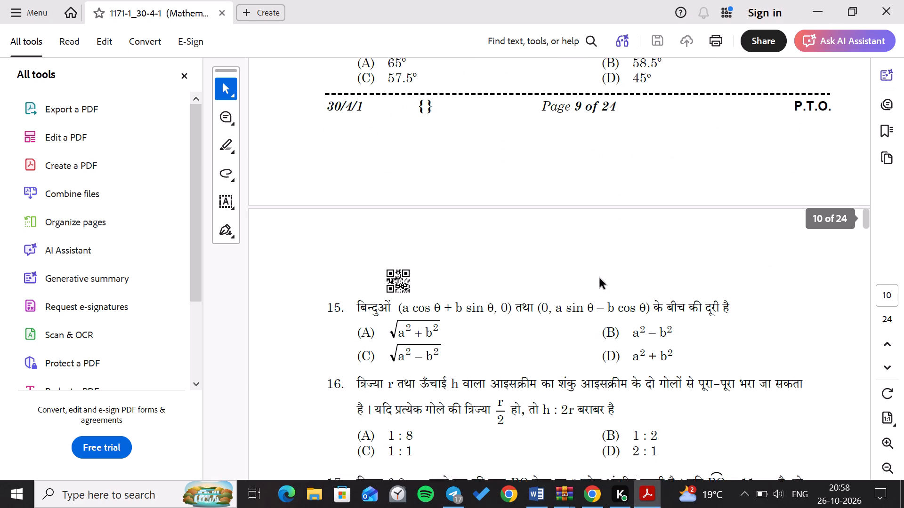
scroll(600, 278, "up", 9)
key("shift+super+s")
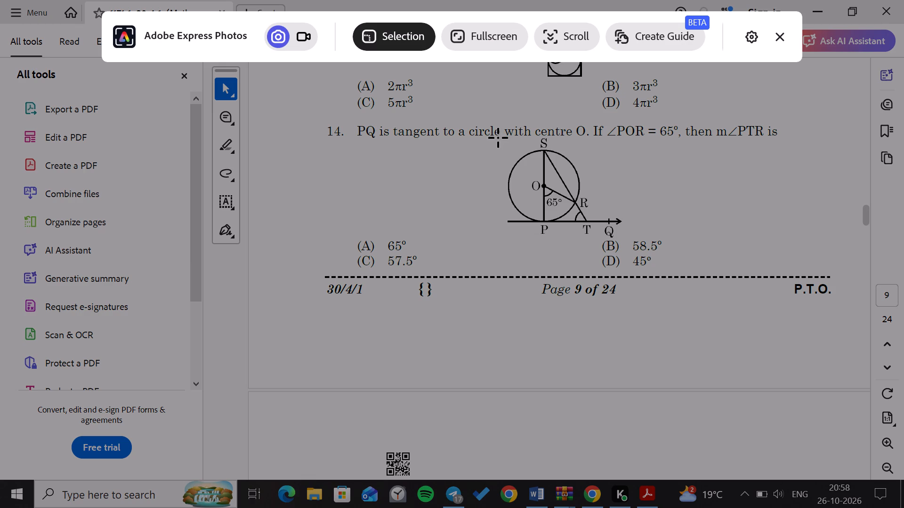
left_click_drag(498, 137, 560, 239)
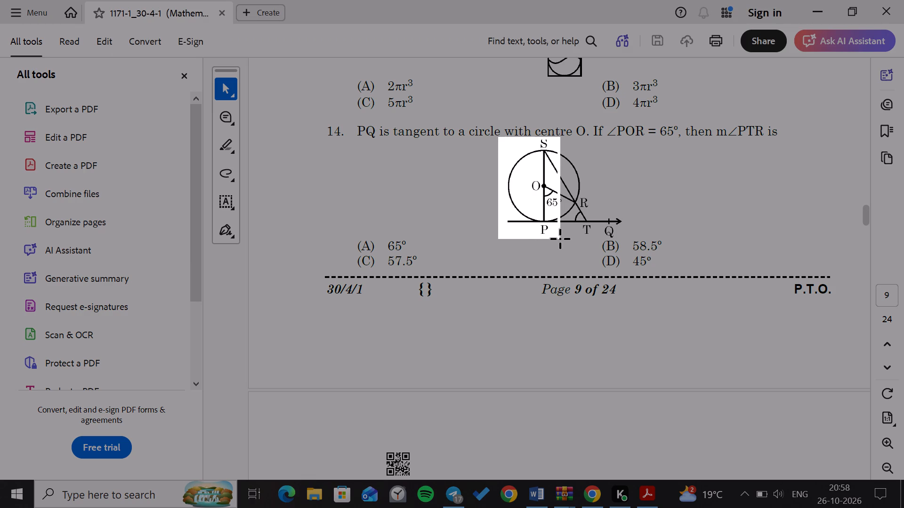
left_click_drag(560, 239, 621, 240)
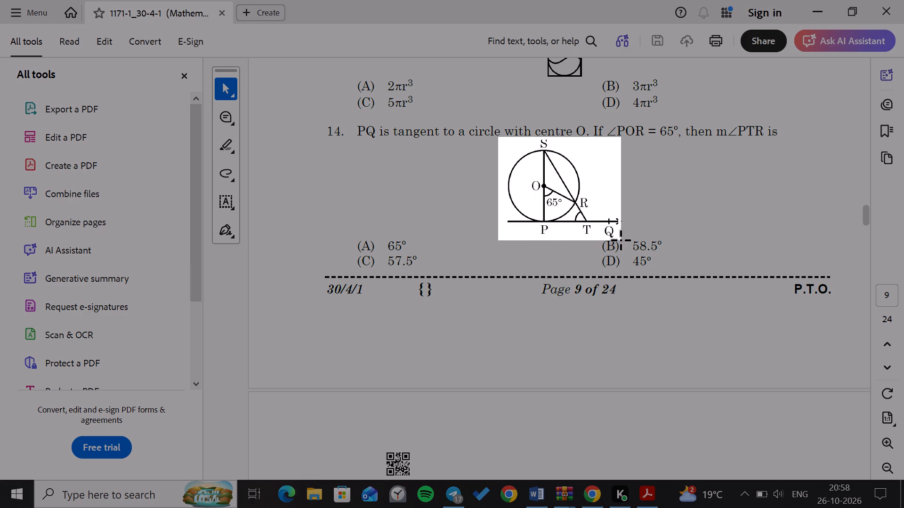
left_click_drag(621, 240, 628, 240)
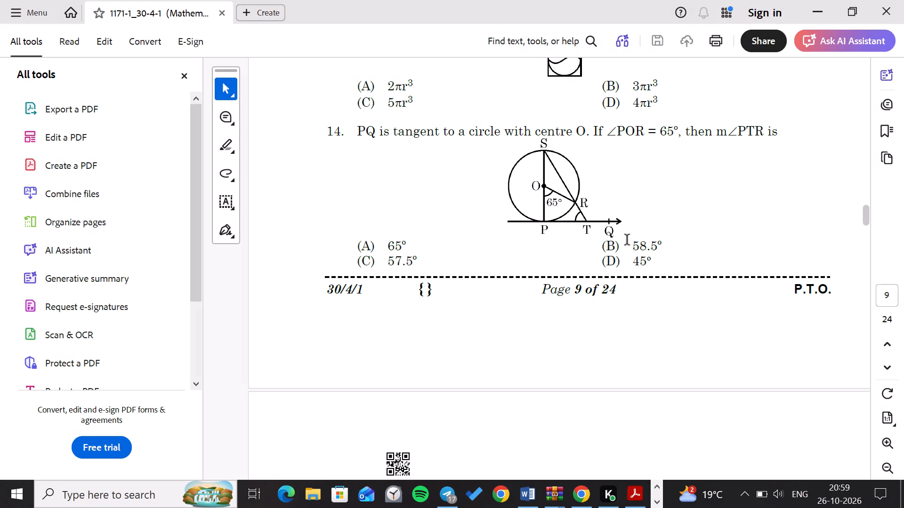
In the Word document, replace Question 14's diagram placeholder with the captured tangent diagram on its own centred line.
left_click(535, 498)
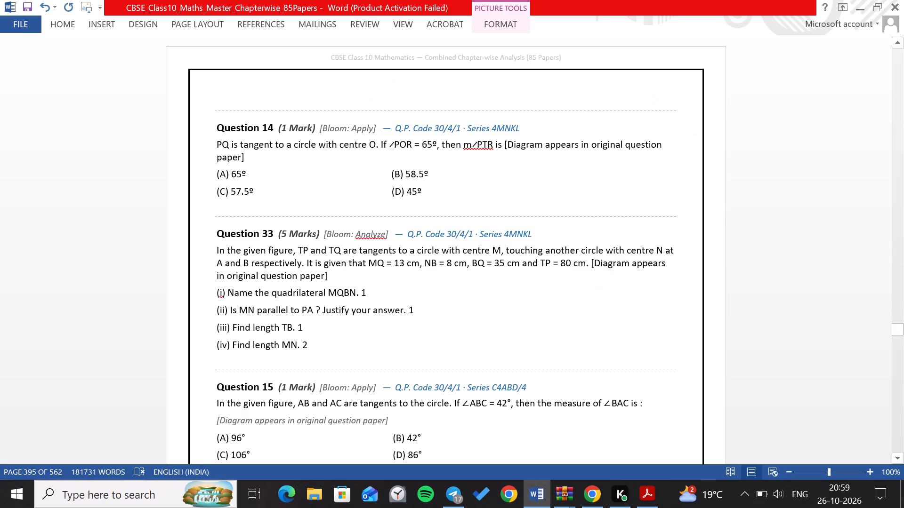
scroll(219, 270, "down", 1)
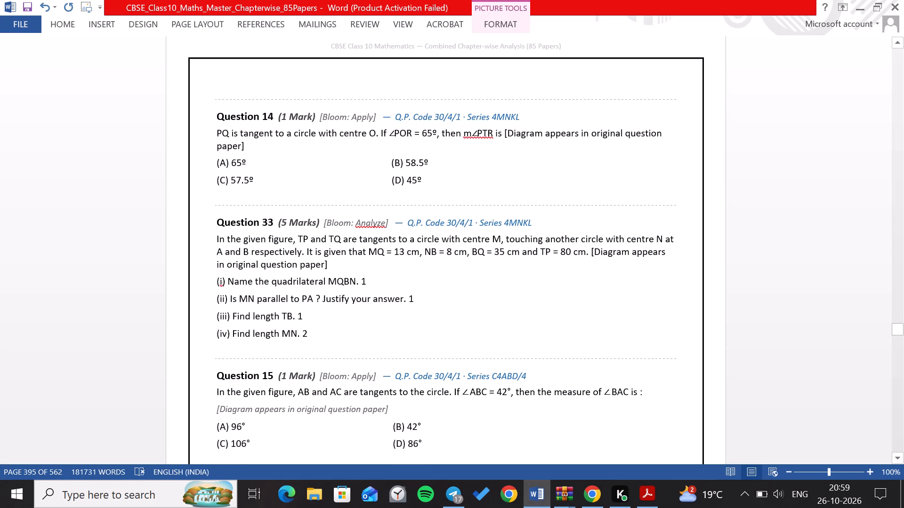
left_click_drag(503, 136, 505, 144)
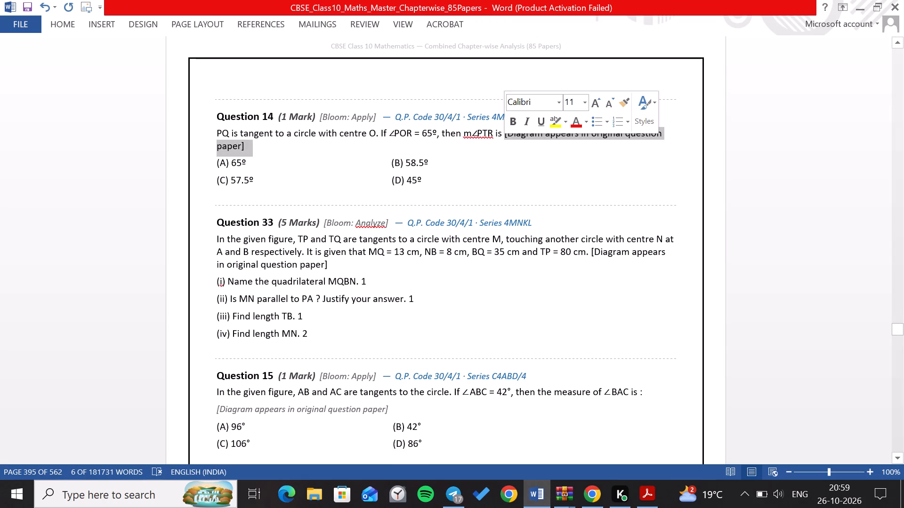
key("BackSpace")
key("Return")
key("ctrl+v")
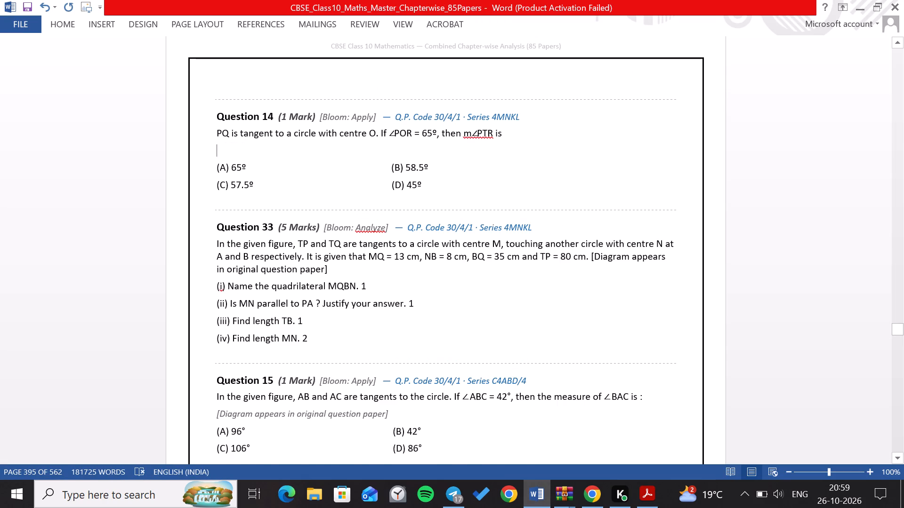
left_click(272, 177)
left_click(64, 18)
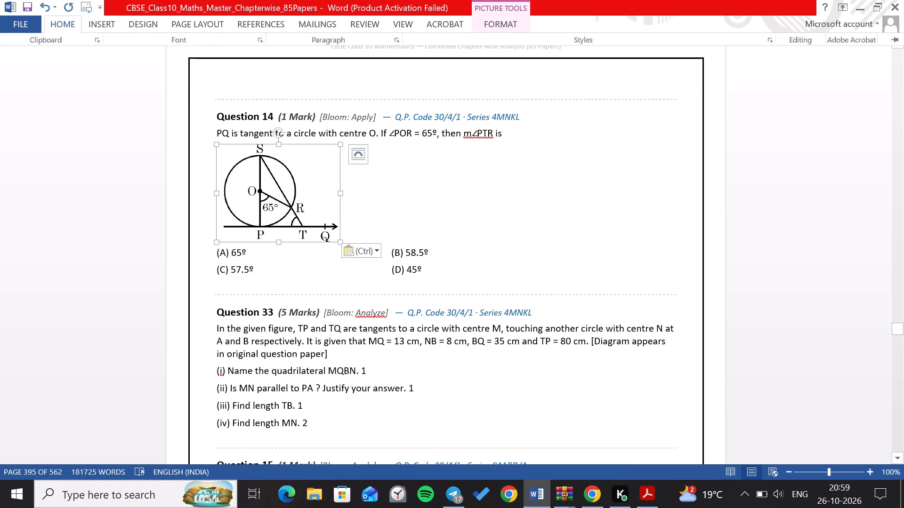
left_click(293, 63)
scroll(318, 110, "down", 16)
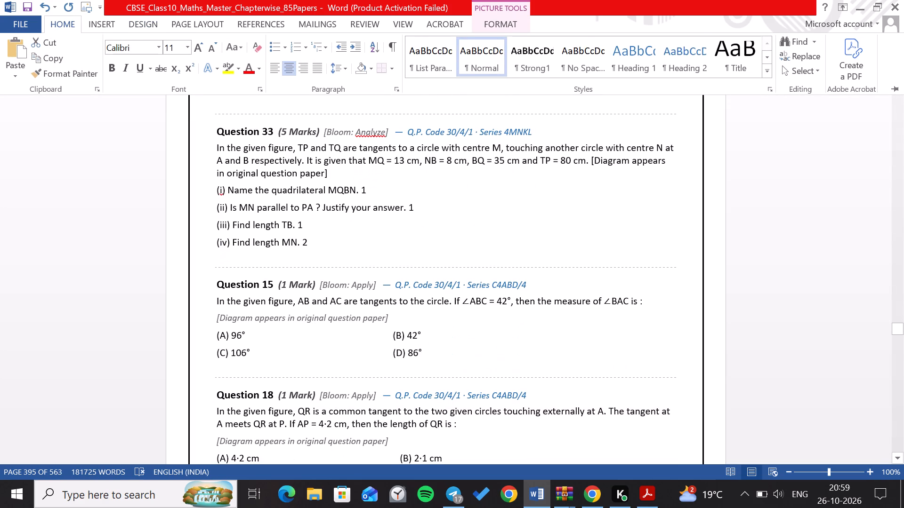
In the 30/4/1 PDF, capture Question 33's diagram of two circles with centres M and N and tangents TP and TQ as a selection screenshot.
left_click(654, 495)
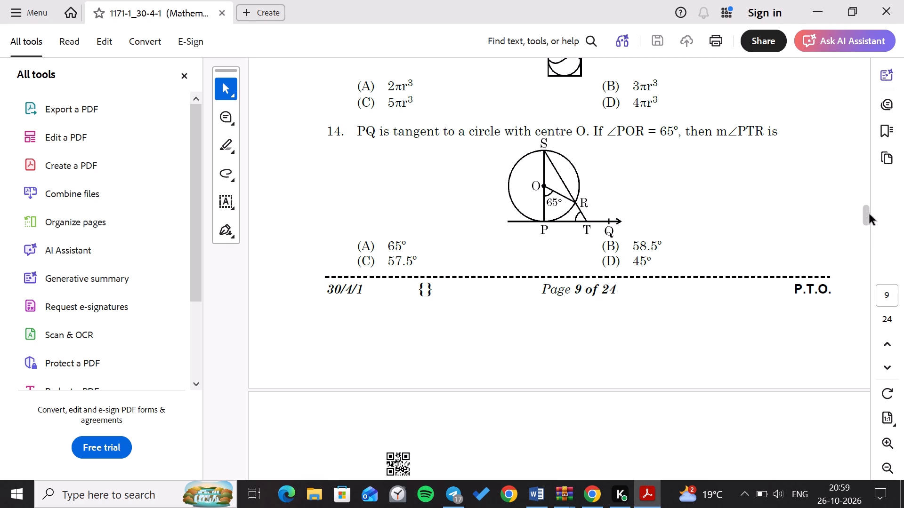
left_click_drag(865, 213, 875, 332)
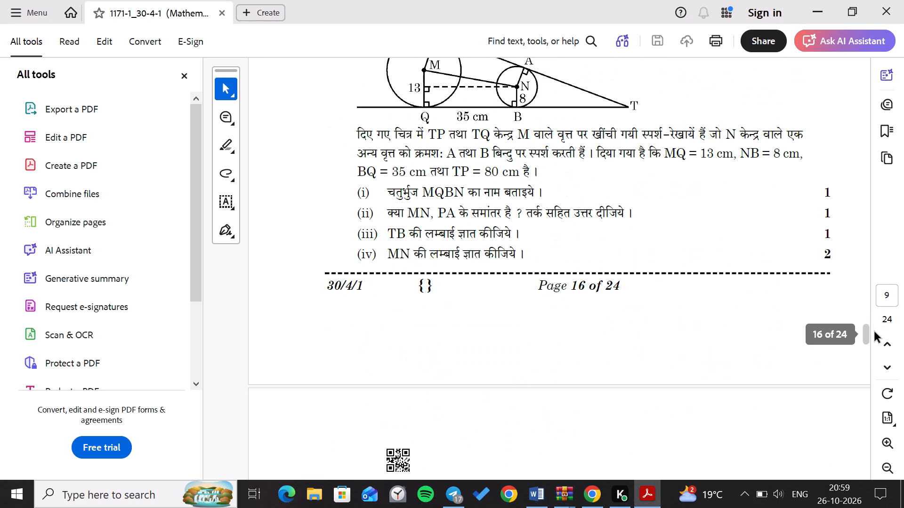
left_click_drag(875, 332, 874, 323)
scroll(521, 190, "up", 8)
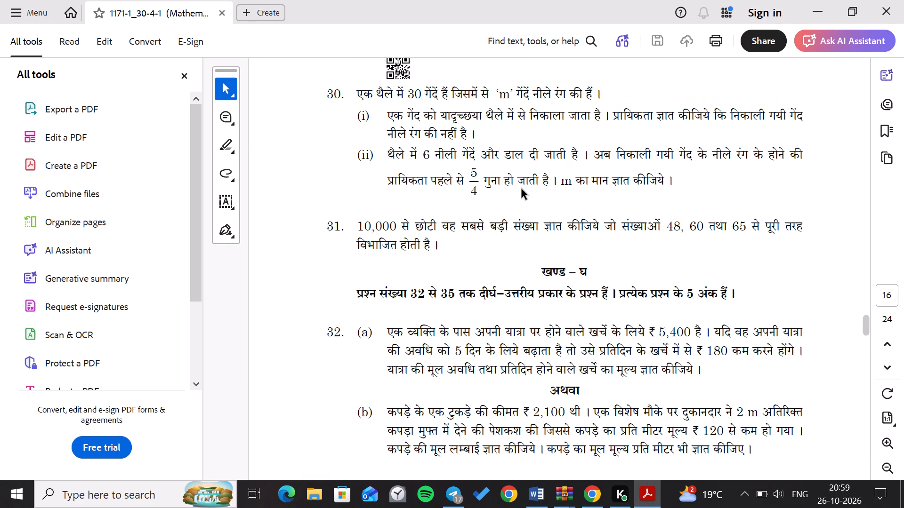
scroll(522, 189, "up", 18)
scroll(520, 195, "down", 20)
scroll(520, 195, "down", 4)
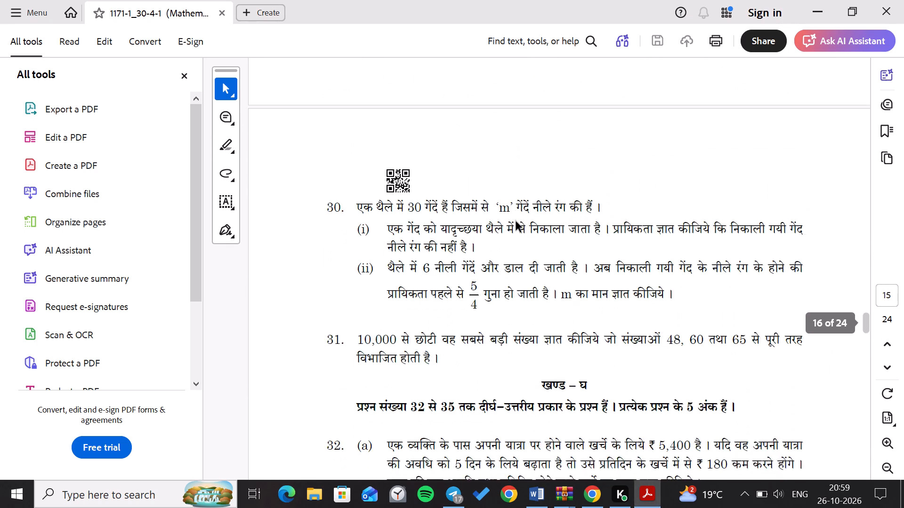
scroll(516, 222, "down", 20)
scroll(516, 222, "down", 20)
scroll(516, 222, "down", 11)
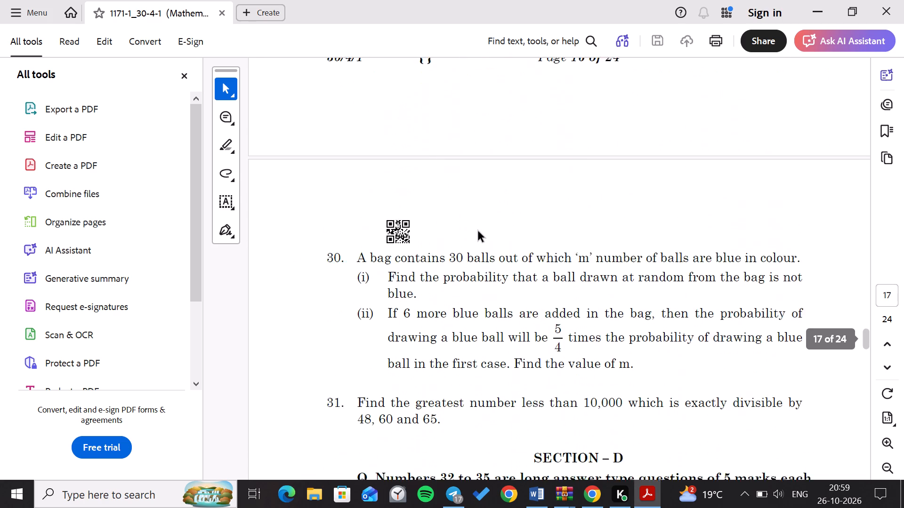
scroll(478, 231, "down", 14)
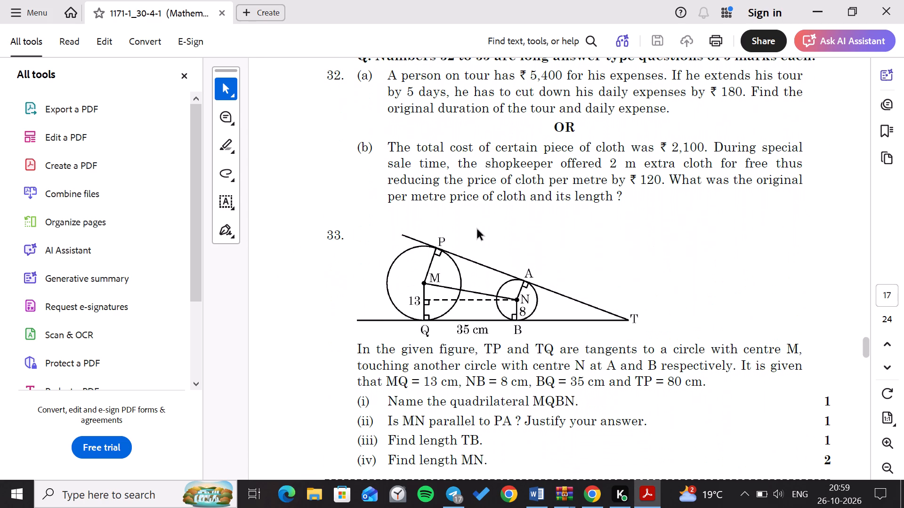
key("shift+super+s")
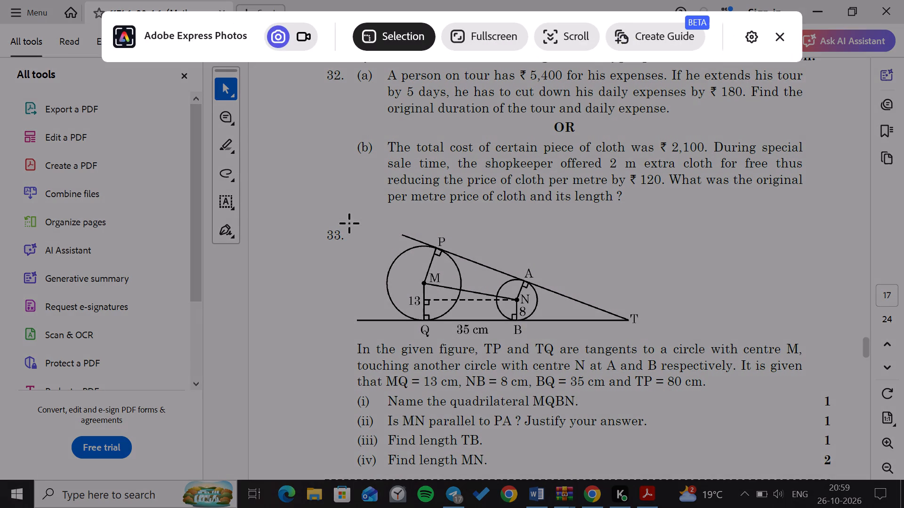
left_click_drag(349, 221, 528, 341)
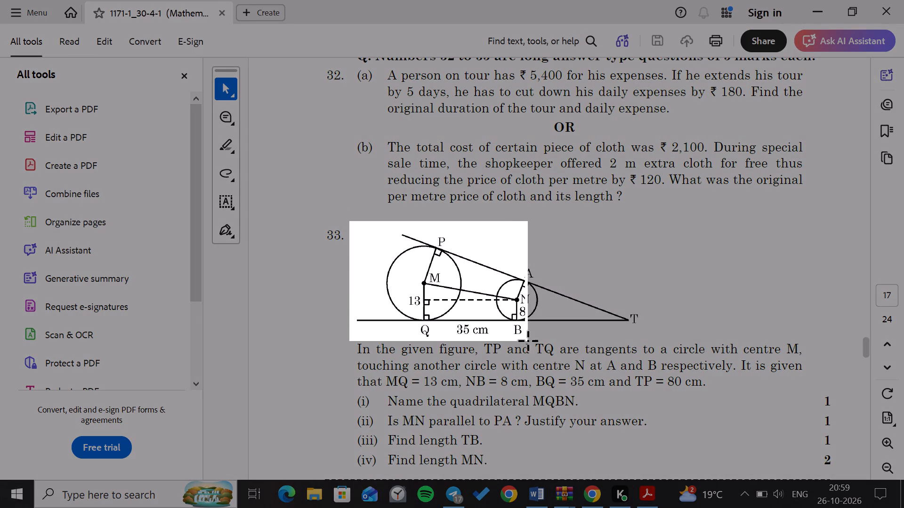
left_click_drag(528, 341, 645, 340)
scroll(645, 340, "down", 1)
In the Word document, replace Question 33's diagram placeholder with the captured two-circle diagram on its own centred line and shrink it slightly.
left_click(542, 487)
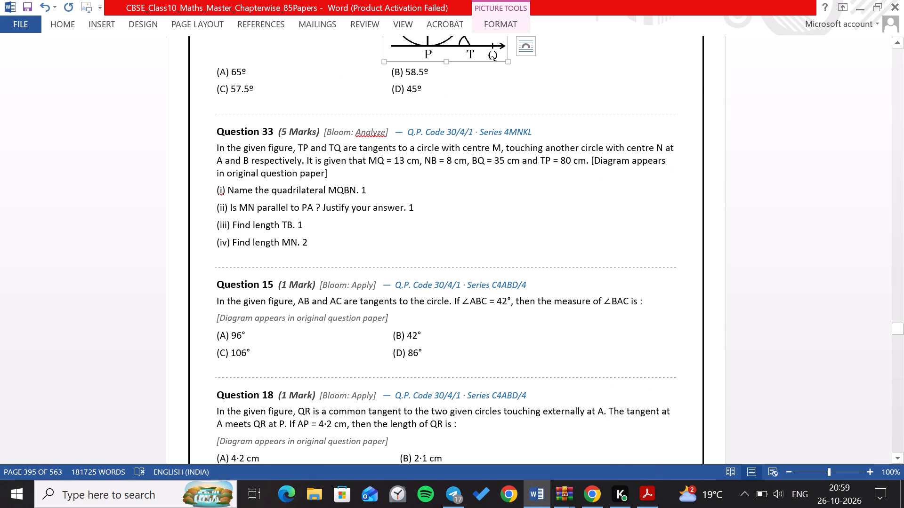
left_click_drag(592, 159, 593, 174)
key("BackSpace")
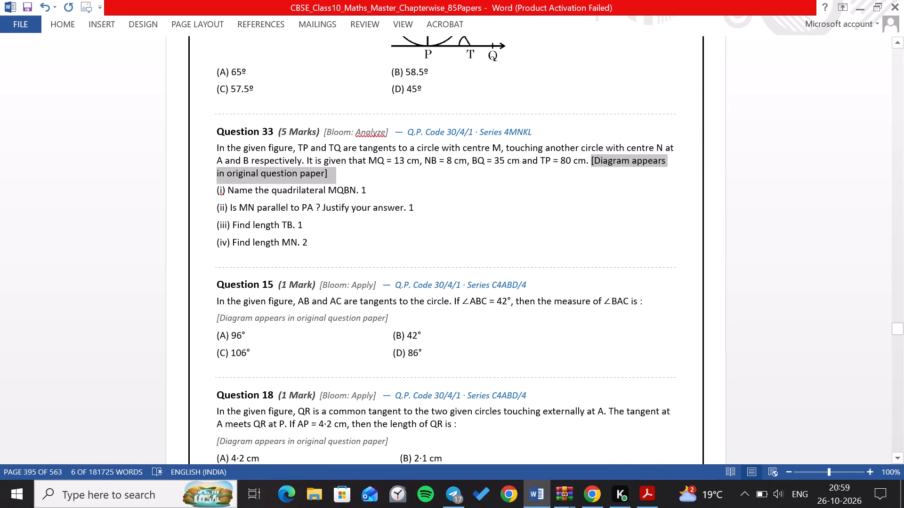
key("Return")
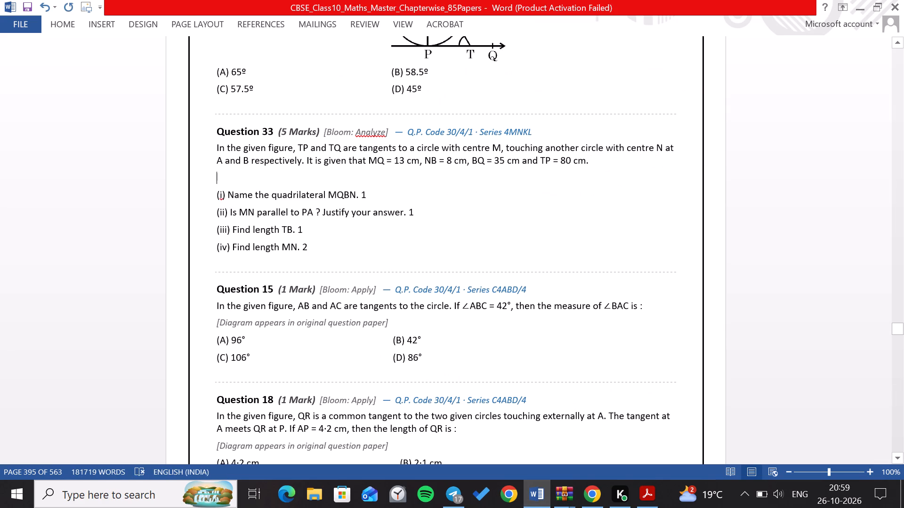
key("ctrl+v")
left_click(379, 207)
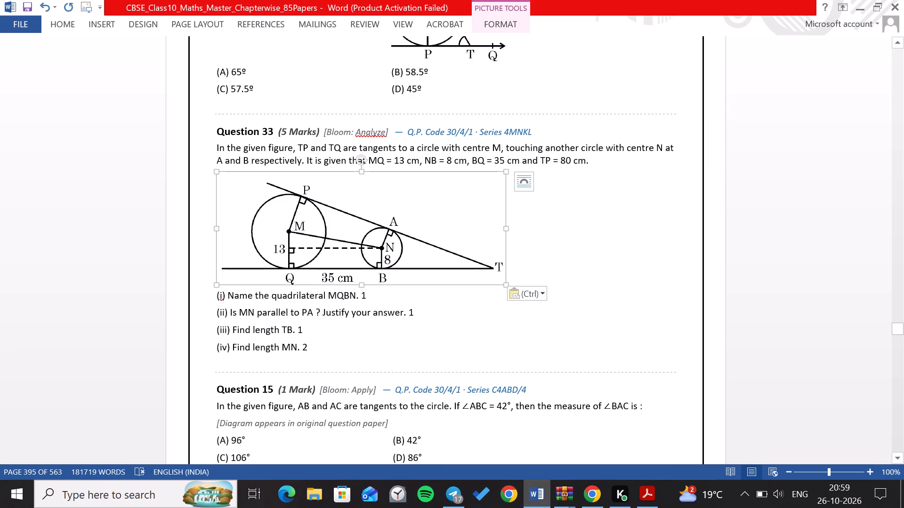
left_click(64, 22)
left_click(291, 65)
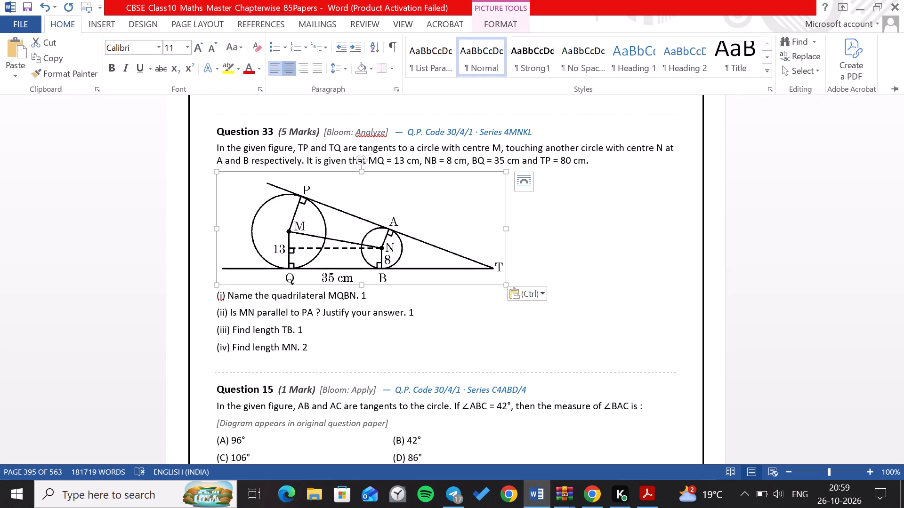
scroll(396, 251, "down", 7)
left_click(592, 205)
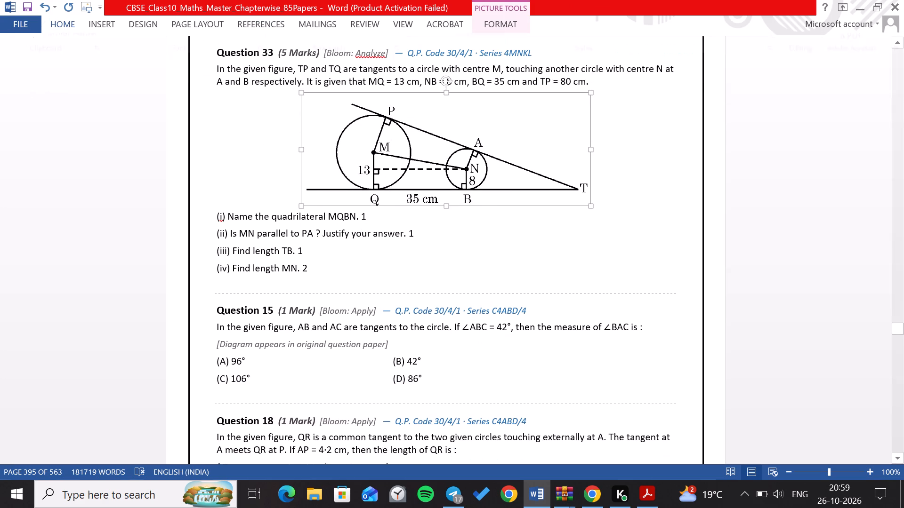
left_click_drag(592, 205, 549, 167)
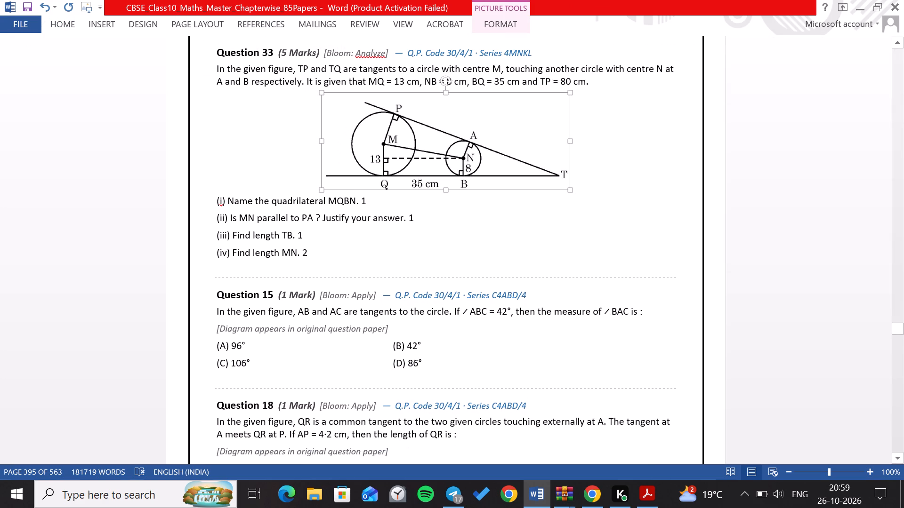
For the Series C4ABD/4 questions, open the 30-4-1 Mathematics PDF from the iLoveZIP_Create CD.zip archive.
scroll(327, 252, "down", 14)
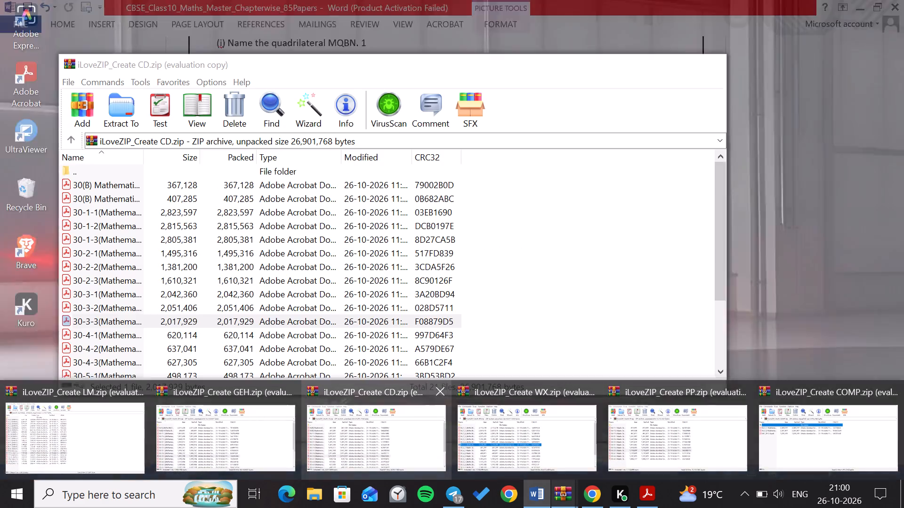
left_click(376, 439)
double_click(210, 329)
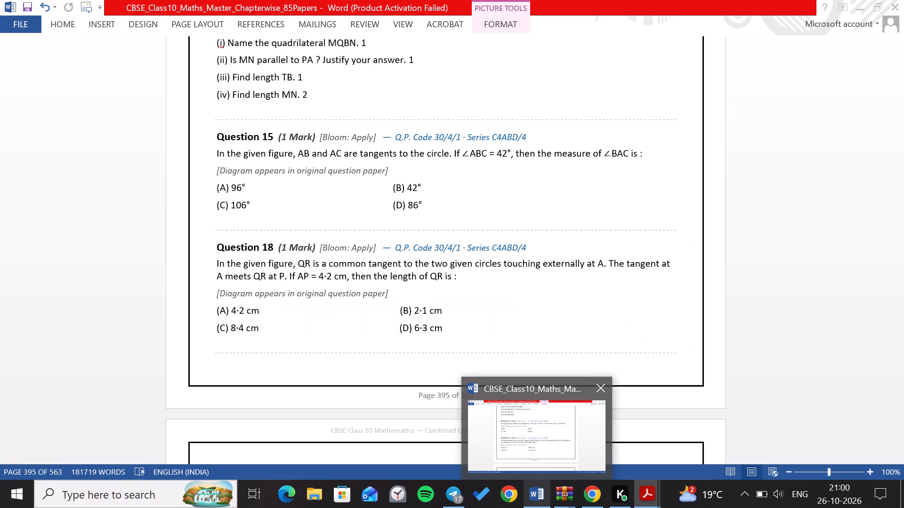
In the newly opened 30-4-1 PDF, capture Question 15's circle with tangents AB and AC and the 42° angle as a selection screenshot.
left_click_drag(864, 72, 871, 152)
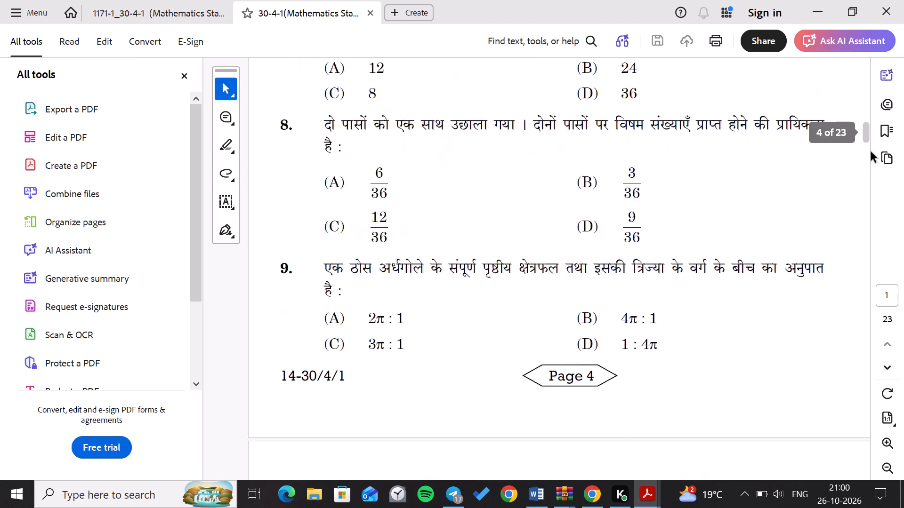
left_click_drag(871, 152, 874, 187)
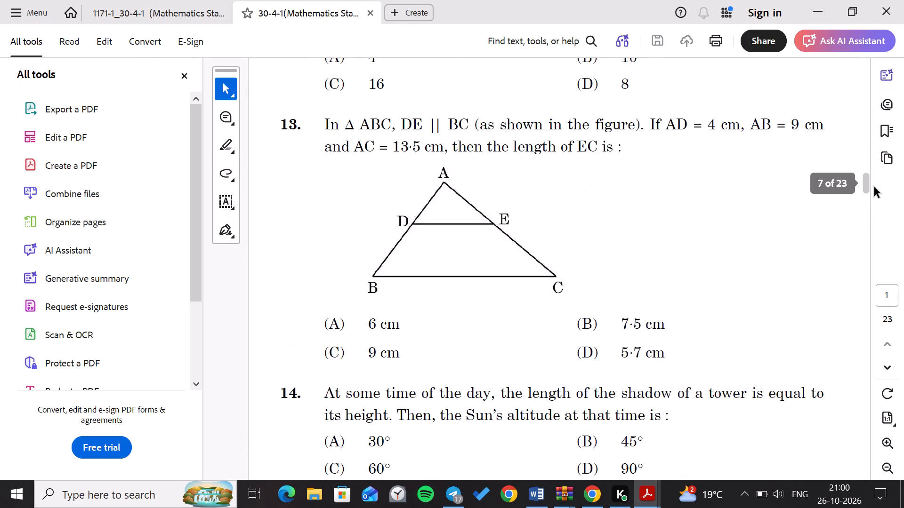
left_click_drag(874, 187, 876, 194)
scroll(554, 218, "down", 7)
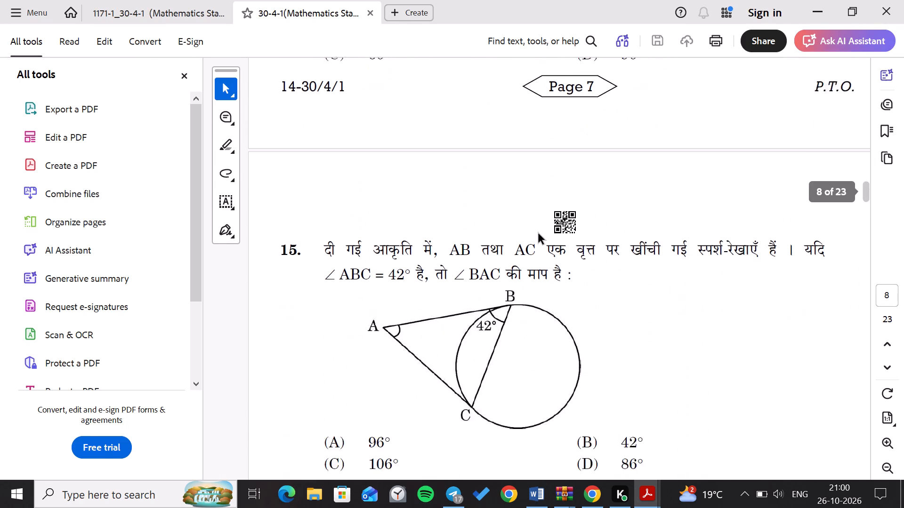
scroll(539, 234, "down", 1)
key("shift+super+s")
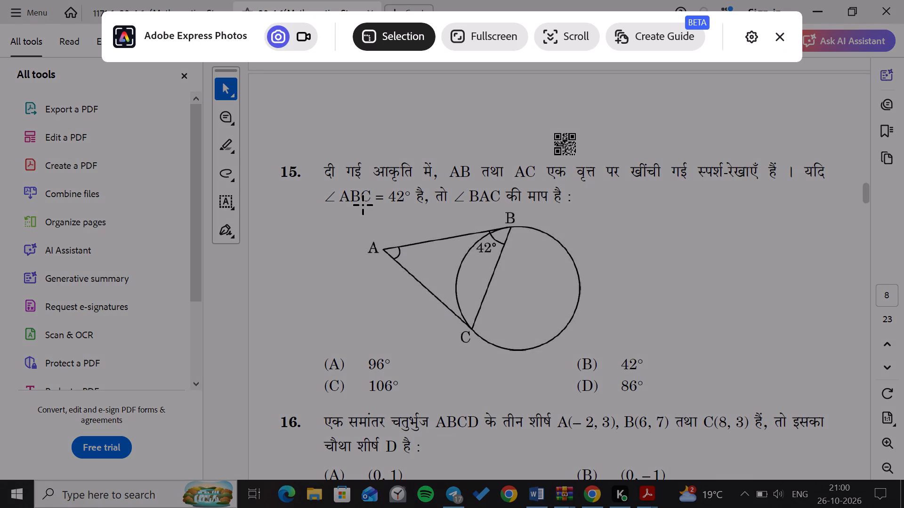
left_click_drag(363, 205, 585, 354)
In the Word document, delete Question 15's diagram placeholder and paste the captured image in its place.
left_click(540, 507)
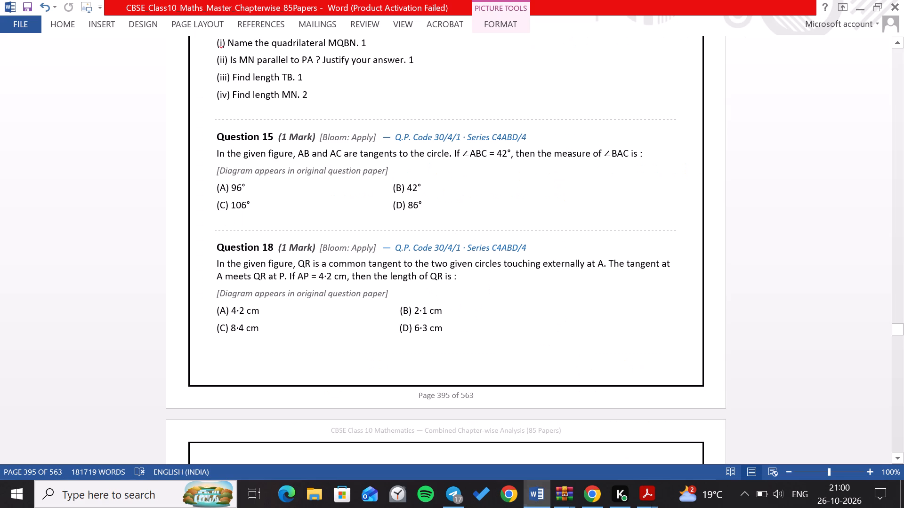
left_click_drag(214, 169, 398, 166)
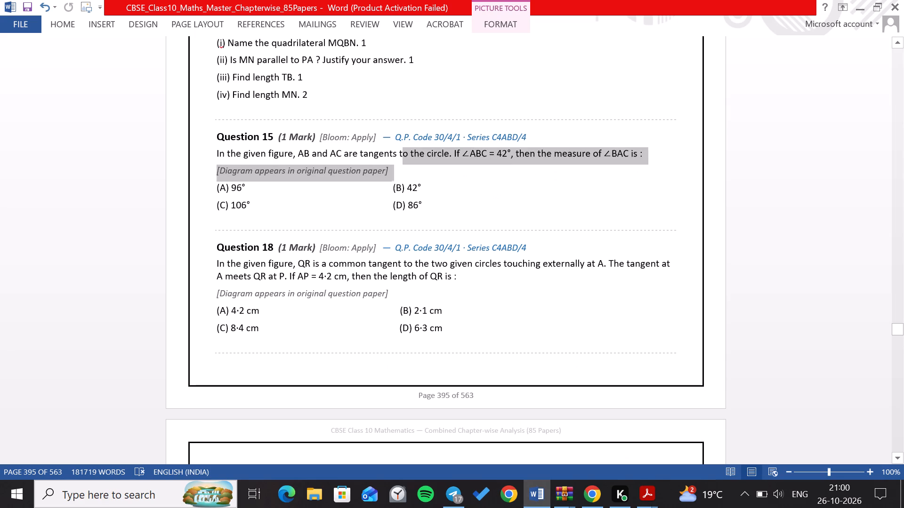
left_click_drag(398, 166, 391, 169)
key("BackSpace")
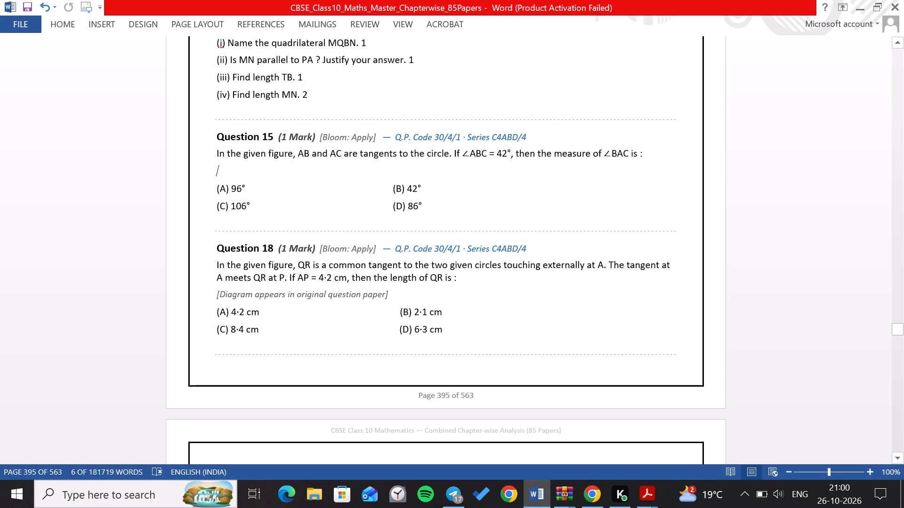
key("ctrl+v")
left_click(281, 213)
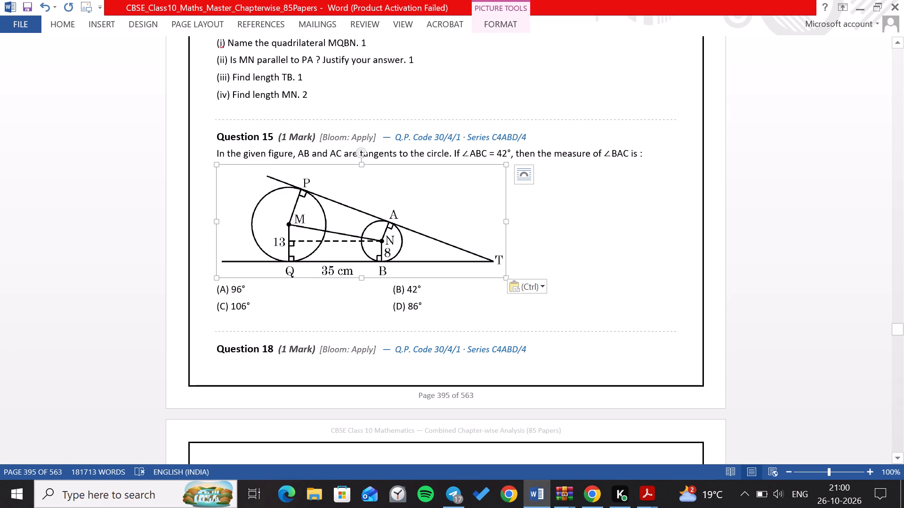
Return to the Series C4ABD/4 30-4-1 PDF and recapture Question 15's circle with tangents AB and AC as a selection screenshot.
left_click(591, 499)
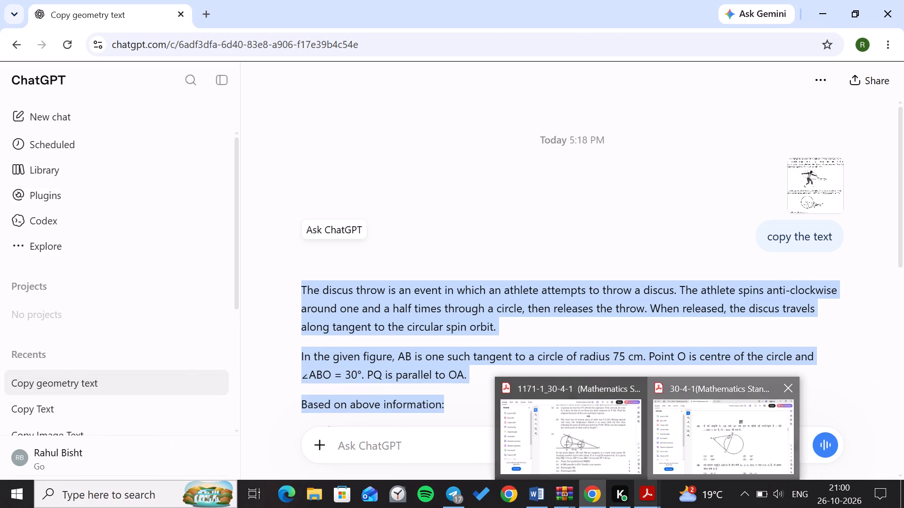
left_click(692, 455)
key("shift+super+s")
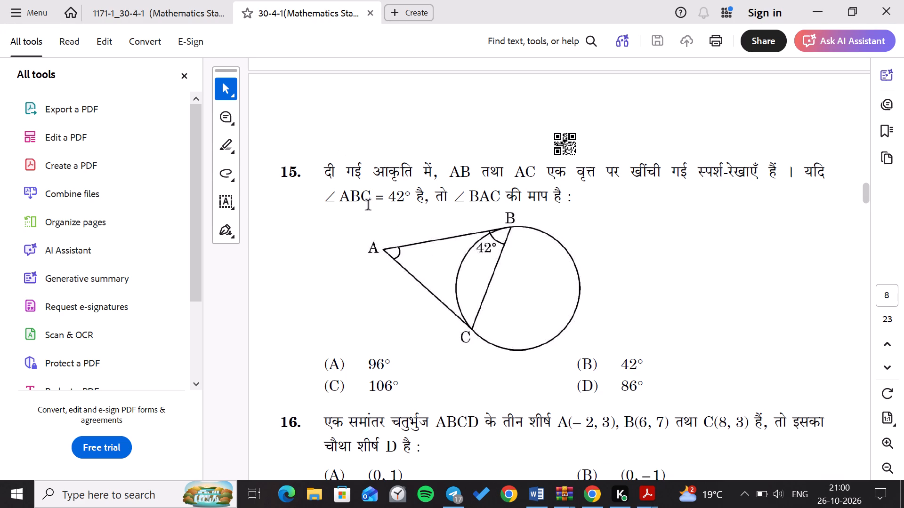
left_click_drag(360, 207, 451, 282)
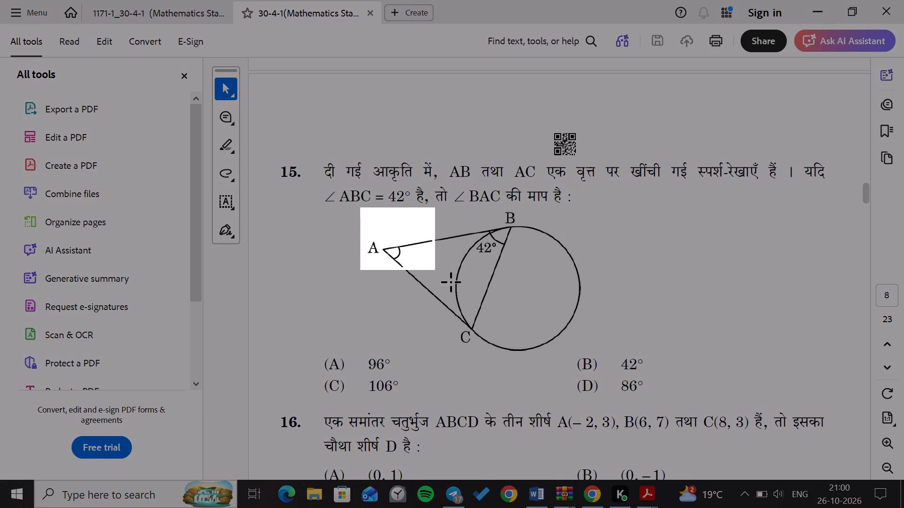
left_click_drag(451, 282, 589, 353)
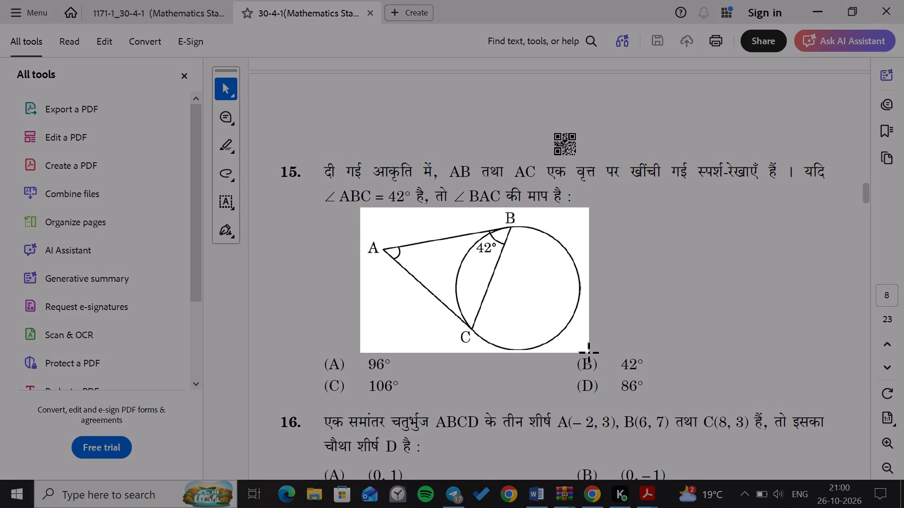
left_click_drag(589, 353, 589, 355)
In the Word document, replace the wrong two-circle picture under Question 15 with the recaptured tangents diagram, shrink it to about two-thirds size and centre it.
left_click(543, 507)
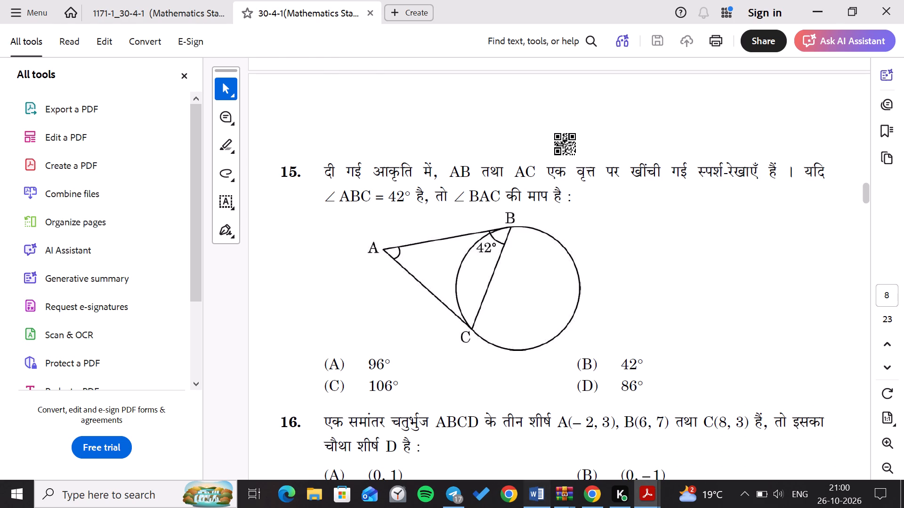
left_click(547, 262)
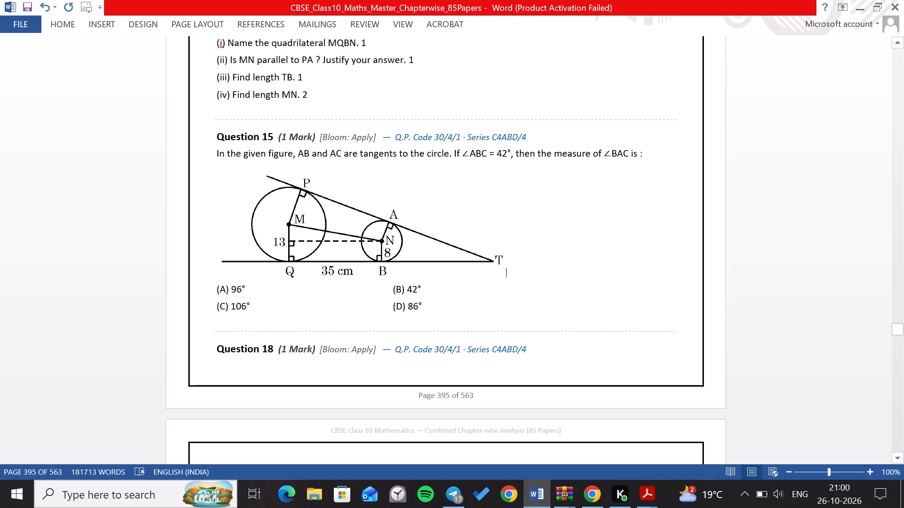
key("BackSpace")
key("BackSpace")
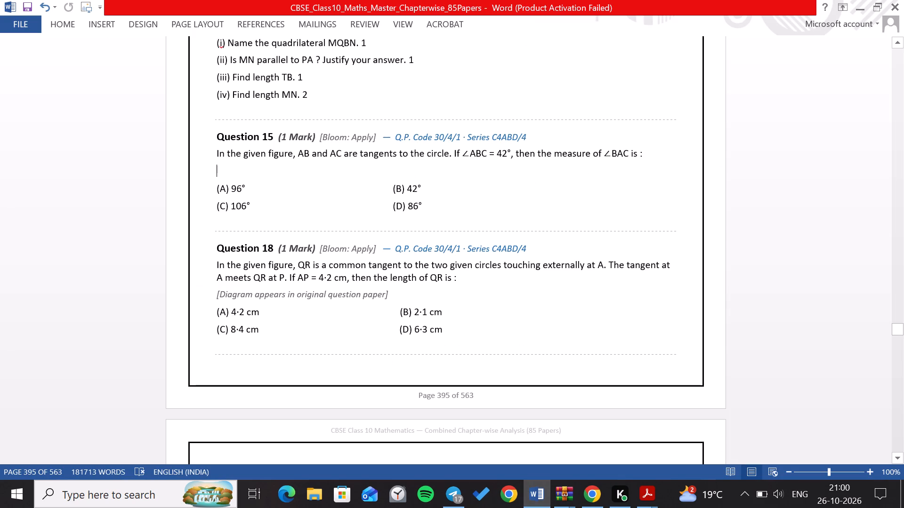
key("ctrl+v")
left_click(334, 293)
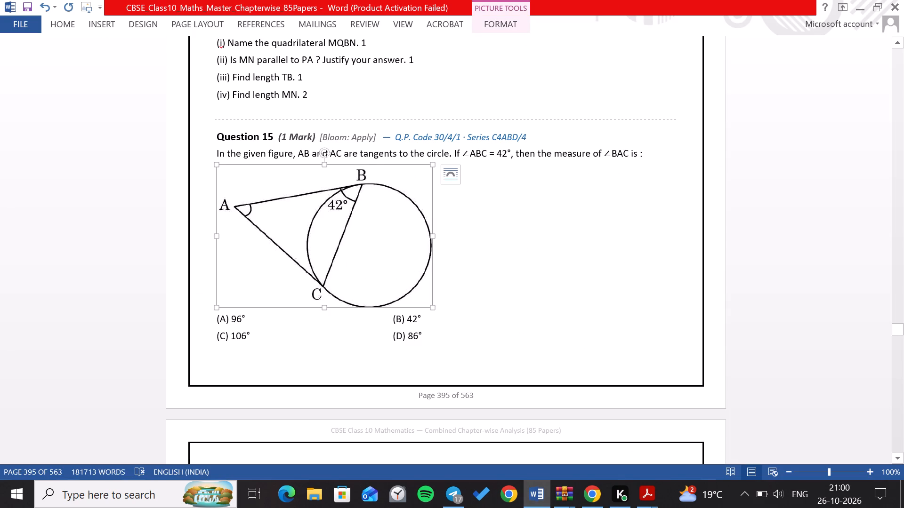
left_click_drag(432, 307, 359, 205)
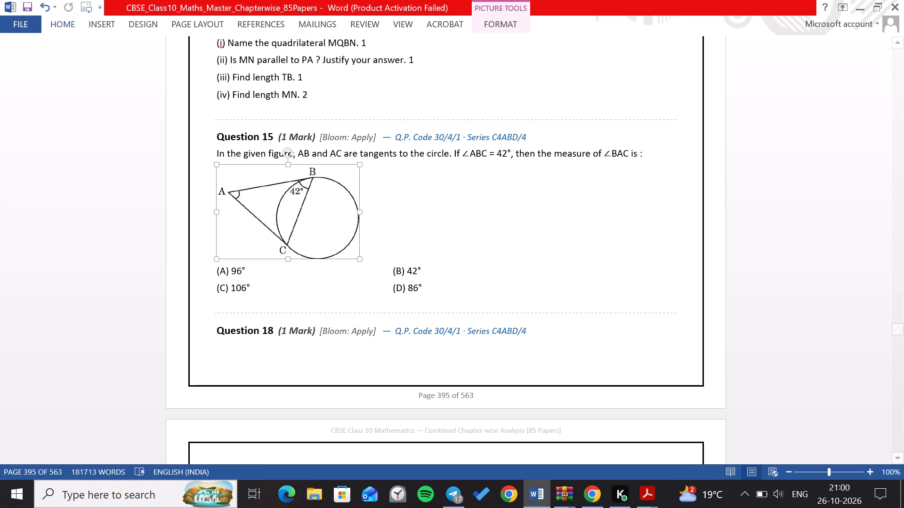
left_click(60, 24)
left_click(288, 69)
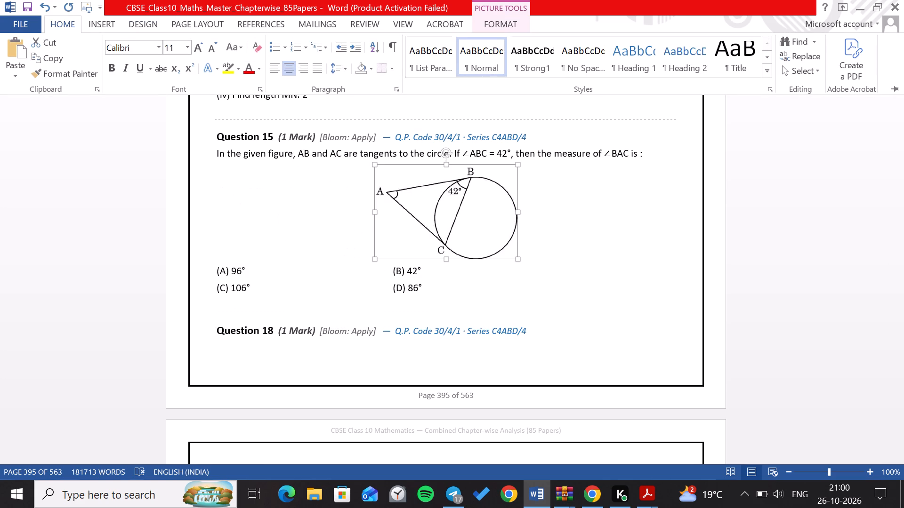
Enlarge Question 15's centred tangents diagram by about 30 percent, keeping its proportions.
scroll(397, 214, "down", 4)
left_click(520, 212)
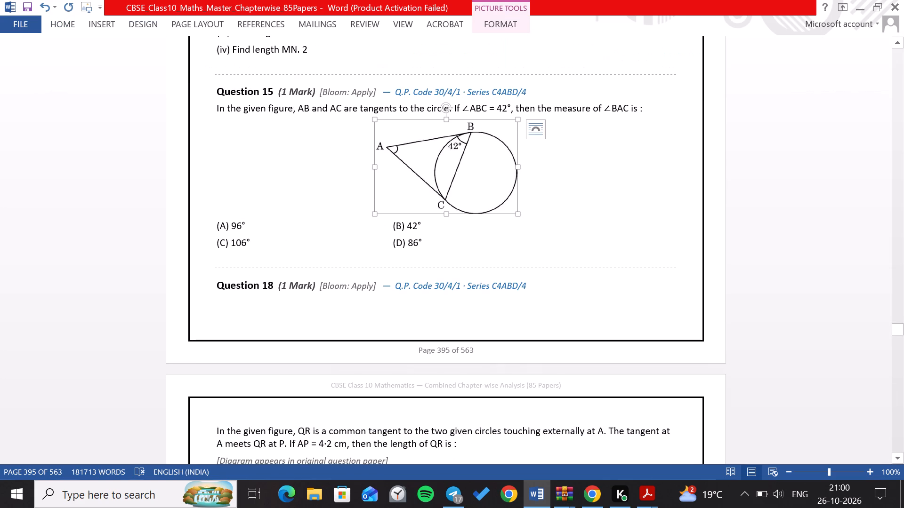
left_click(517, 210)
left_click_drag(517, 212, 524, 231)
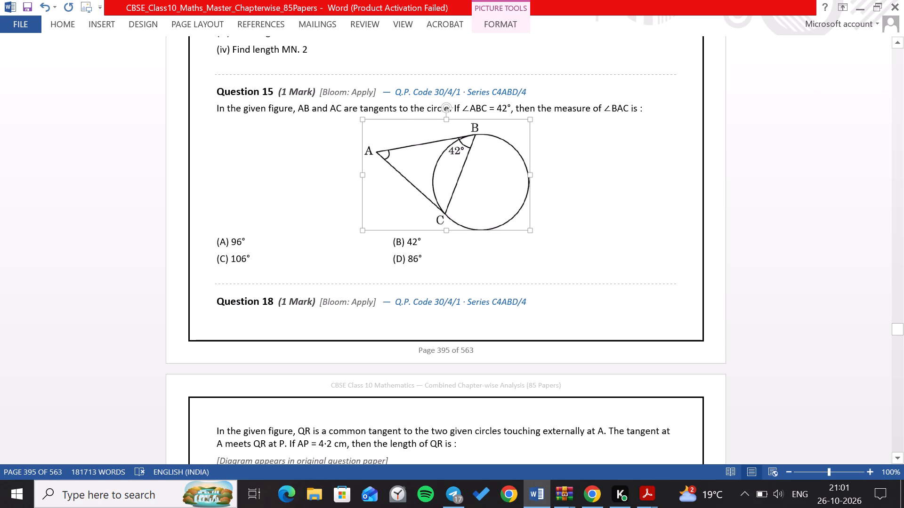
left_click_drag(524, 231, 522, 240)
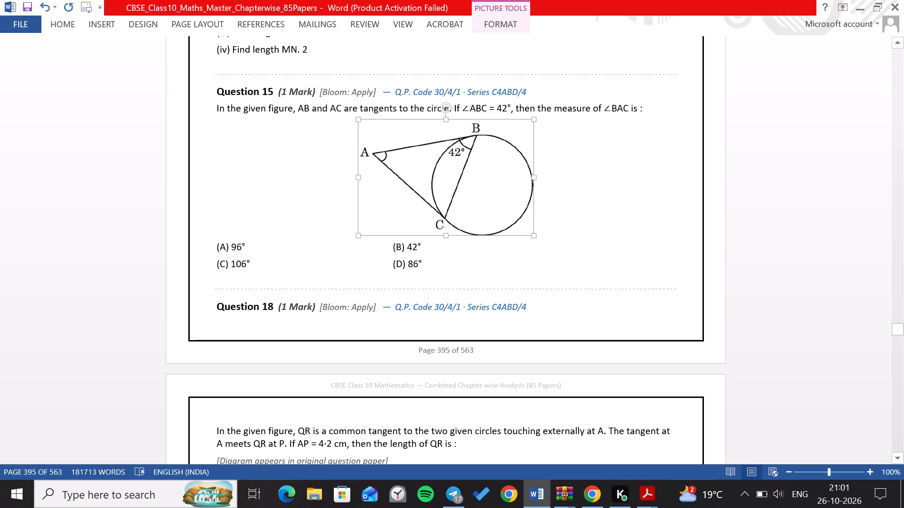
left_click_drag(522, 240, 523, 242)
In the Series C4ABD/4 30-4-1 PDF, capture Question 18's two touching circles with common tangent QR as a selection screenshot.
scroll(451, 238, "down", 3)
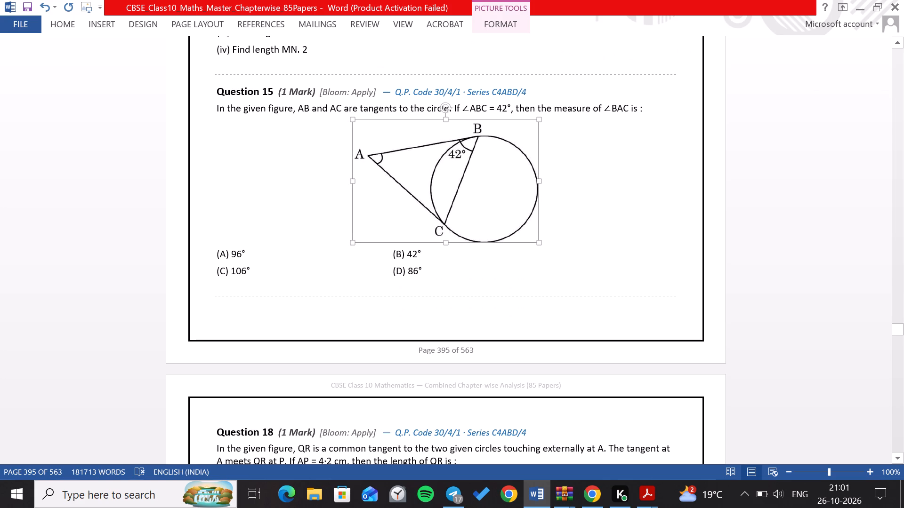
scroll(448, 248, "down", 15)
scroll(444, 256, "down", 13)
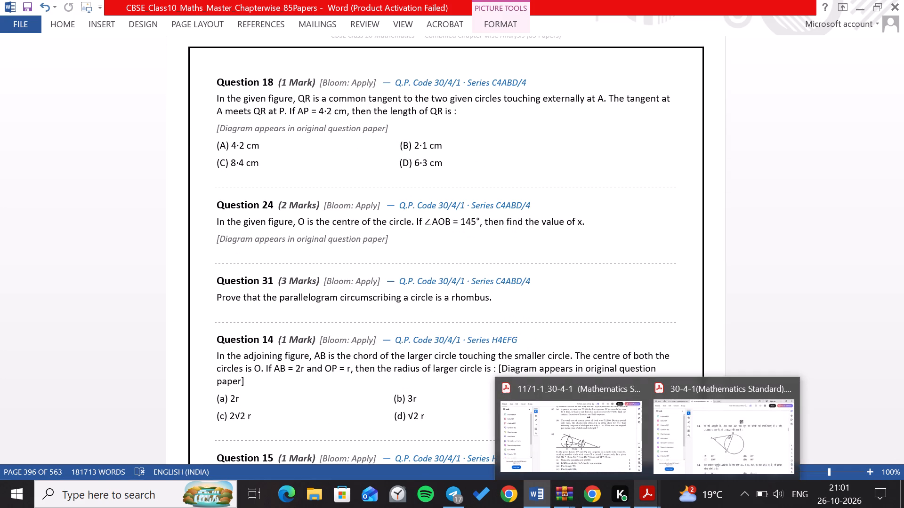
left_click(695, 452)
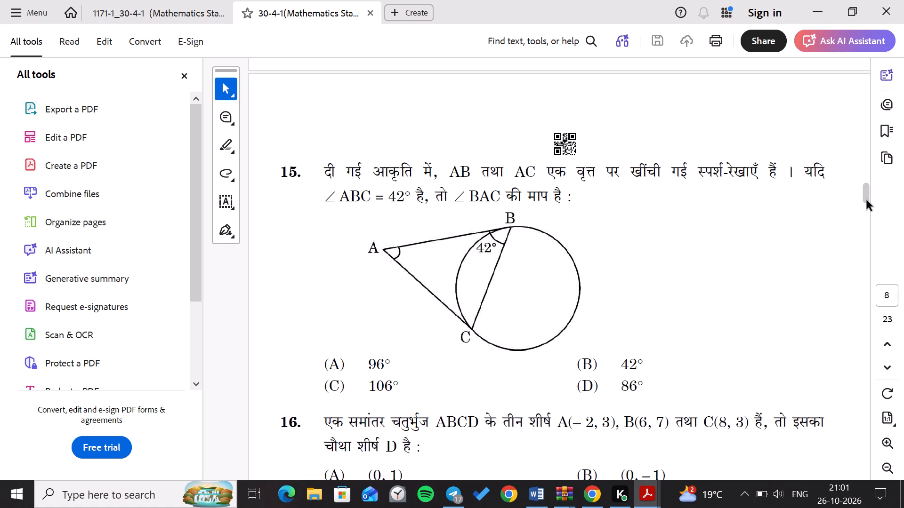
left_click_drag(867, 200, 867, 226)
scroll(476, 309, "down", 6)
key("shift+super+s")
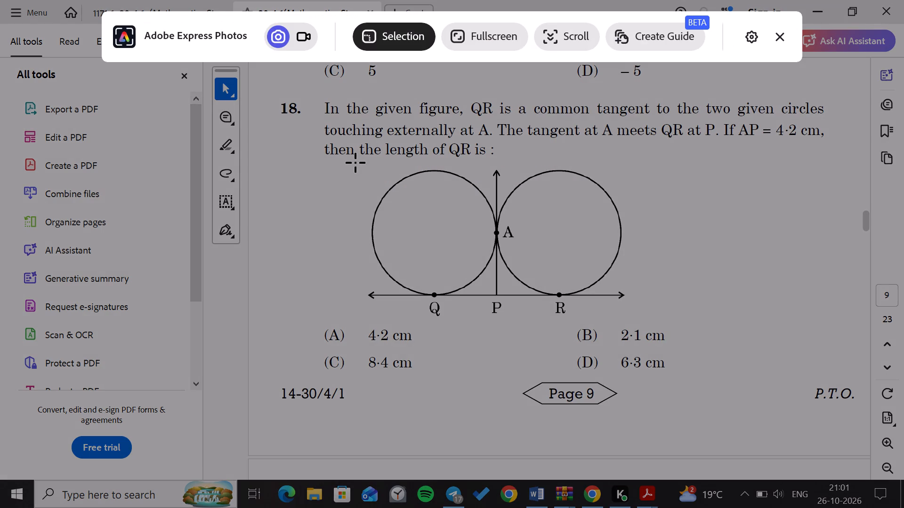
left_click_drag(355, 160, 596, 320)
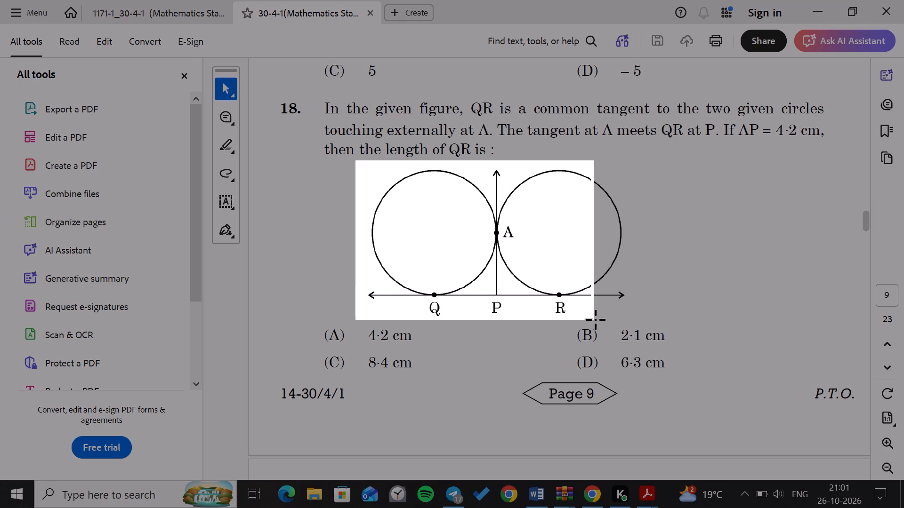
left_click_drag(596, 320, 630, 318)
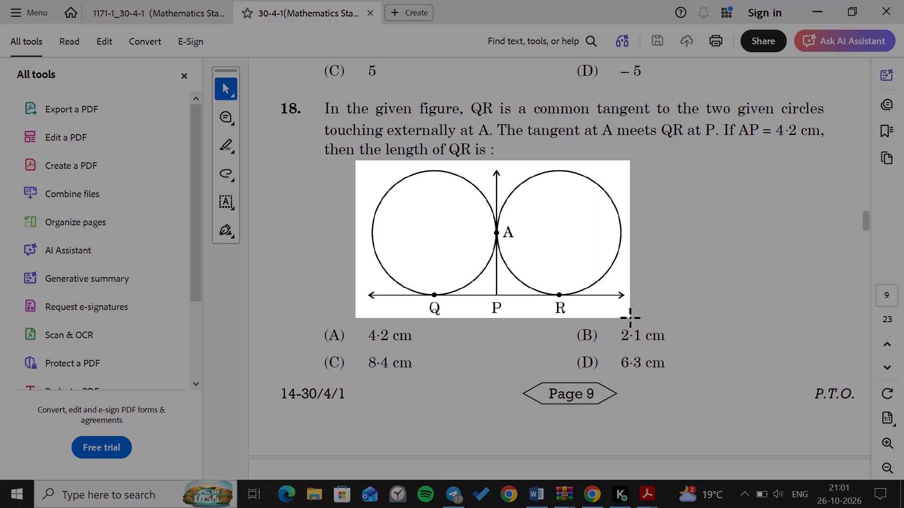
left_click_drag(630, 318, 633, 317)
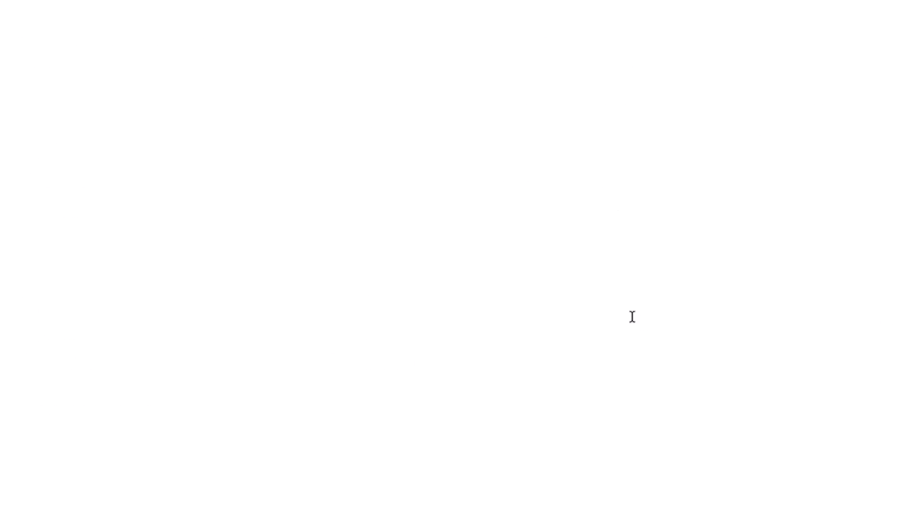
In the Word document, replace Question 18's diagram placeholder with the captured two-circle picture, shrink it to about 70 percent and centre it.
left_click(547, 486)
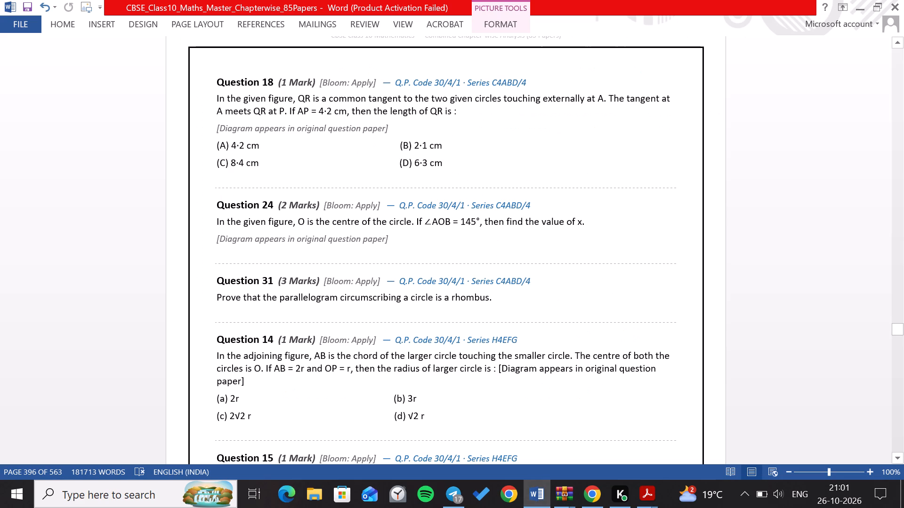
left_click_drag(209, 126, 394, 132)
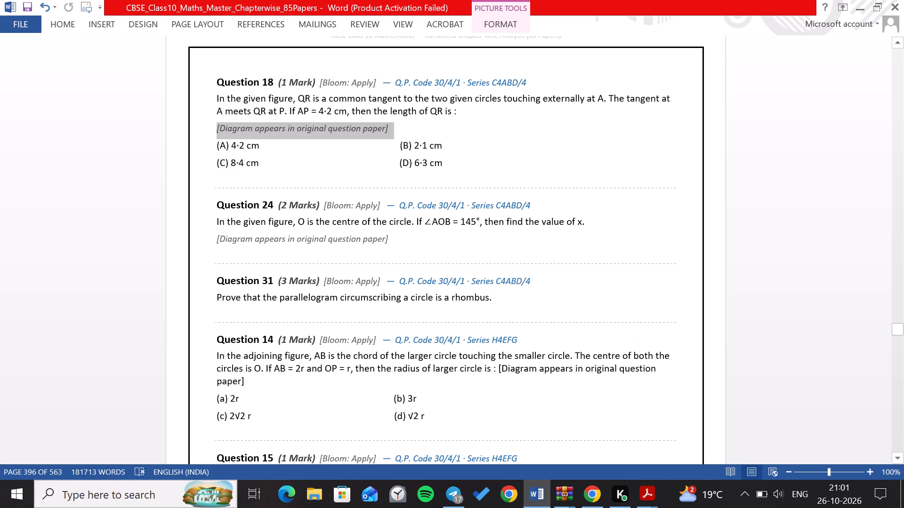
left_click_drag(394, 132, 389, 129)
key("BackSpace")
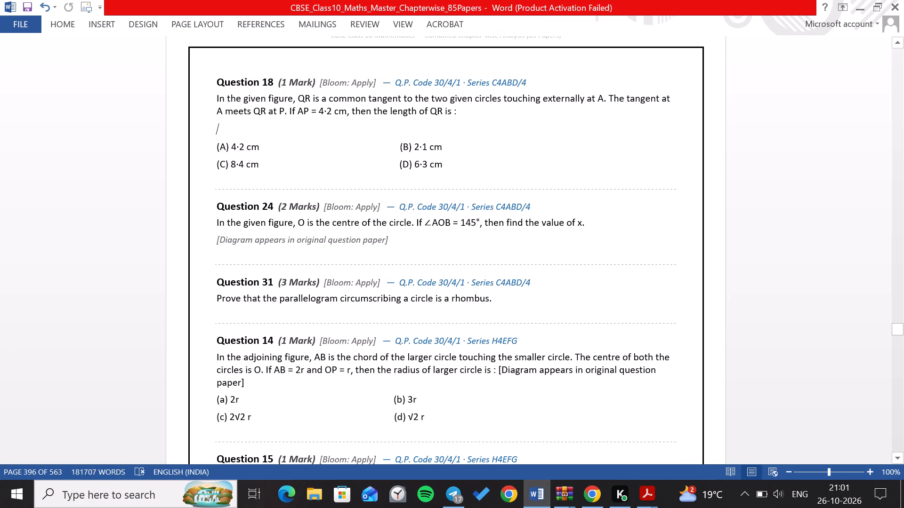
key("ctrl+v")
scroll(389, 129, "down", 1)
left_click(416, 211)
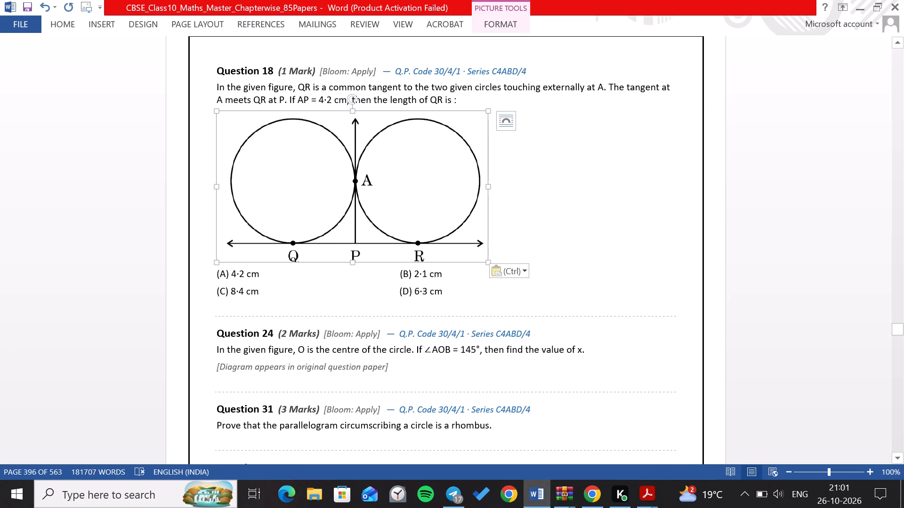
left_click_drag(486, 261, 416, 170)
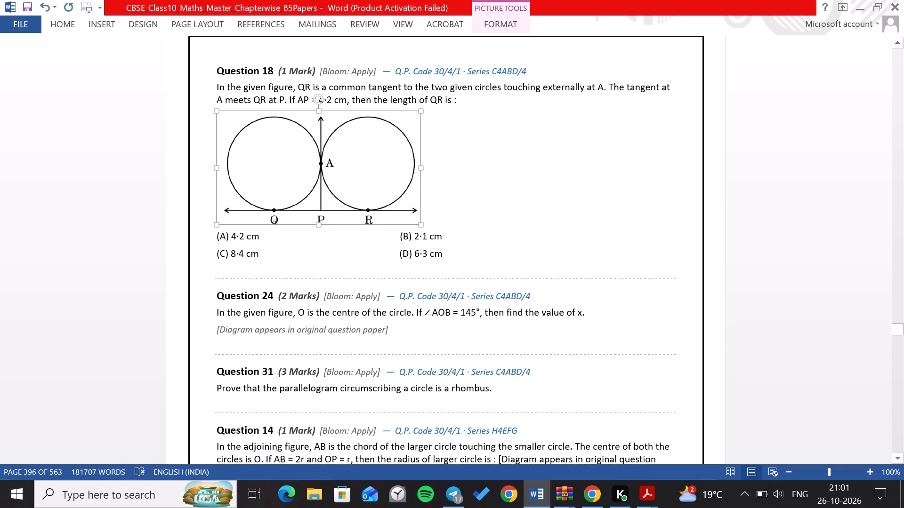
left_click_drag(416, 170, 410, 166)
left_click(65, 22)
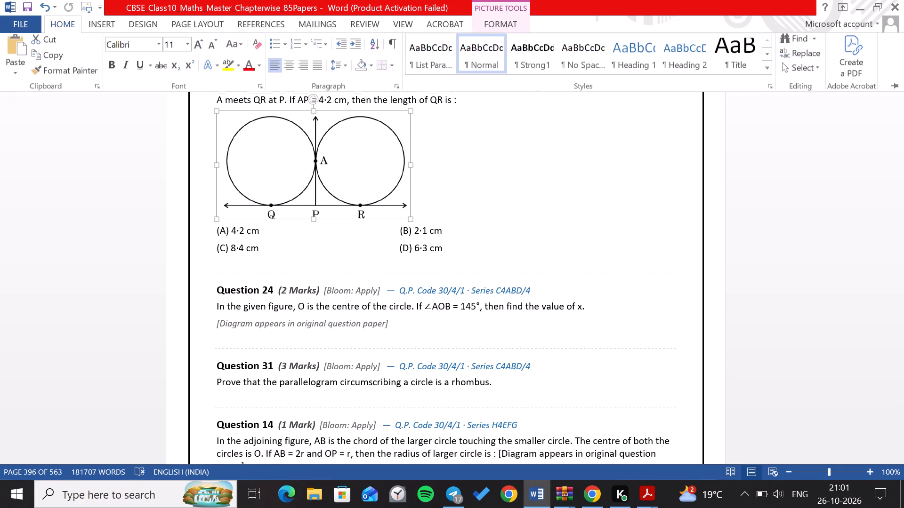
left_click(294, 69)
scroll(424, 189, "down", 7)
double_click(558, 121)
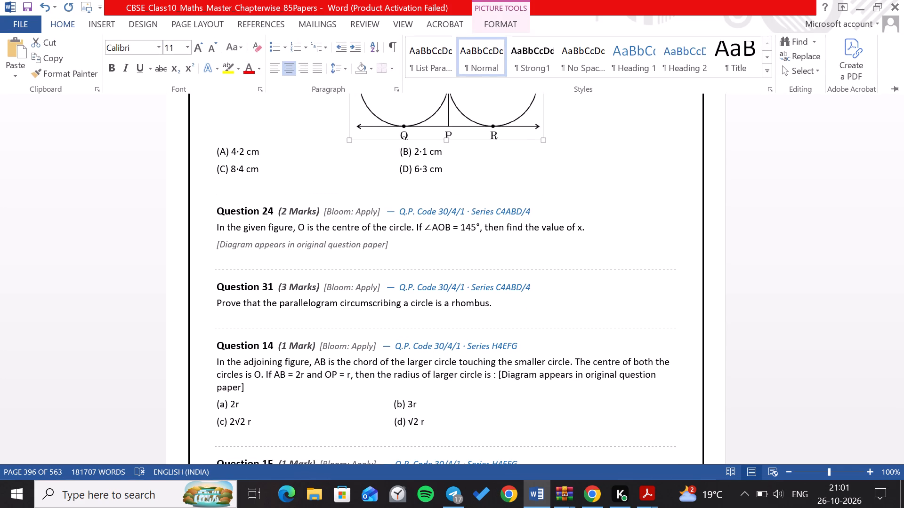
In the Series C4ABD/4 30-4-1 PDF, capture Question 24's circle with centre O and the 145° angle as a selection screenshot.
scroll(558, 121, "down", 7)
scroll(308, 136, "up", 8)
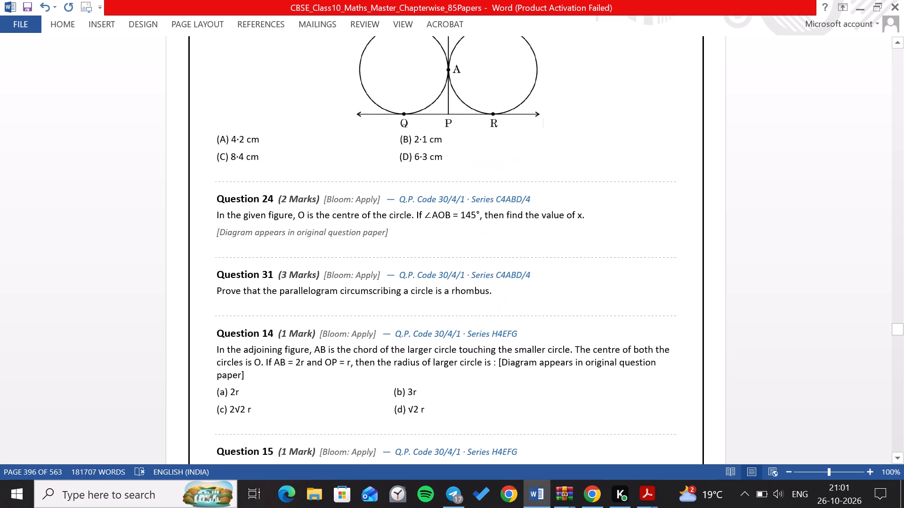
scroll(308, 136, "up", 5)
scroll(344, 170, "down", 7)
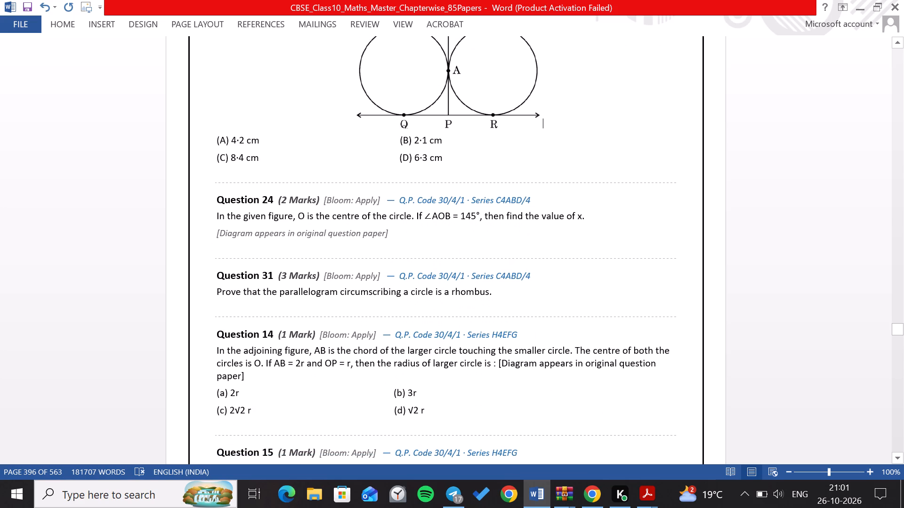
left_click(702, 429)
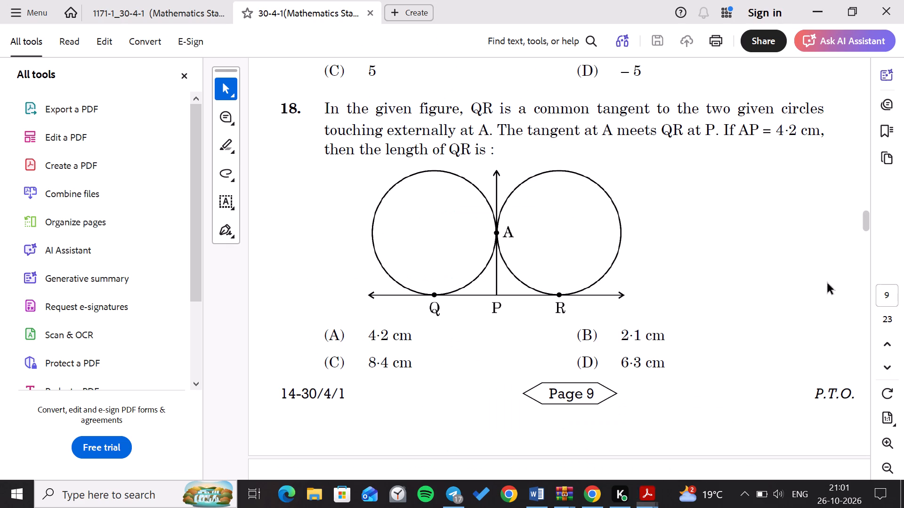
left_click_drag(866, 222, 869, 251)
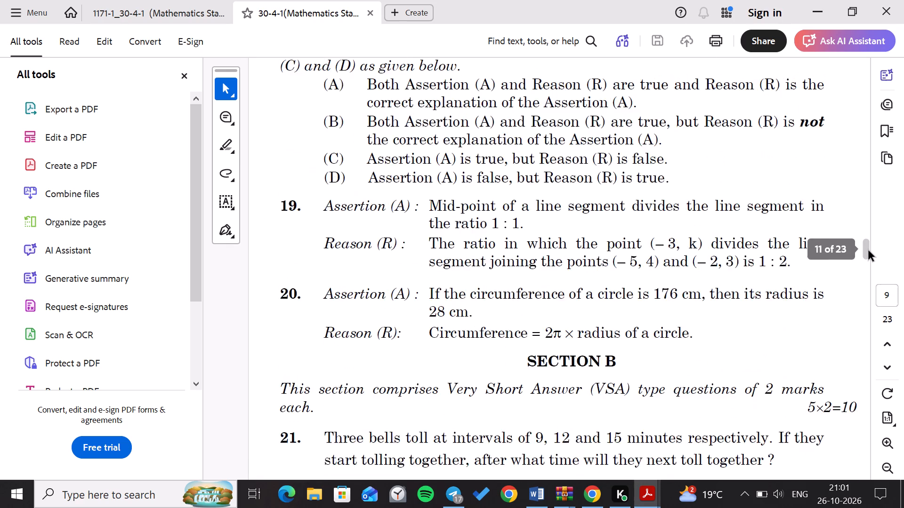
left_click_drag(869, 251, 869, 268)
scroll(647, 258, "up", 3)
scroll(426, 221, "up", 2)
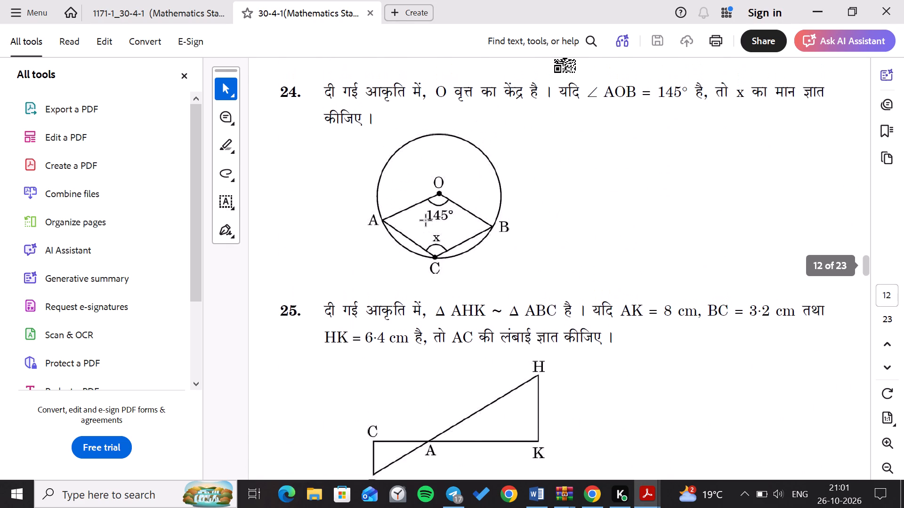
key("shift+super+s")
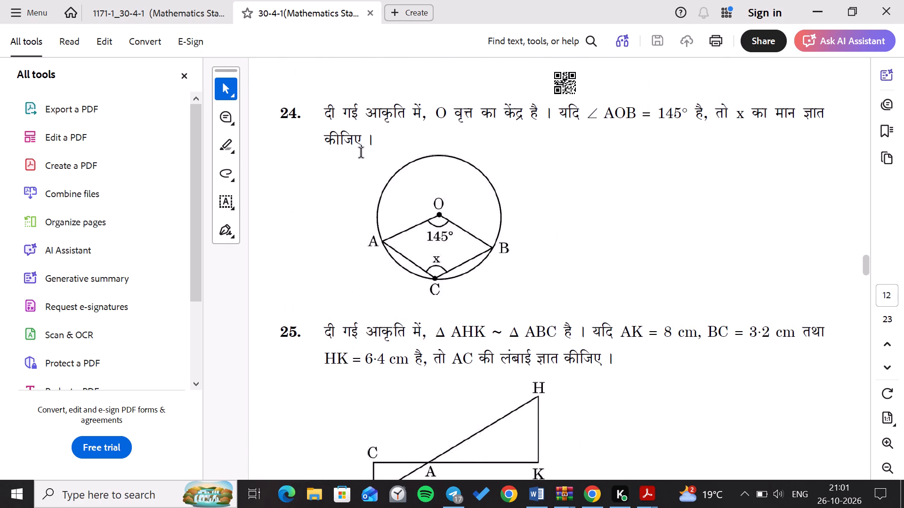
left_click_drag(363, 150, 488, 294)
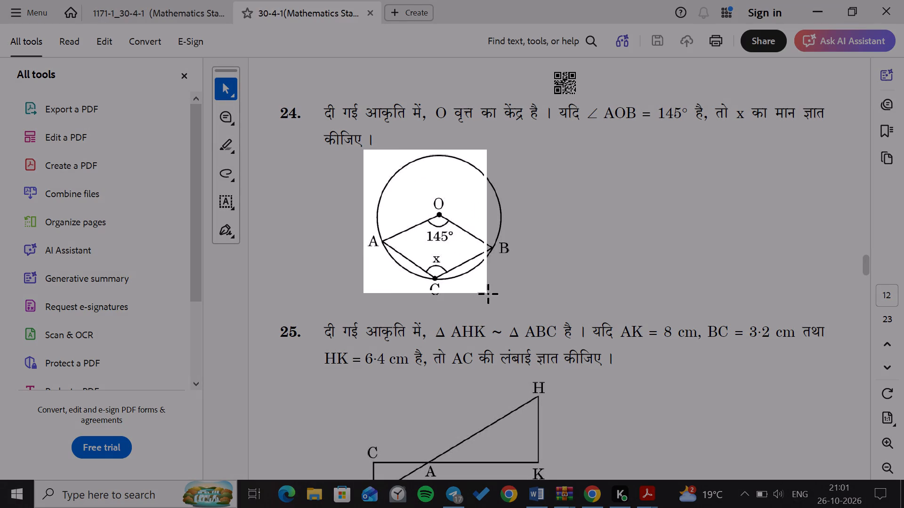
left_click_drag(488, 294, 513, 303)
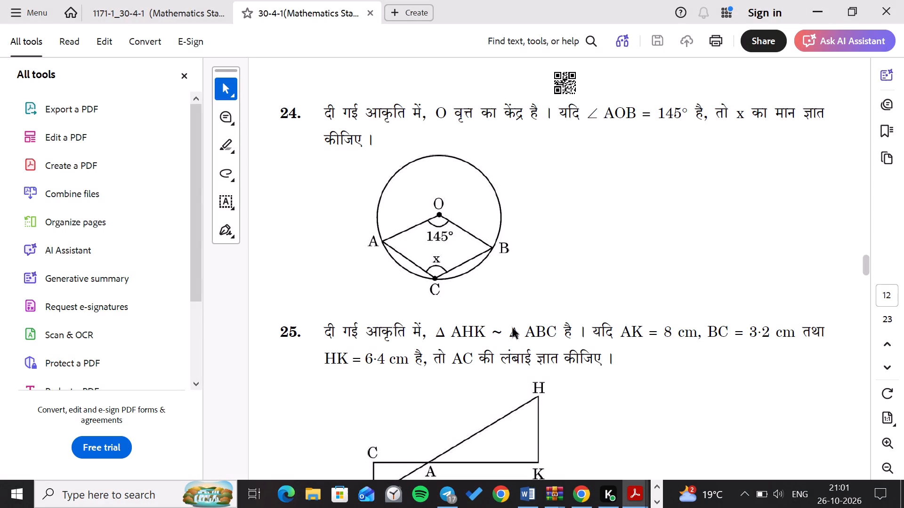
In the Word document, replace Question 24's diagram placeholder with the captured circle, centre it and shrink it to about three-quarters size.
left_click(536, 490)
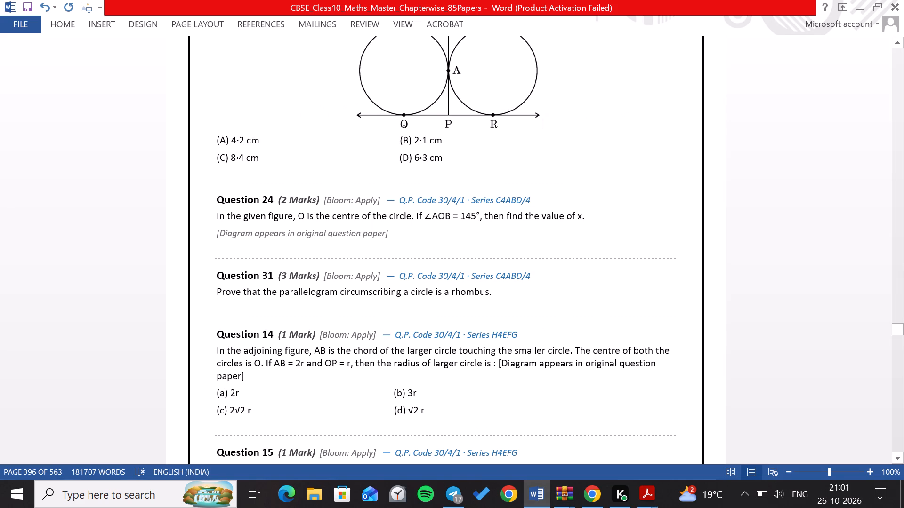
left_click_drag(212, 231, 387, 232)
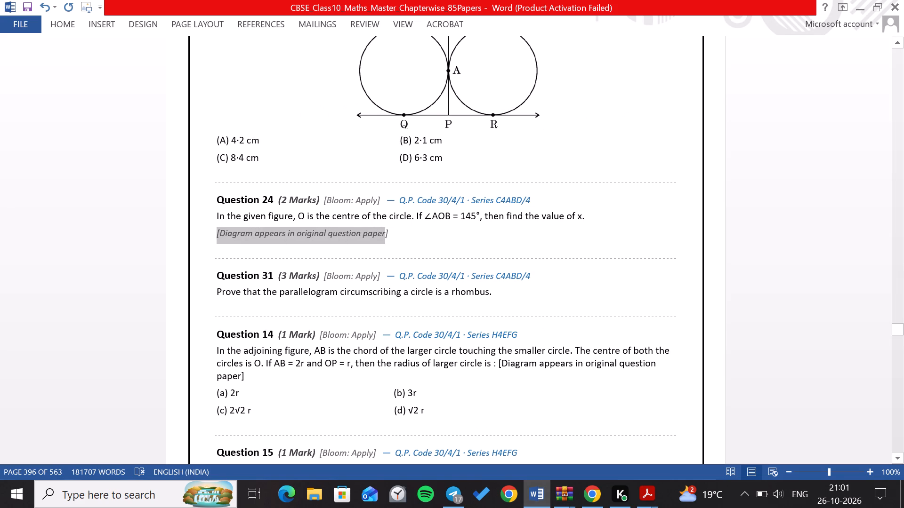
left_click_drag(387, 232, 388, 232)
key("BackSpace")
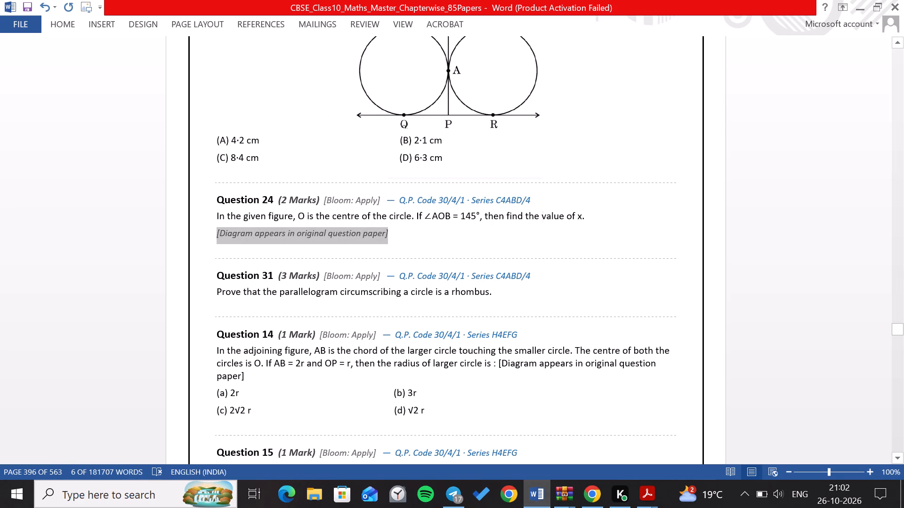
key("ctrl+v")
left_click(299, 271)
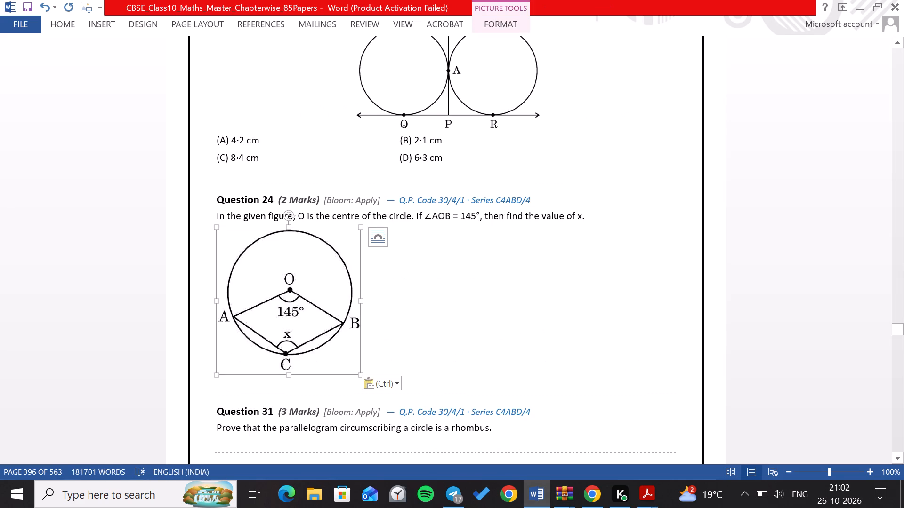
left_click(60, 22)
left_click(287, 62)
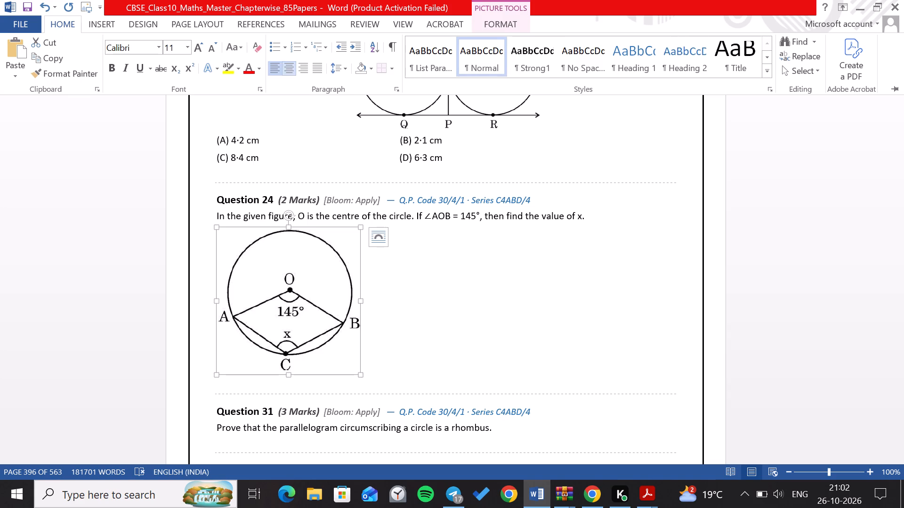
left_click(518, 376)
left_click_drag(518, 376, 479, 302)
For the Series H4EFG Question 14 diagram, open the 30-4-1 Mathematics PDF from the iLoveZIP_Create GEH.zip archive.
scroll(404, 275, "down", 8)
scroll(238, 125, "down", 7)
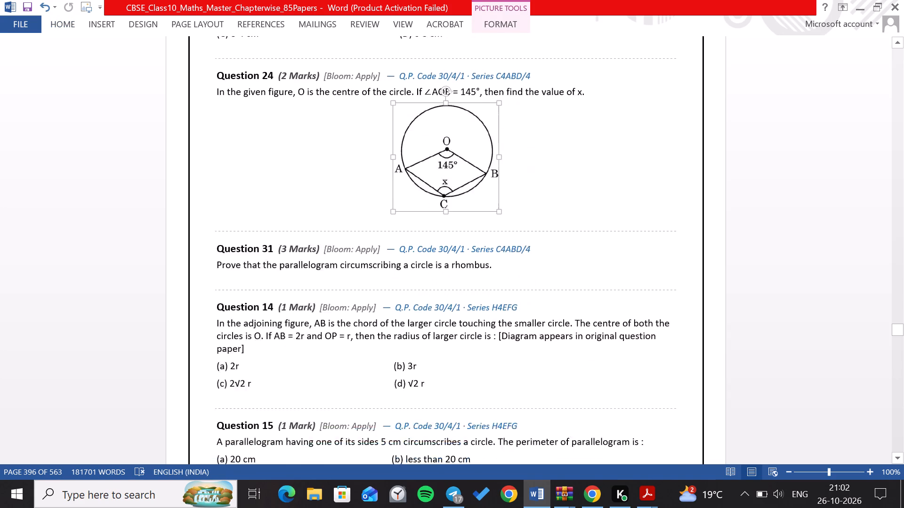
scroll(366, 147, "down", 7)
scroll(424, 187, "down", 2)
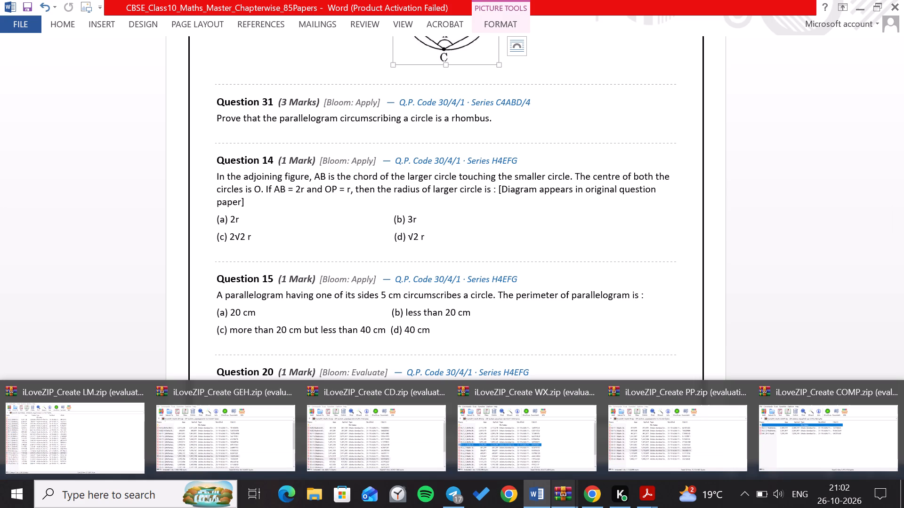
left_click(237, 407)
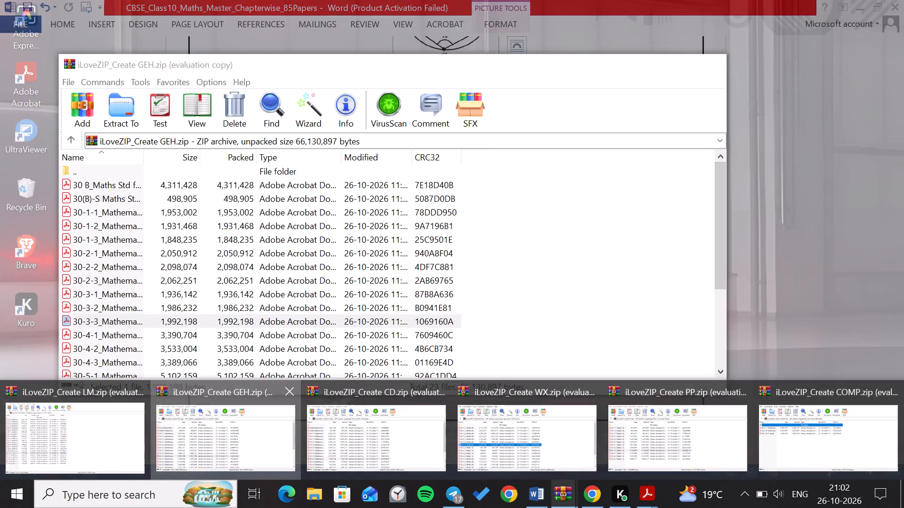
double_click(149, 339)
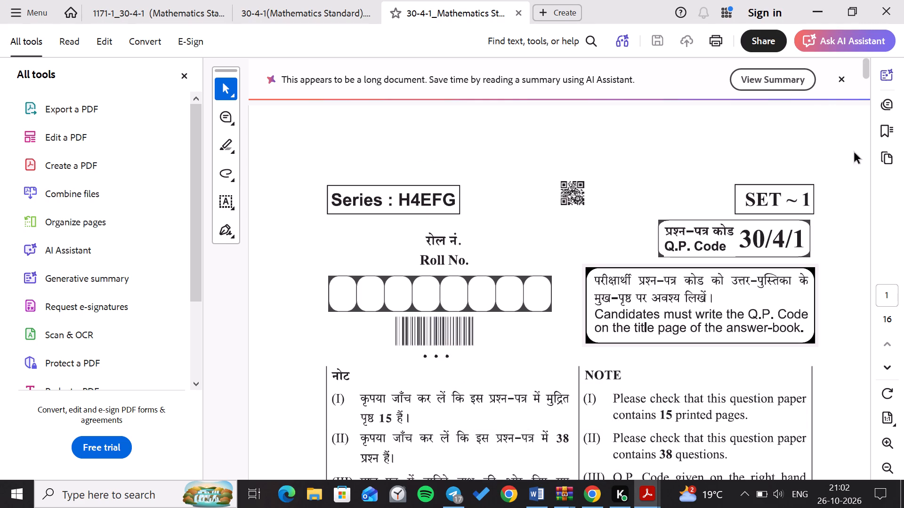
In the Series H4EFG 30-4-1 PDF, capture Question 14's two concentric circles with chord AB as a selection screenshot.
left_click_drag(869, 72, 877, 202)
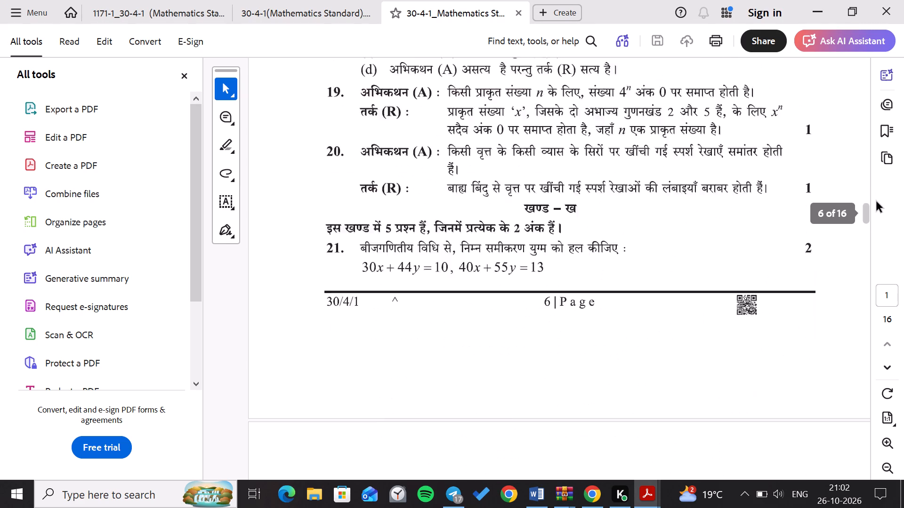
left_click_drag(877, 202, 875, 194)
scroll(612, 249, "up", 3)
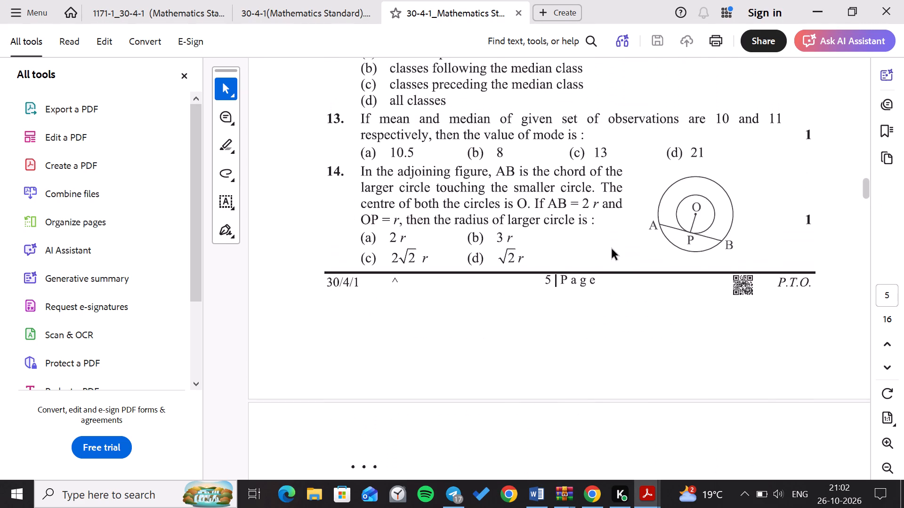
key("shift+super+s")
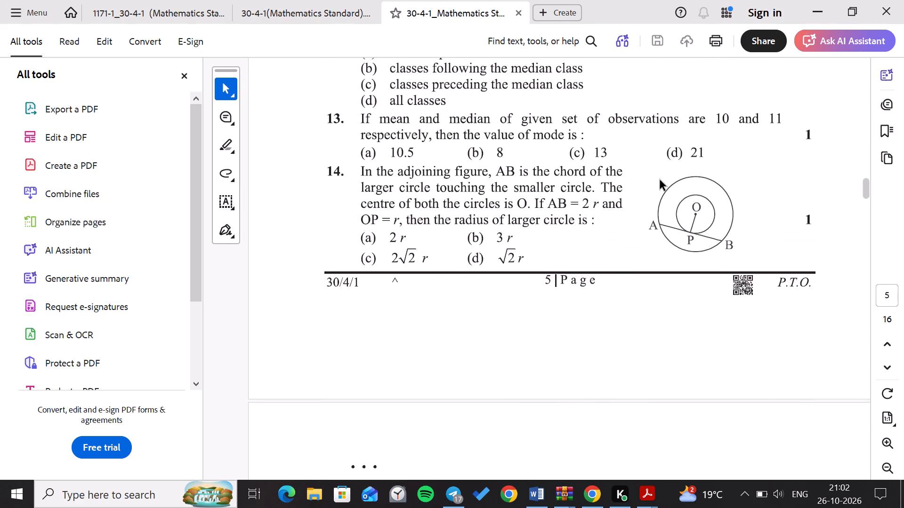
key("shift+super+s")
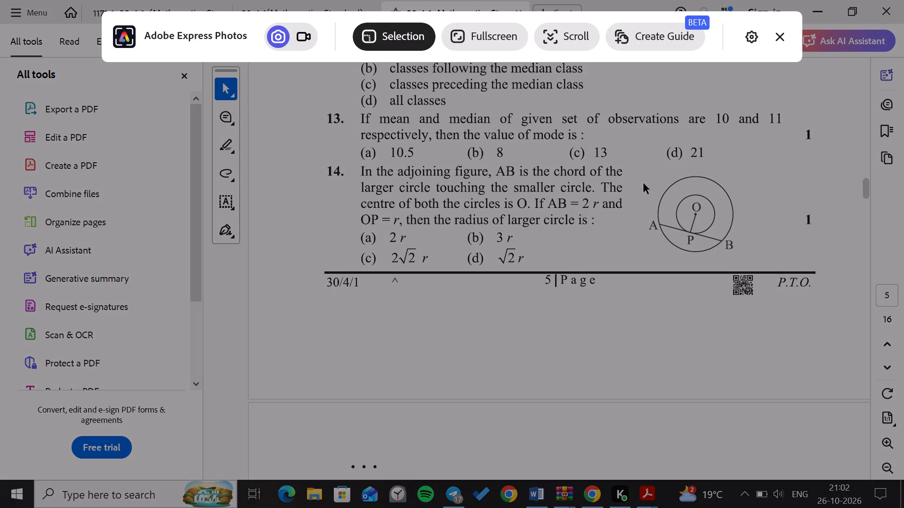
left_click(646, 175)
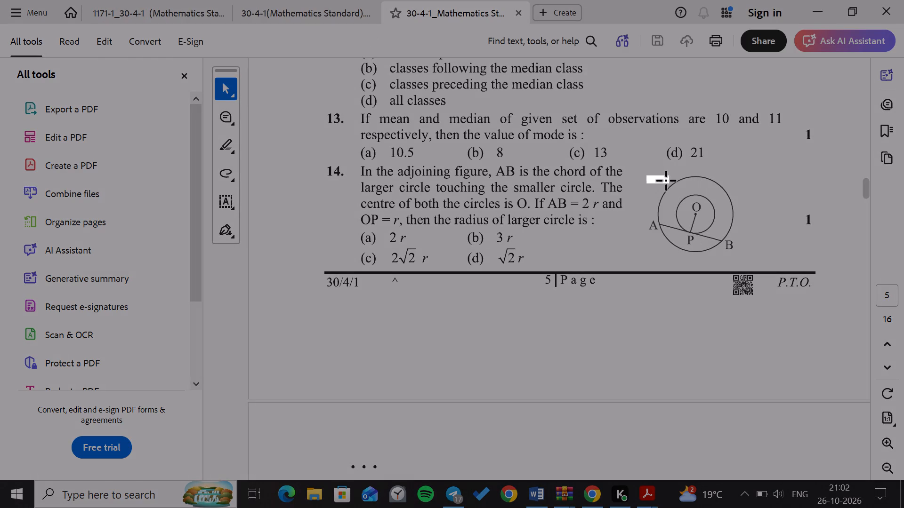
left_click_drag(646, 167, 722, 259)
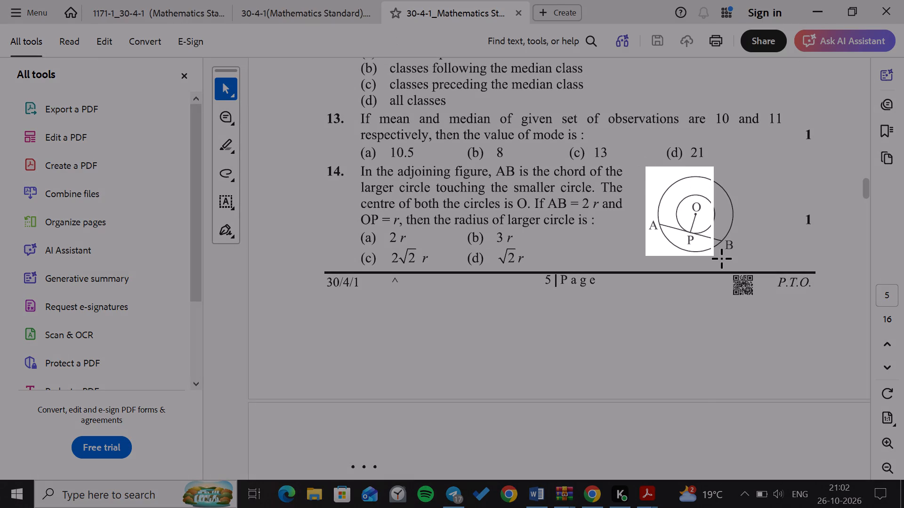
left_click_drag(722, 259, 748, 262)
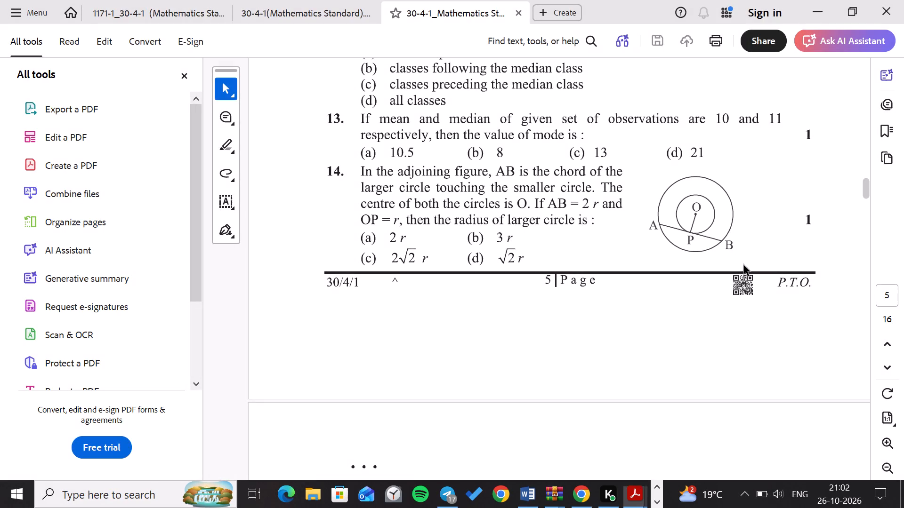
In the Word document, delete Series H4EFG Question 14's diagram placeholder and paste the copied picture on a new line below the question text.
left_click(547, 500)
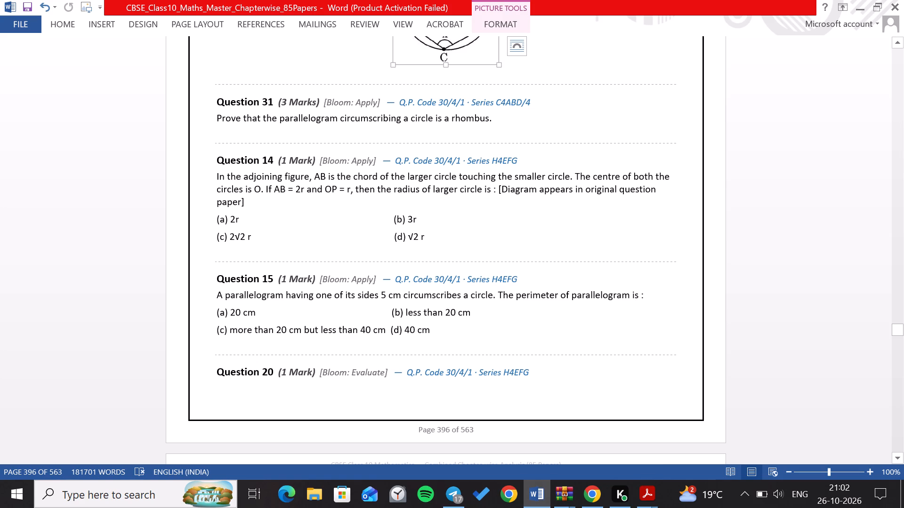
left_click_drag(500, 188, 500, 196)
key("BackSpace")
key("Return")
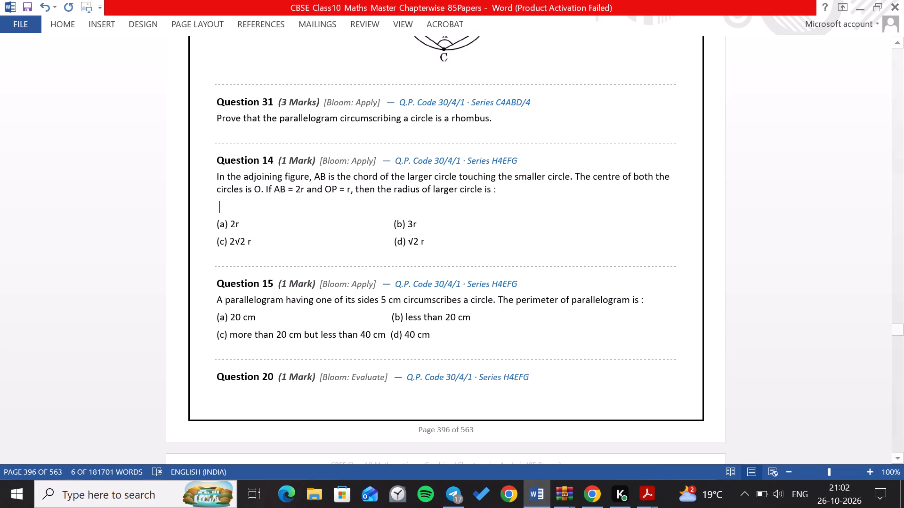
key("ctrl+v")
left_click(322, 265)
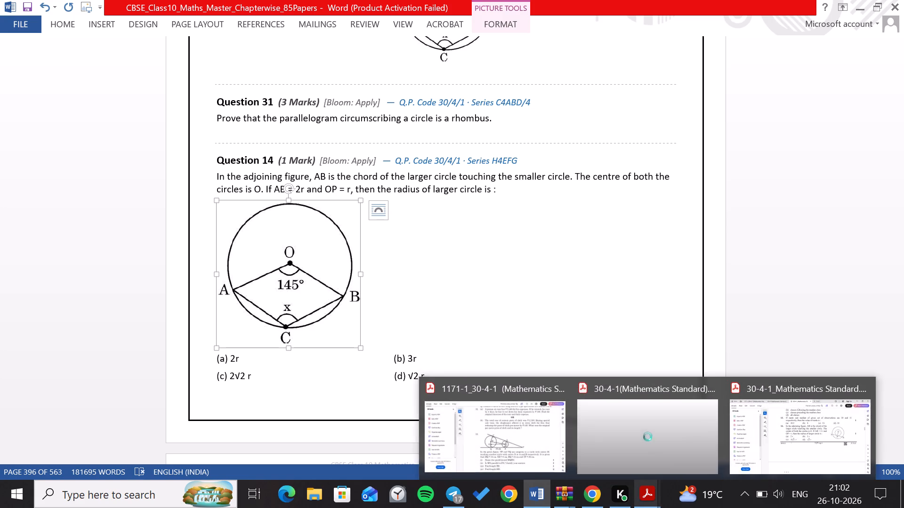
Return to the Series H4EFG 30-4-1 PDF and capture Question 14's concentric-circle diagram again as a selection screenshot.
left_click(772, 445)
key("shift+super+s")
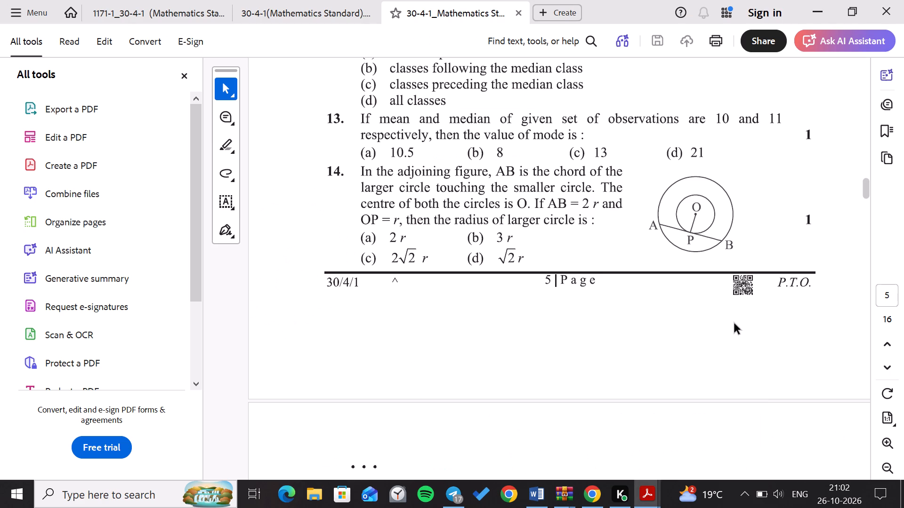
left_click_drag(645, 168, 746, 262)
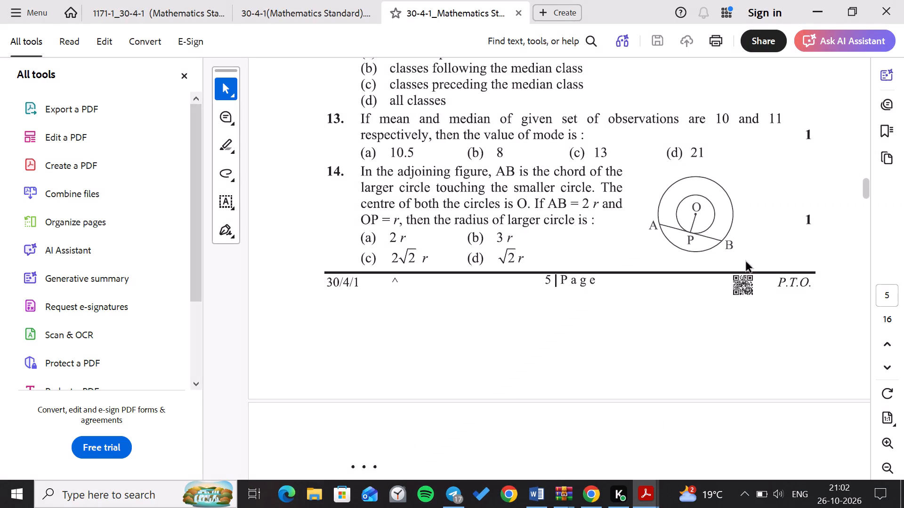
In the Word document, replace the wrong 145° circle under Question 14 with the new concentric-circle capture and centre it.
left_click(517, 498)
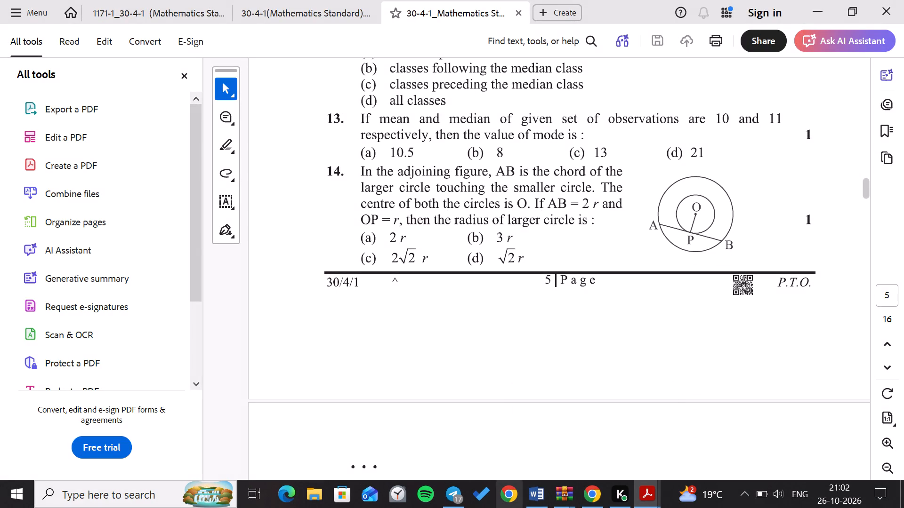
left_click(531, 498)
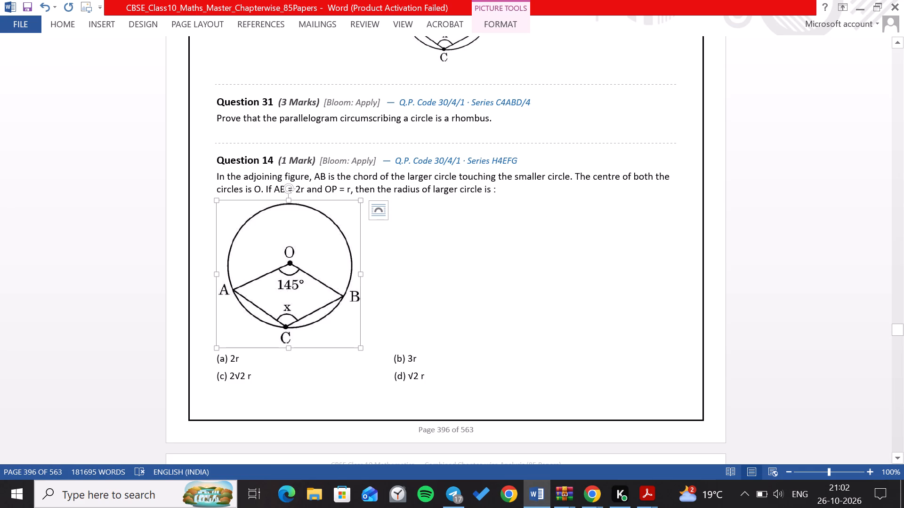
left_click(436, 299)
key("BackSpace")
key("BackSpace")
key("ctrl+v")
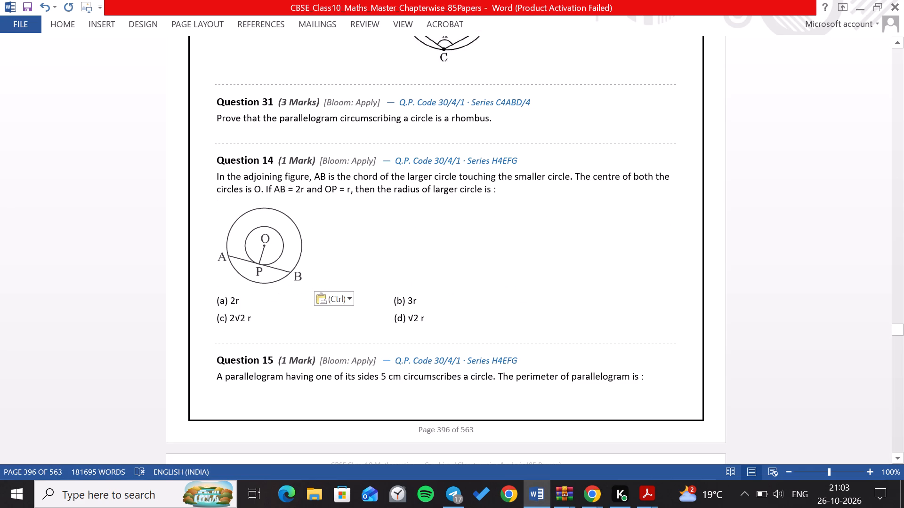
left_click(271, 248)
left_click(65, 18)
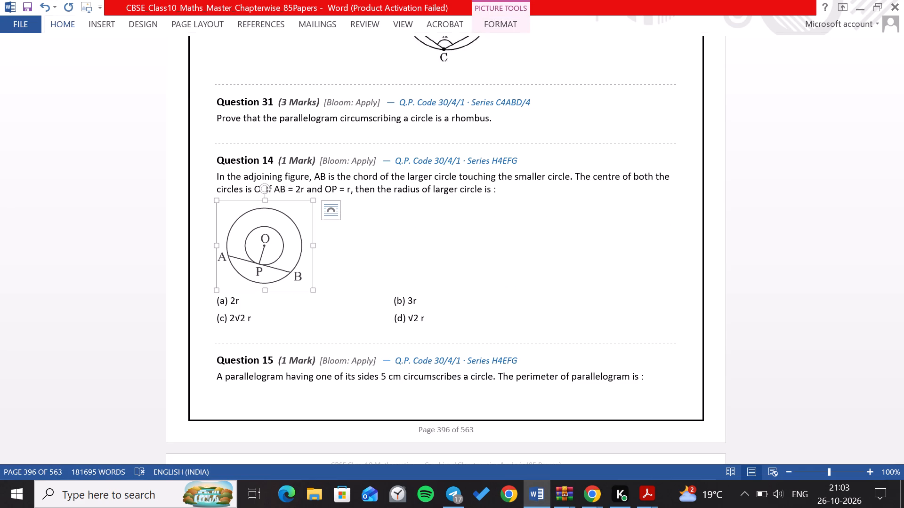
left_click(289, 69)
For the Series PPQQD/4 Question 5 diagram, open the 30-4-1 Maths PDF from the iLoveZIP_Create PP.zip archive.
scroll(396, 185, "down", 20)
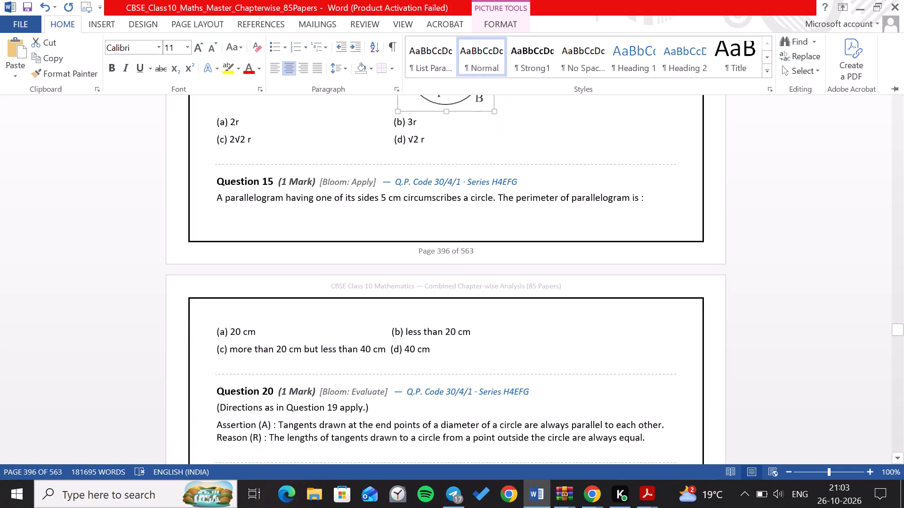
scroll(396, 194, "down", 3)
scroll(355, 197, "down", 6)
scroll(342, 221, "up", 15)
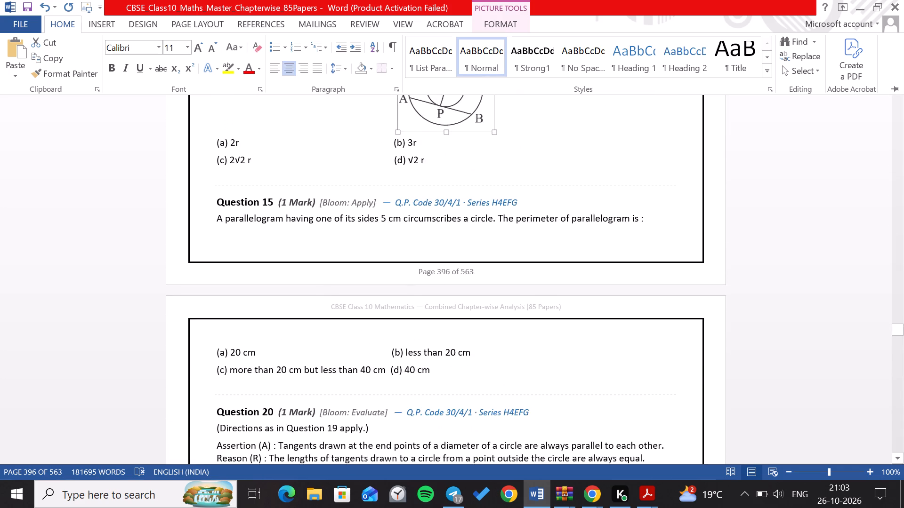
scroll(343, 227, "down", 16)
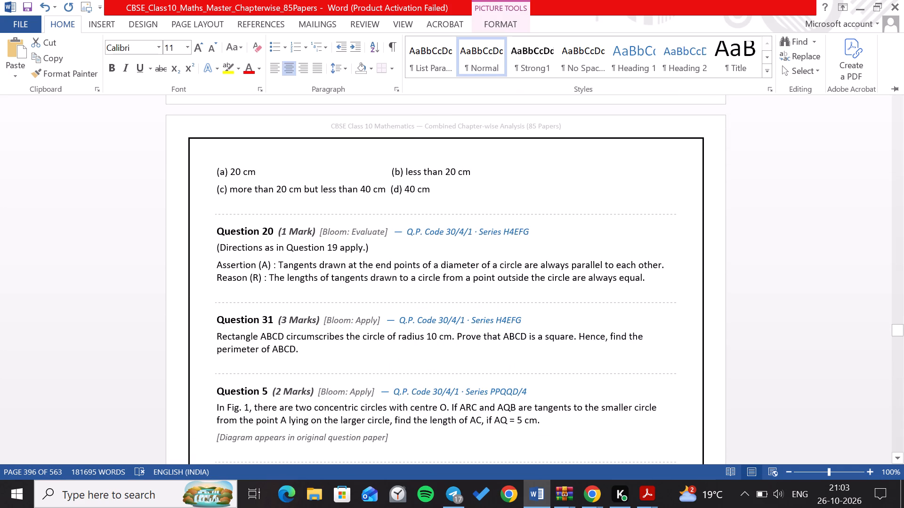
scroll(284, 257, "down", 17)
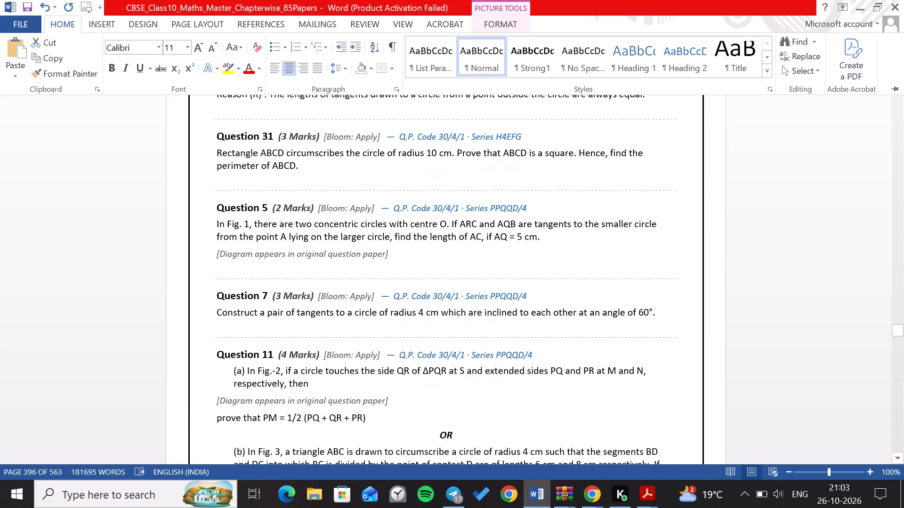
scroll(284, 257, "down", 7)
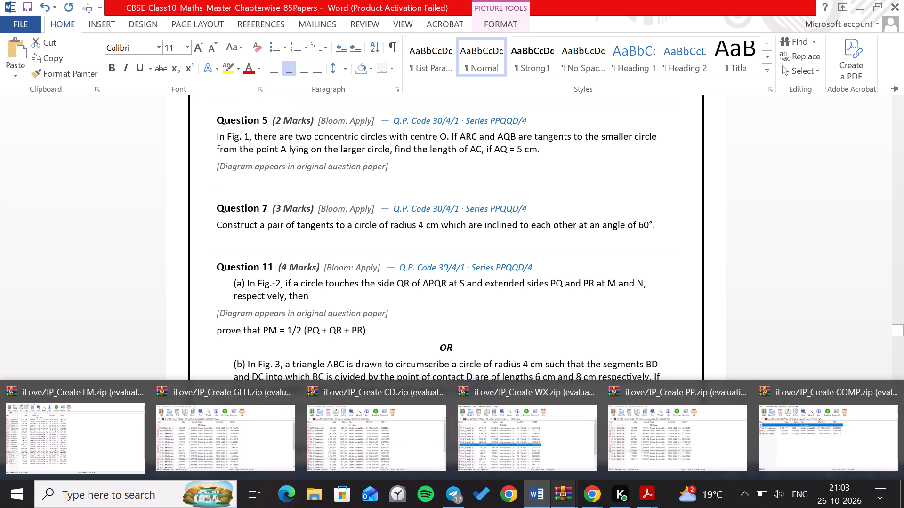
left_click(652, 436)
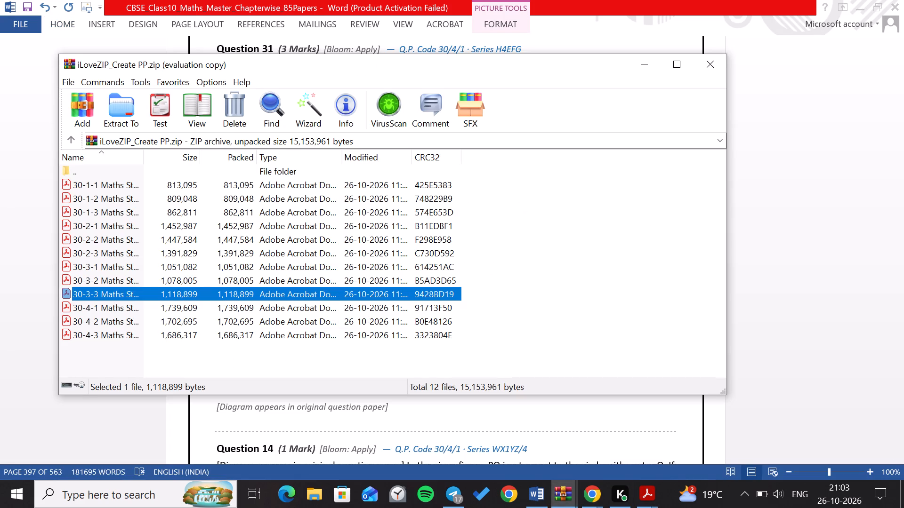
double_click(269, 305)
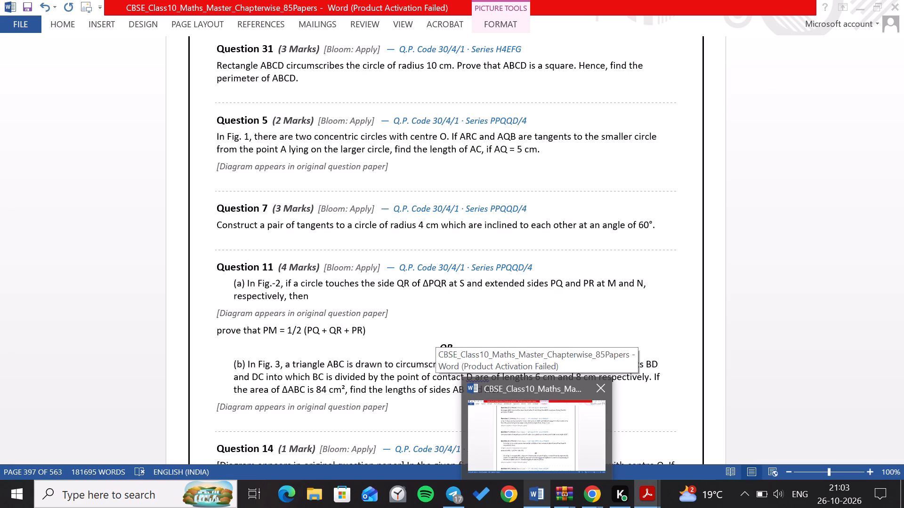
In the Series PPQQD/4 30-4-1 PDF, capture the English Question 5's concentric circles with the Fig. – 1 caption as a selection screenshot.
left_click_drag(865, 66, 867, 105)
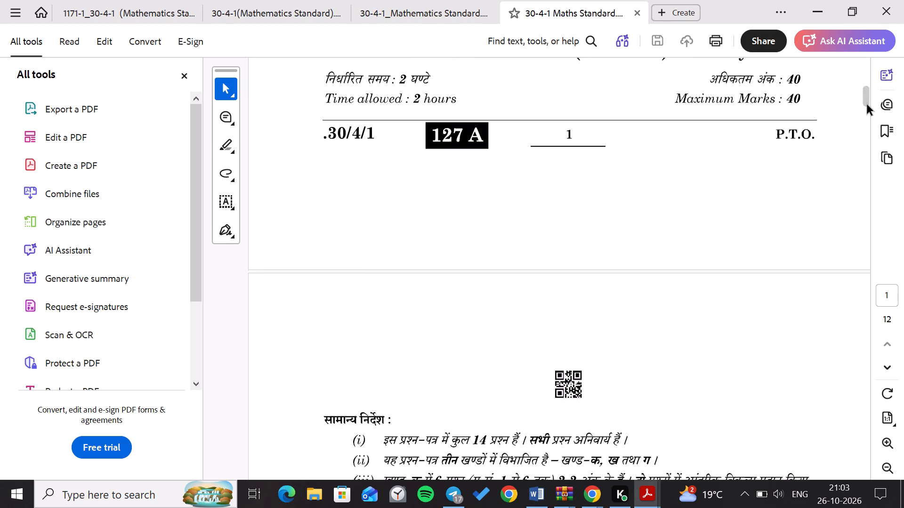
left_click_drag(867, 105, 867, 175)
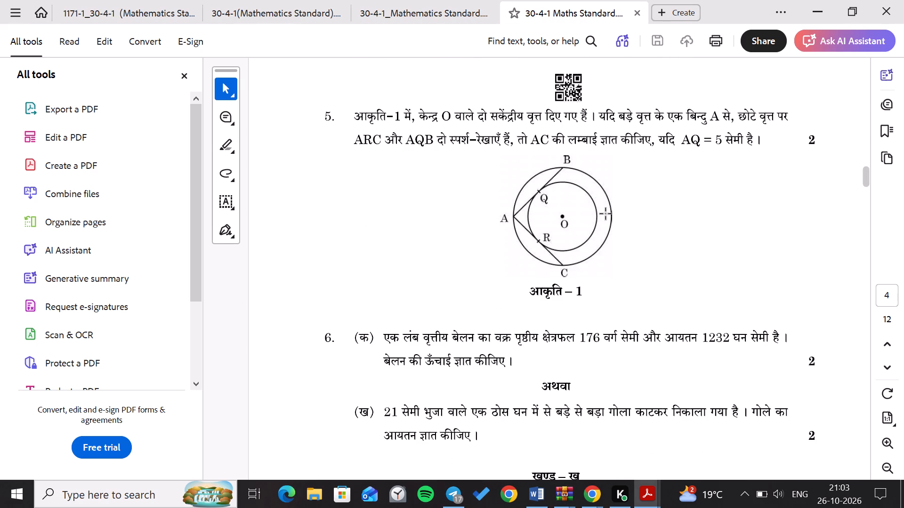
scroll(559, 234, "down", 20)
scroll(559, 234, "down", 13)
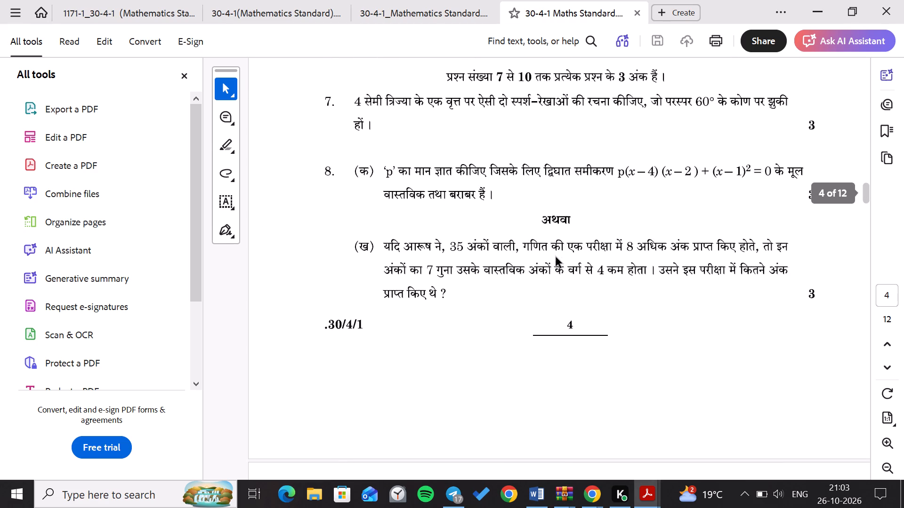
scroll(556, 257, "down", 17)
key("shift+super+s")
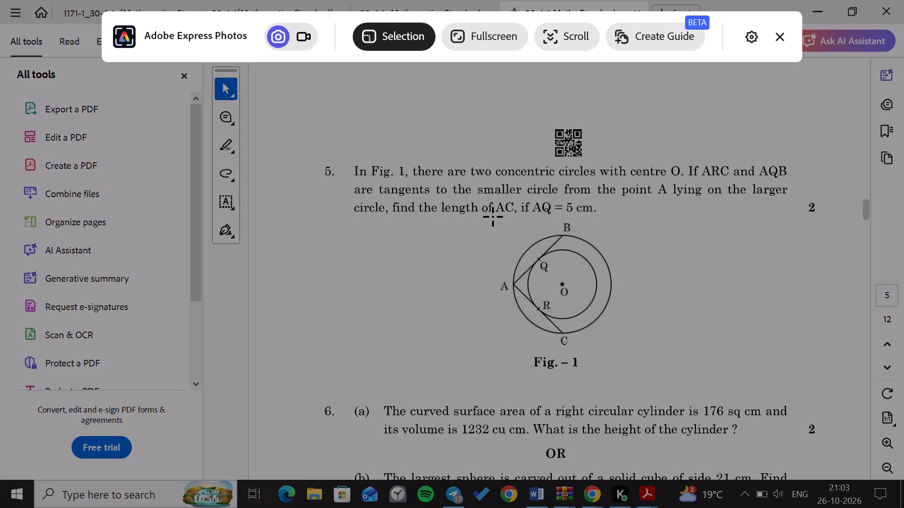
left_click_drag(493, 217, 627, 378)
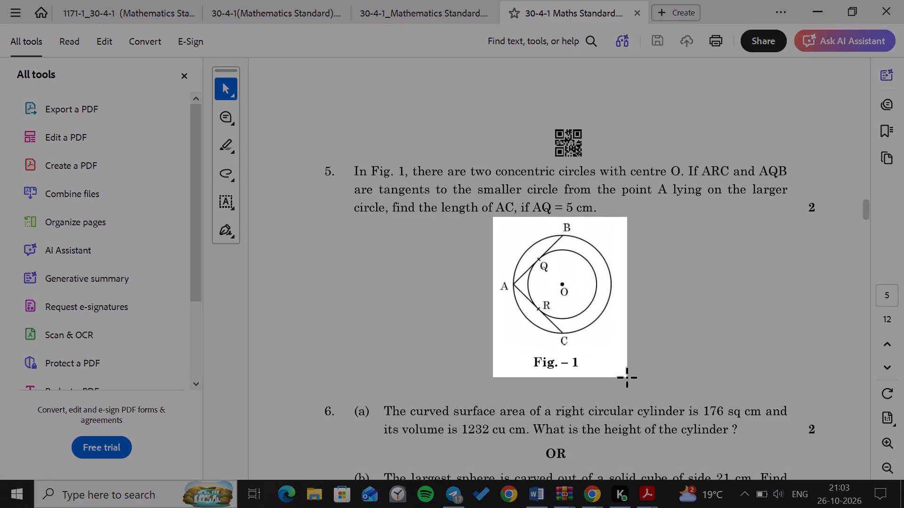
left_click_drag(627, 378, 621, 378)
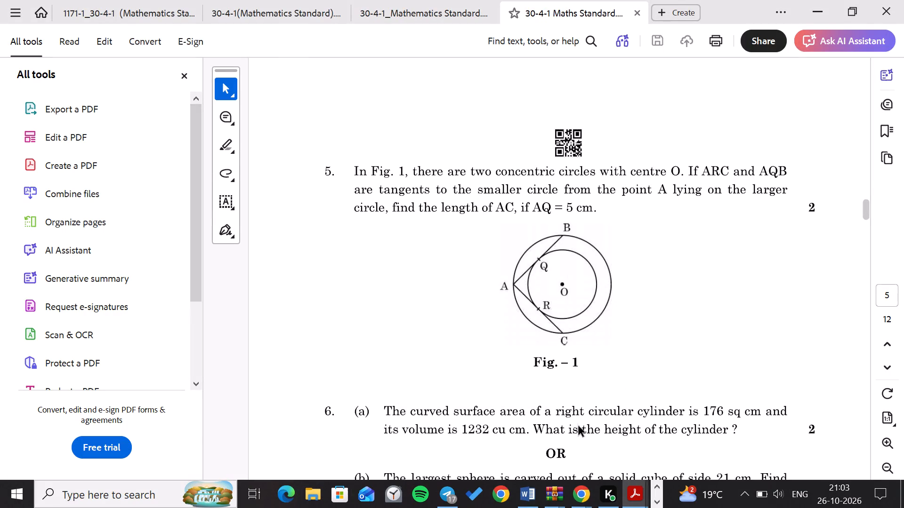
In the Word document, replace the diagram placeholder under Series PPQQD/4 Question 5 with the Fig. – 1 capture and centre it.
left_click(543, 494)
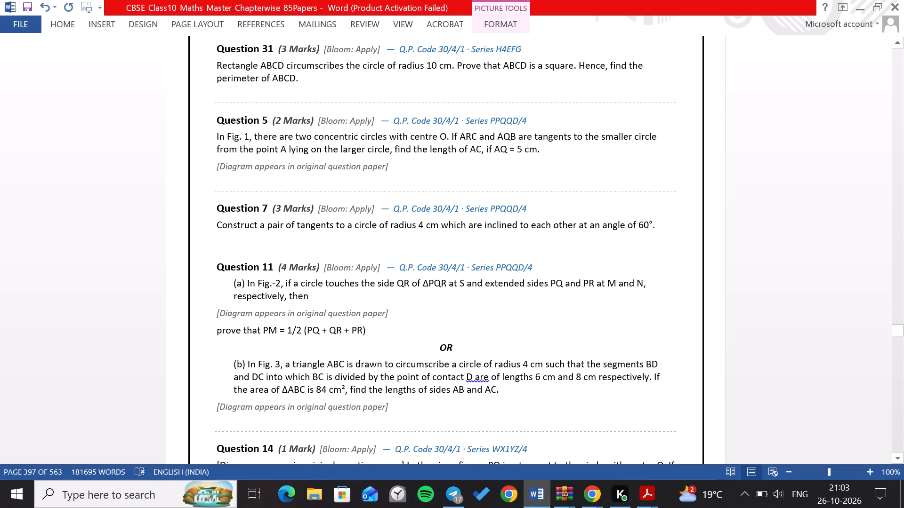
left_click_drag(215, 166, 388, 169)
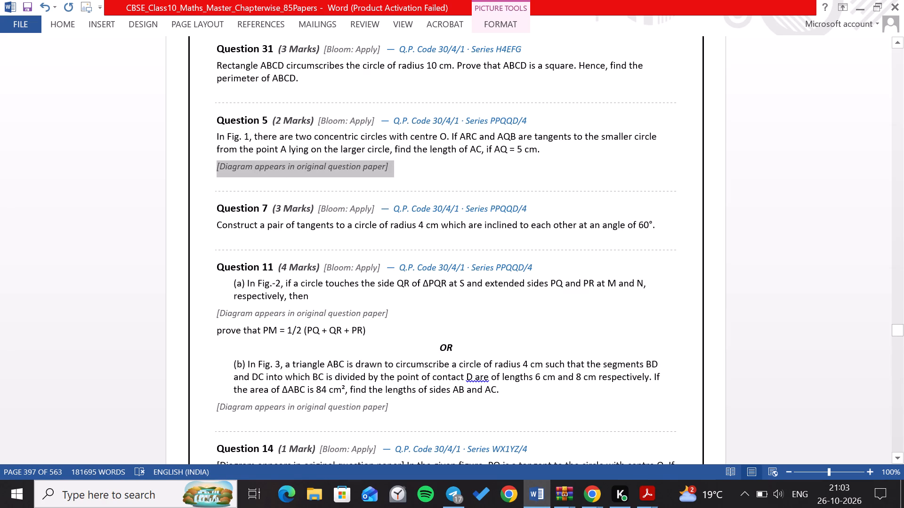
left_click_drag(388, 169, 388, 168)
left_click_drag(388, 168, 388, 167)
key("BackSpace")
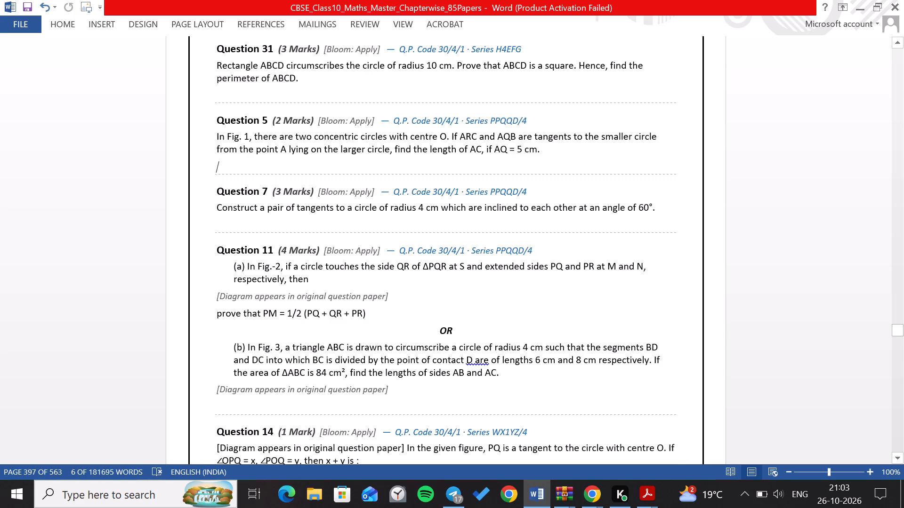
key("ctrl+v")
left_click(322, 224)
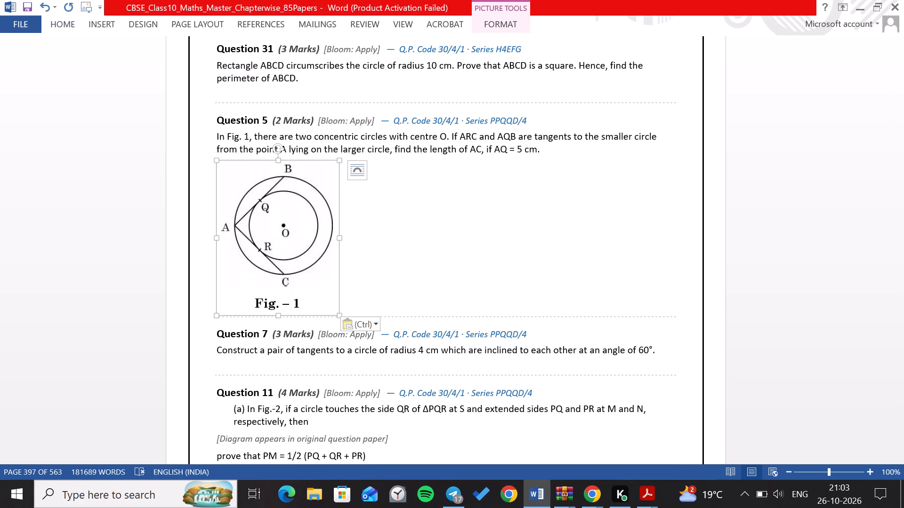
left_click(42, 17)
left_click(58, 28)
left_click(283, 63)
For Question 11(a), return to the 30-4-1 Maths Standard PDF and capture the English Fig. 2 circle-and-triangle diagram with its caption as a selection screenshot.
scroll(465, 247, "down", 6)
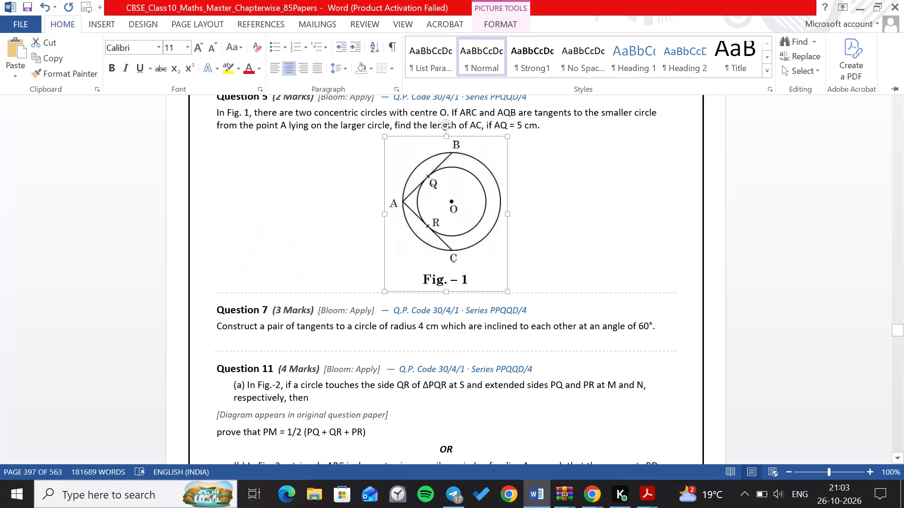
scroll(465, 247, "down", 1)
scroll(501, 203, "down", 12)
scroll(369, 199, "down", 2)
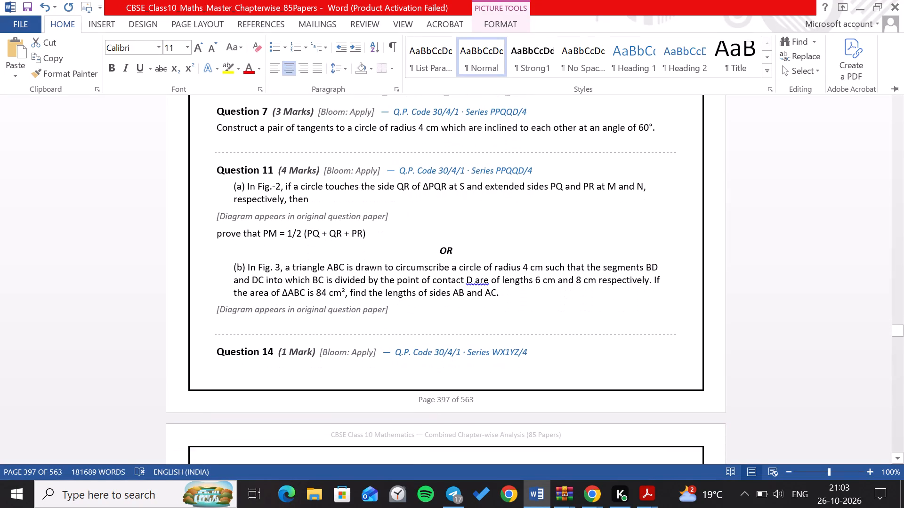
scroll(369, 199, "down", 5)
scroll(364, 200, "up", 20)
scroll(364, 200, "up", 8)
scroll(365, 203, "down", 7)
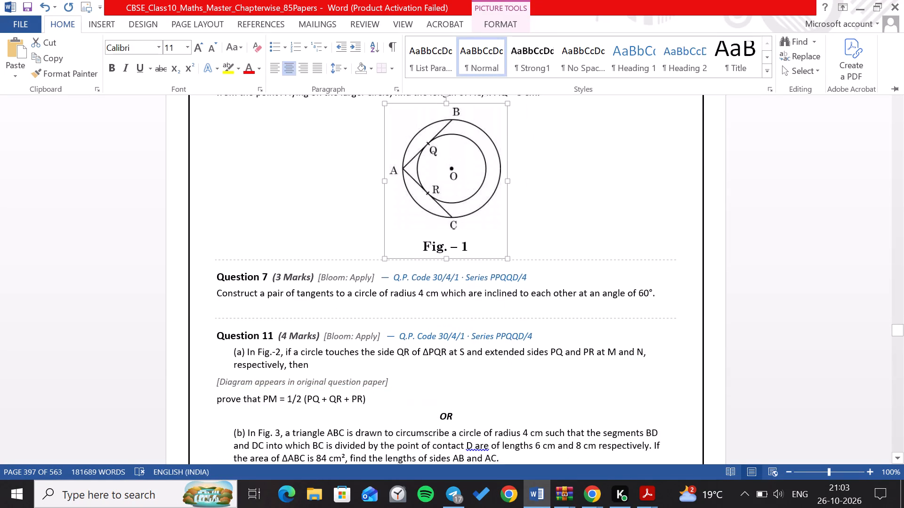
scroll(366, 204, "down", 15)
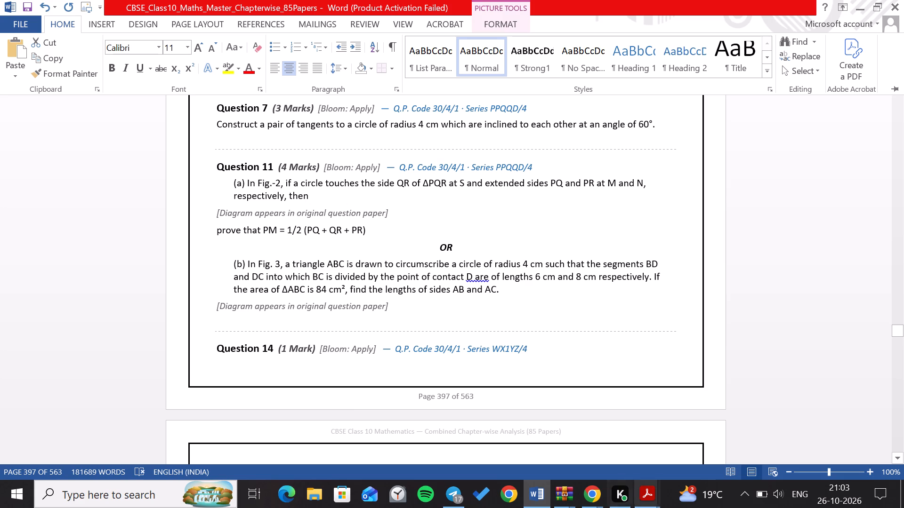
left_click(861, 444)
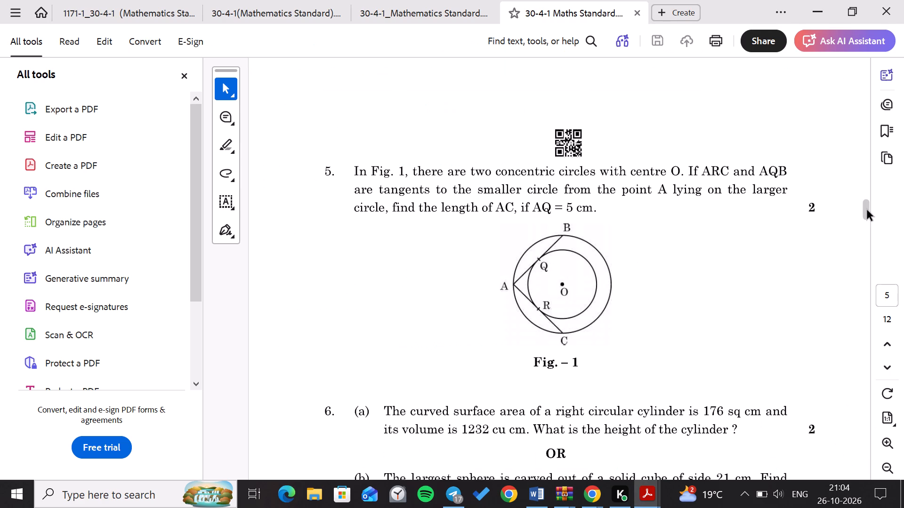
left_click_drag(867, 210, 869, 272)
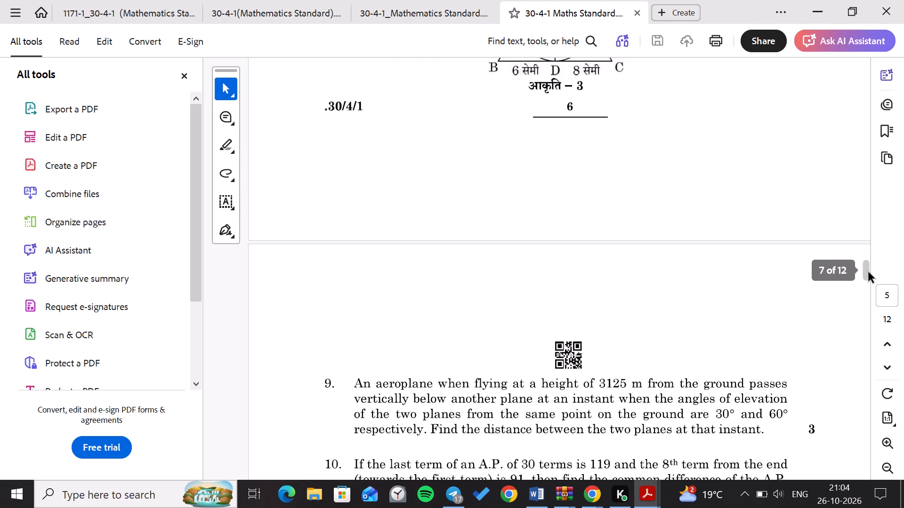
left_click_drag(869, 272, 869, 288)
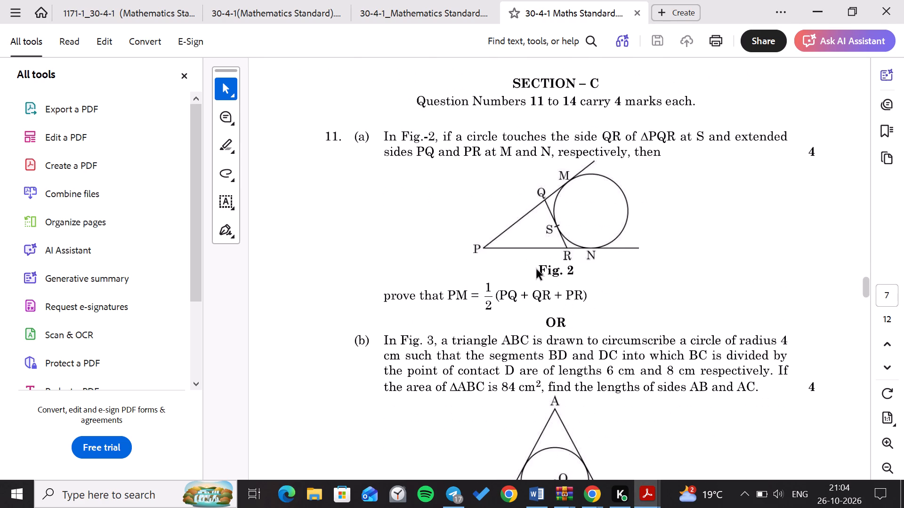
key("shift+super+s")
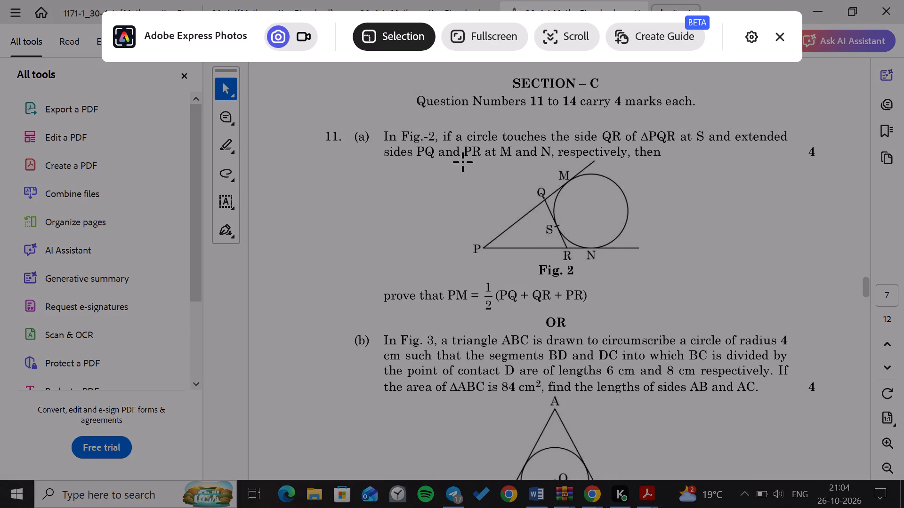
left_click_drag(463, 157, 583, 275)
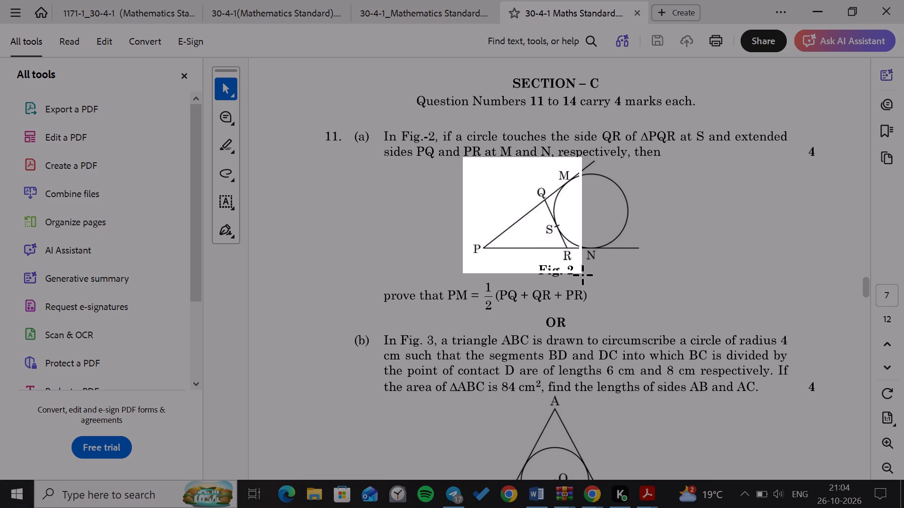
left_click_drag(583, 275, 595, 286)
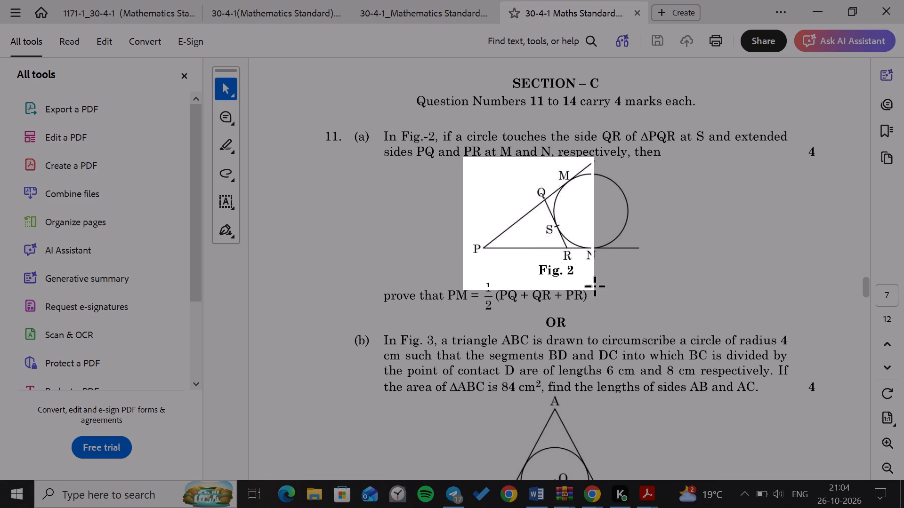
left_click_drag(595, 286, 646, 282)
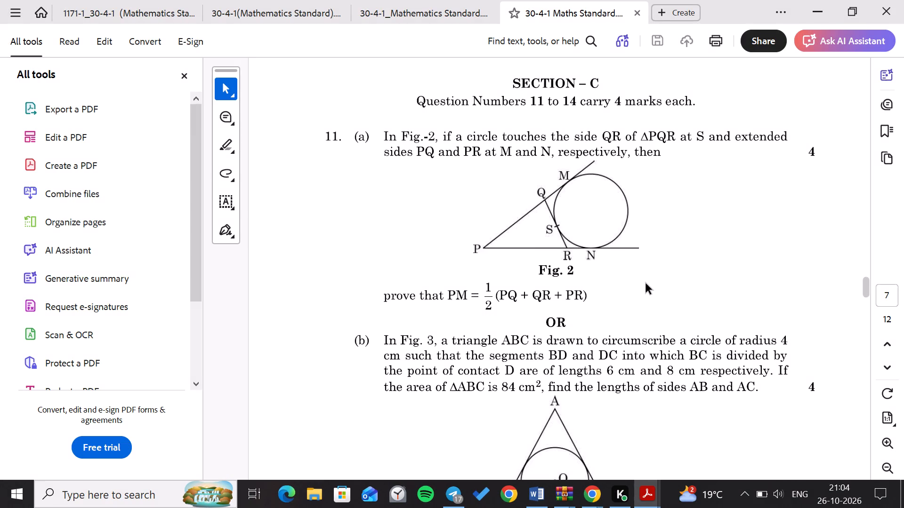
scroll(608, 337, "down", 8)
In the Word document, replace the diagram placeholder under Question 11(a) with the Fig. 2 capture and centre it.
left_click(538, 501)
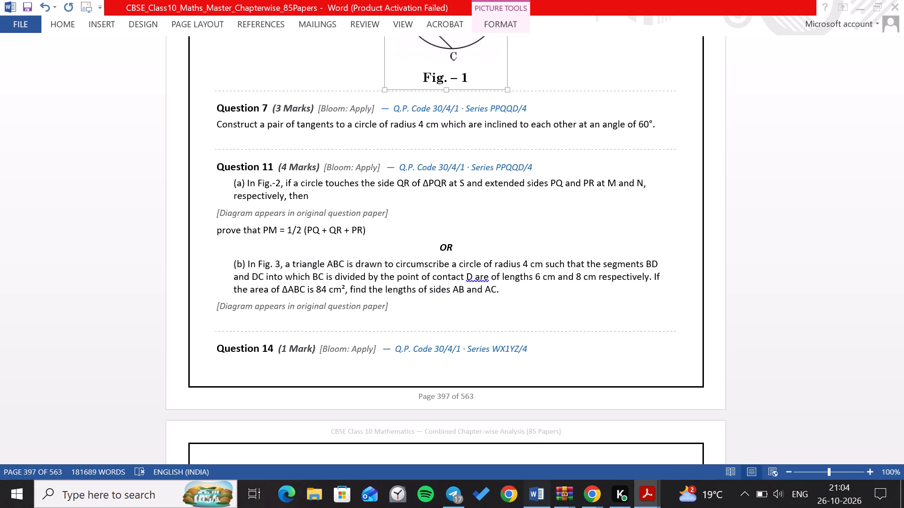
left_click_drag(210, 205, 378, 205)
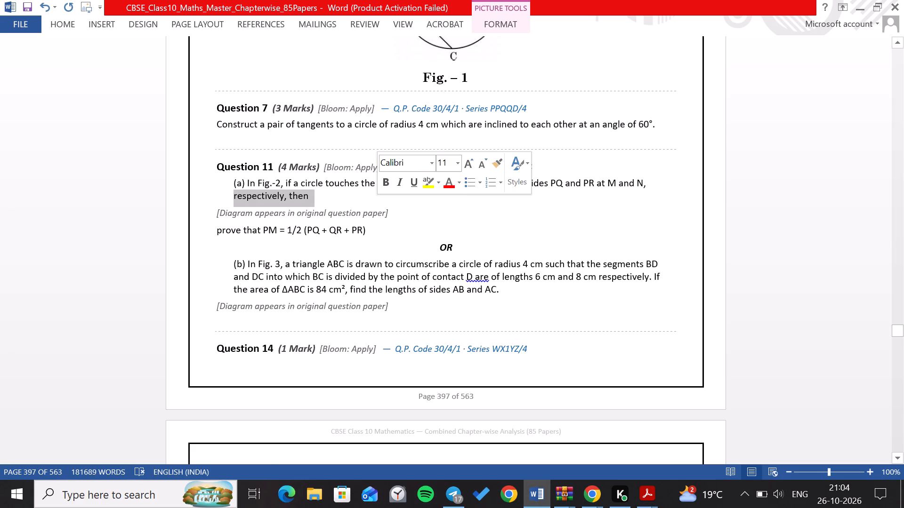
left_click(366, 197)
left_click_drag(217, 216, 369, 210)
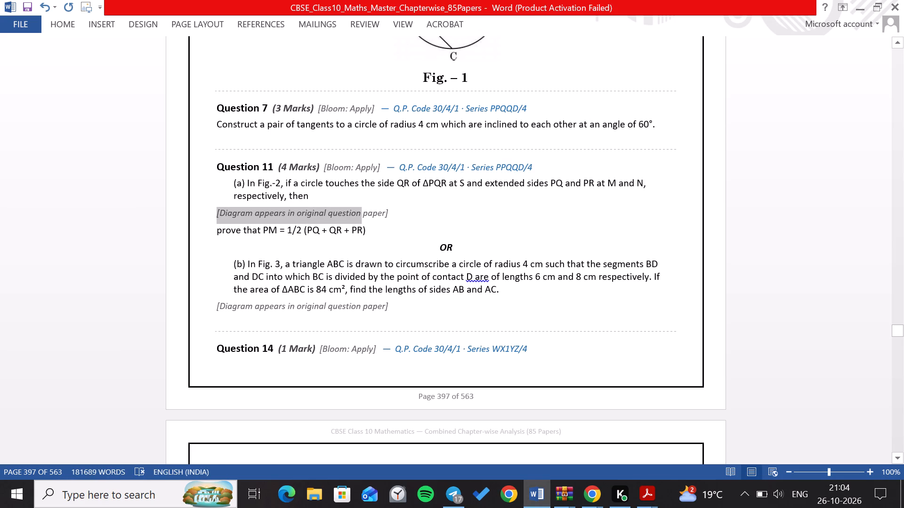
left_click_drag(369, 210, 389, 210)
key("BackSpace")
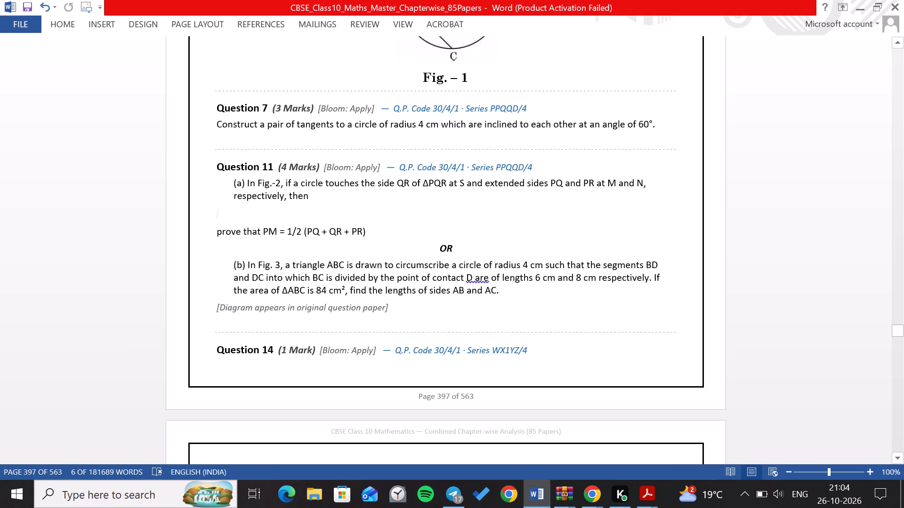
key("ctrl+v")
left_click(307, 262)
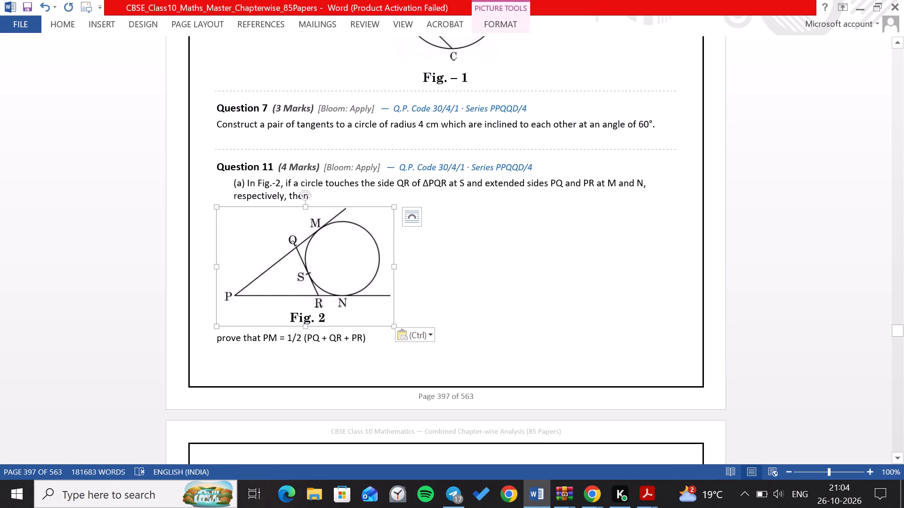
left_click(70, 25)
left_click(288, 70)
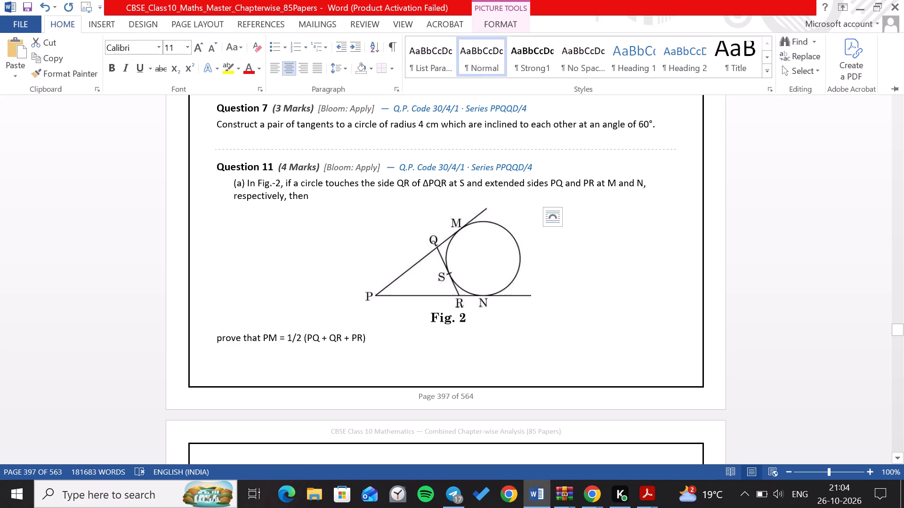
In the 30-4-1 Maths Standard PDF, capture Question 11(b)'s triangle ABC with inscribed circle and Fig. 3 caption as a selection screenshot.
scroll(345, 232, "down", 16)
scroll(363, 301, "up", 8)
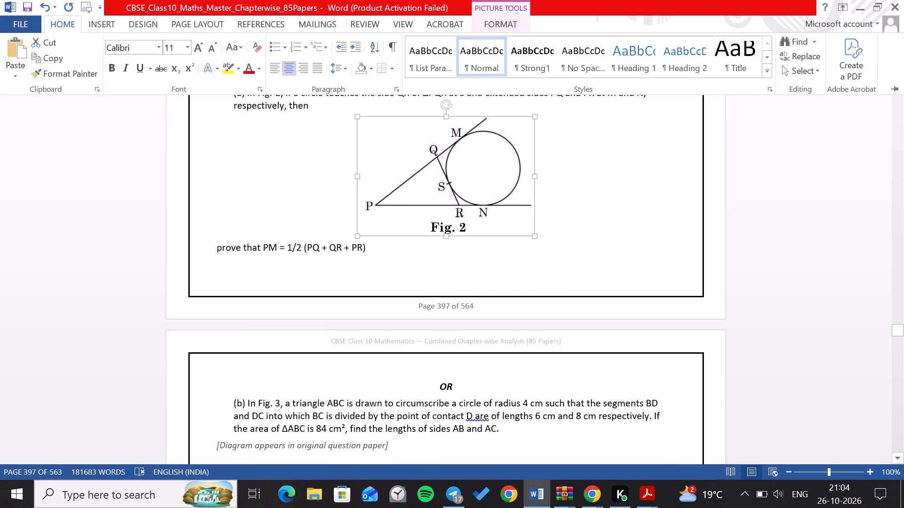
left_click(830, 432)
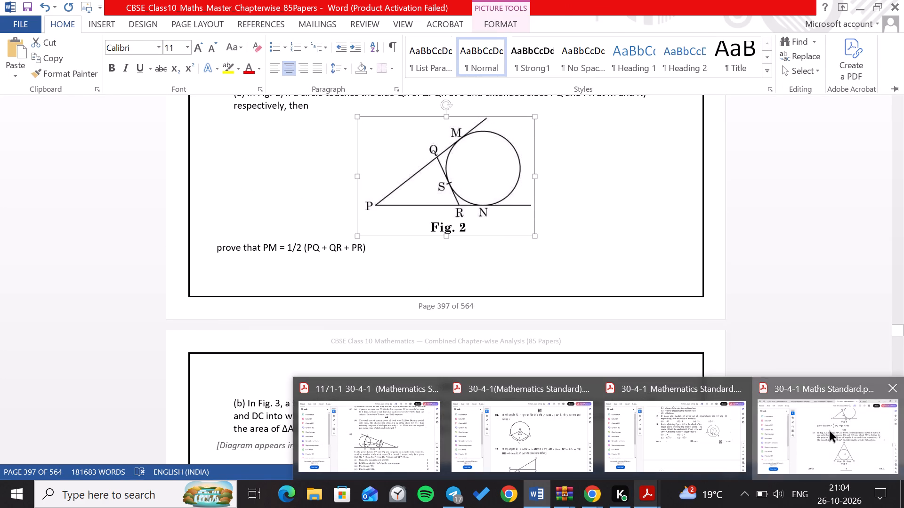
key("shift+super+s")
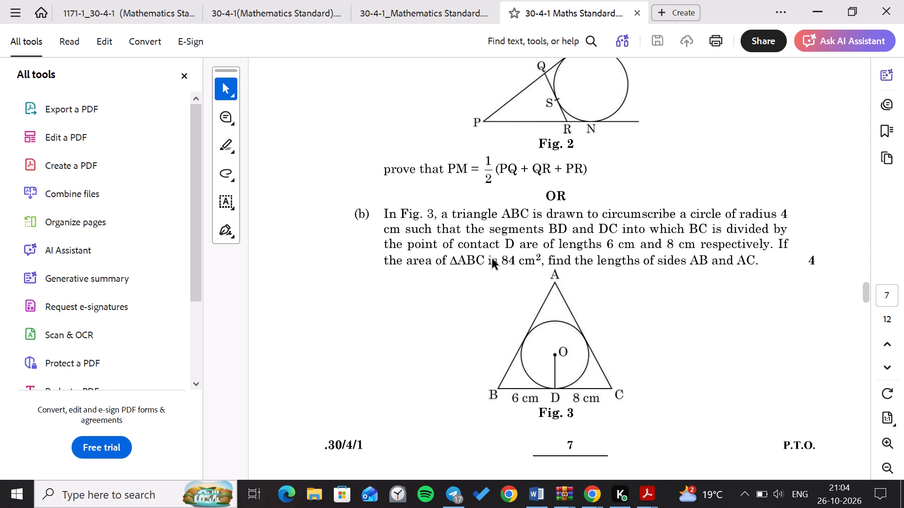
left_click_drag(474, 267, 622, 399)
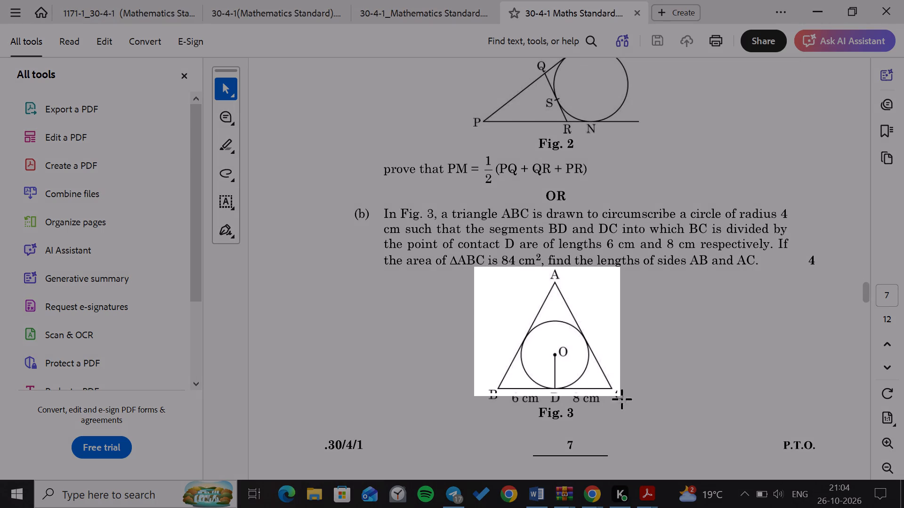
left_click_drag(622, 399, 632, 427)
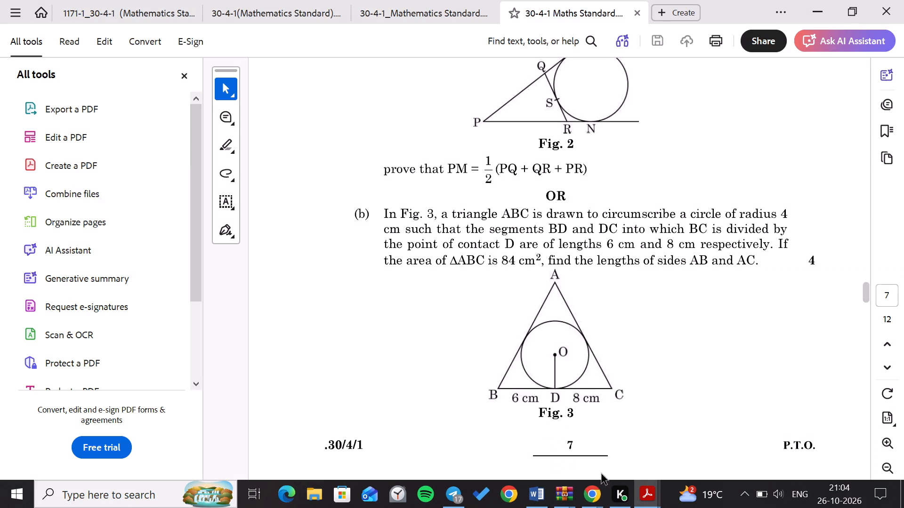
In the Word document, delete the diagram placeholder under Question 11(b) and try to paste the Fig. 3 capture in its place.
left_click(536, 489)
scroll(428, 302, "down", 14)
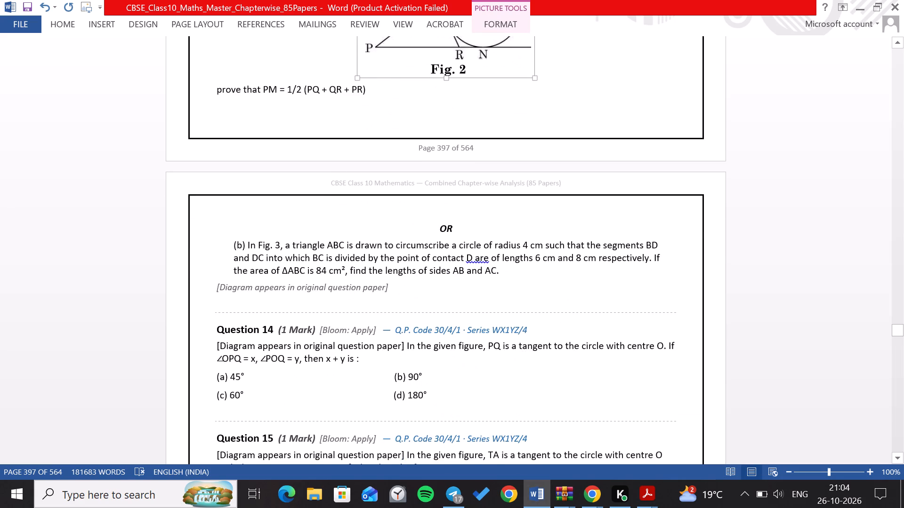
left_click_drag(214, 284, 389, 287)
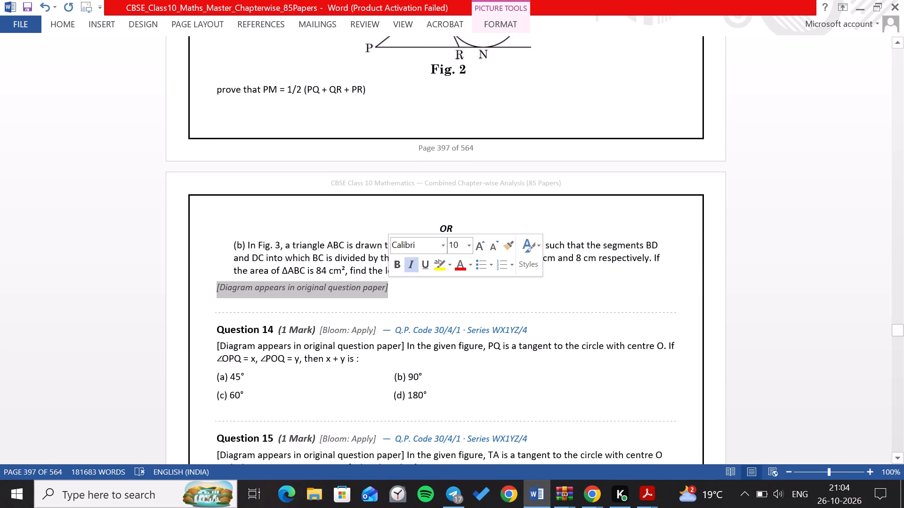
key("BackSpace")
key("ctrl+v")
left_click(326, 326)
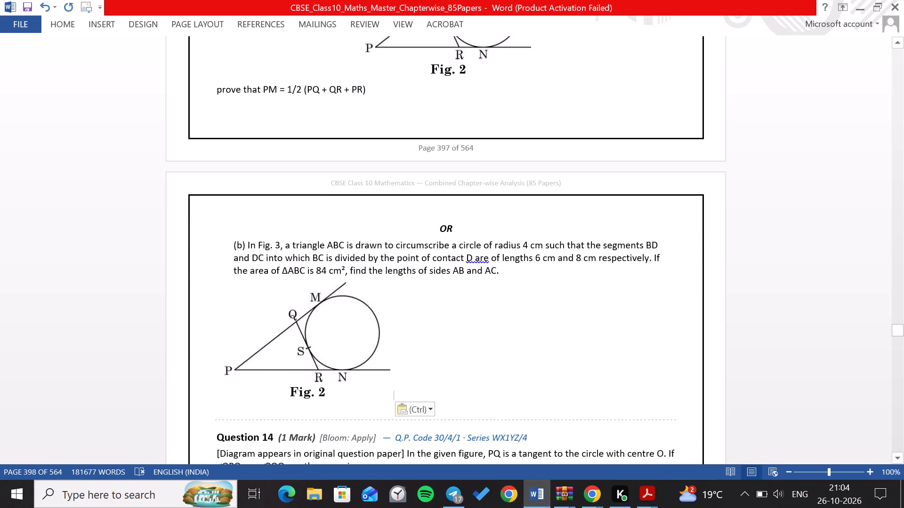
scroll(492, 318, "up", 6)
scroll(492, 318, "down", 4)
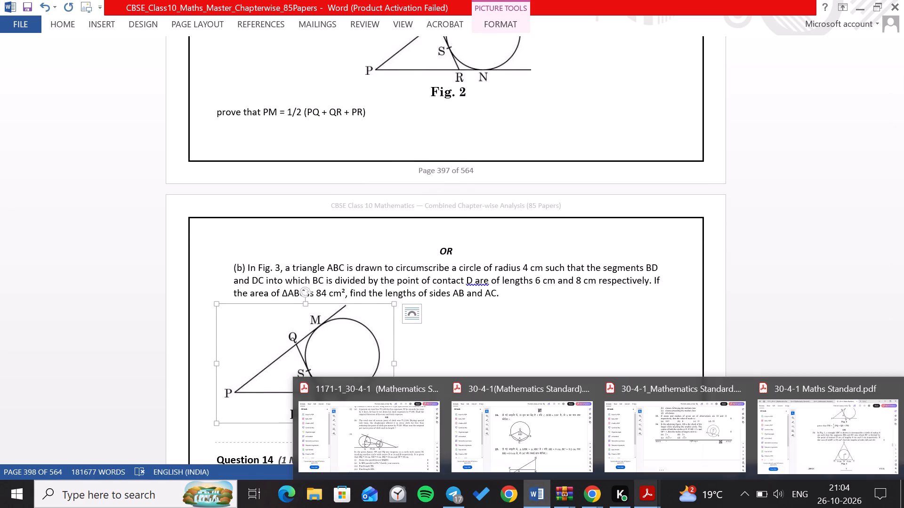
Return to the 30-4-1 Maths Standard PDF and capture Question 11(b)'s Fig. 3 triangle with its caption again as a selection screenshot.
left_click(815, 452)
key("shift+super+s")
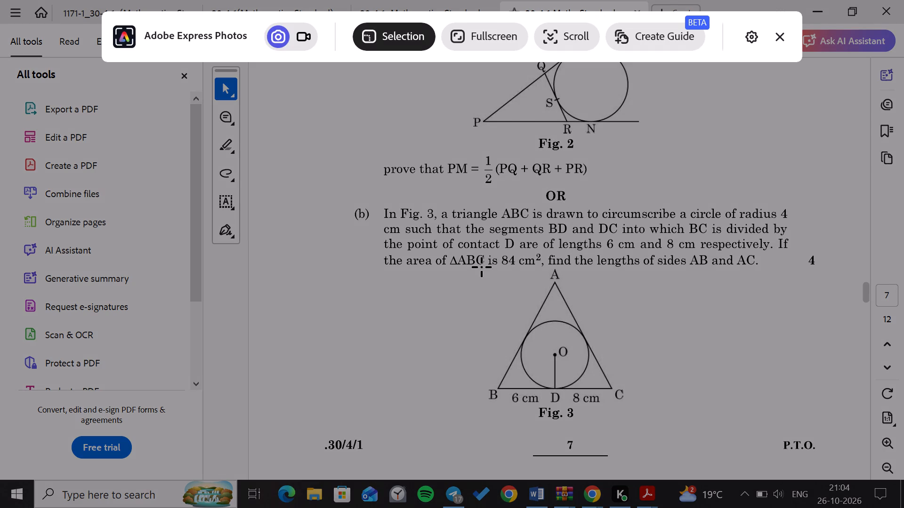
left_click_drag(482, 267, 626, 426)
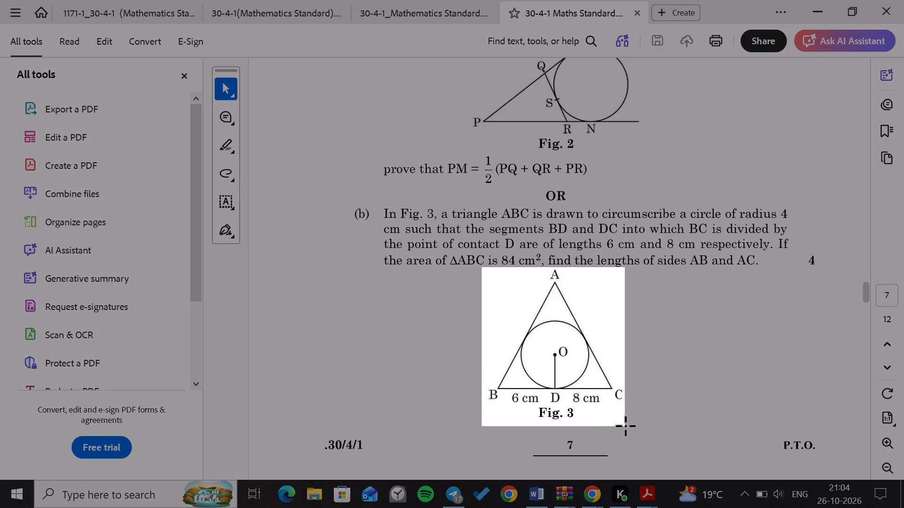
left_click_drag(626, 426, 632, 423)
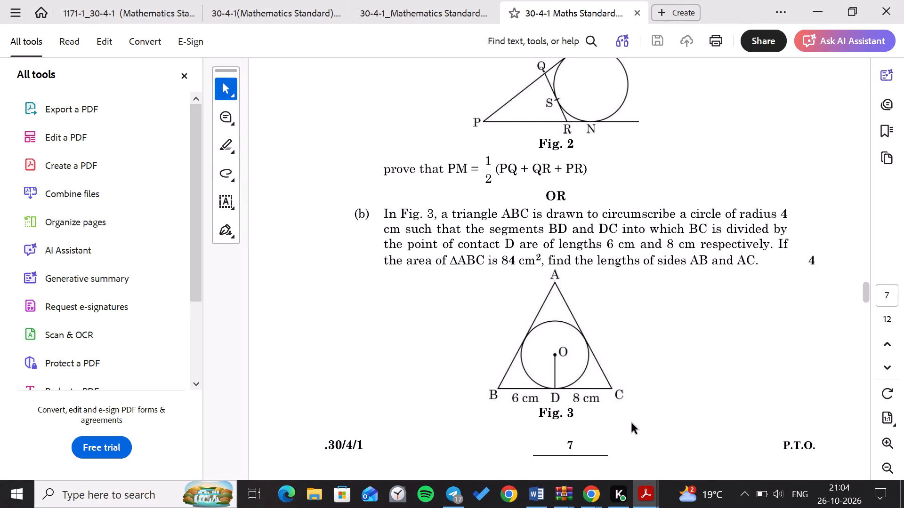
In the Word document, replace the wrongly pasted Fig. 2 image under Question 11(b) with the Fig. 3 capture and centre it.
left_click(530, 493)
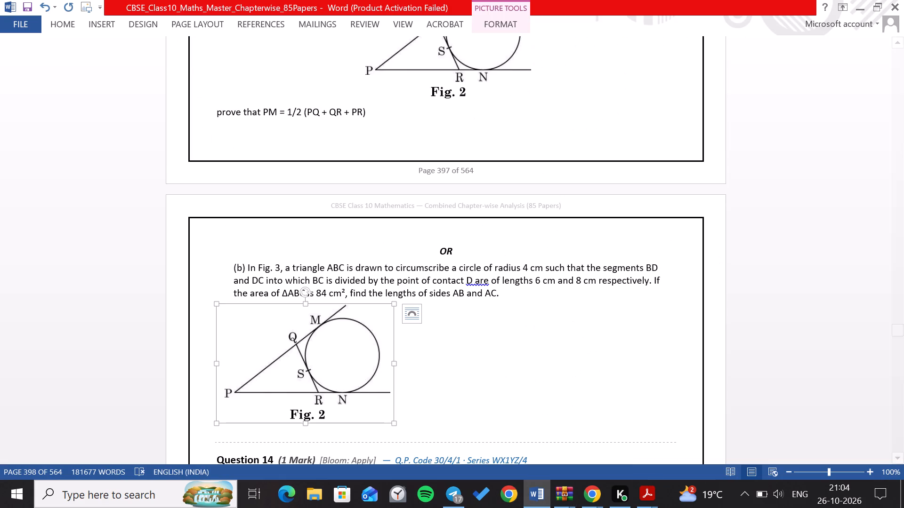
left_click(450, 398)
key("BackSpace")
key("BackSpace")
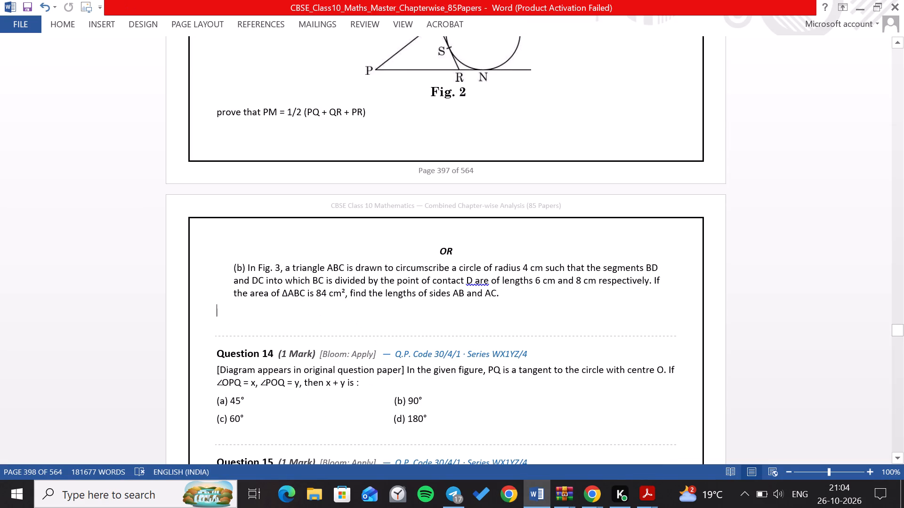
key("ctrl+v")
left_click(306, 398)
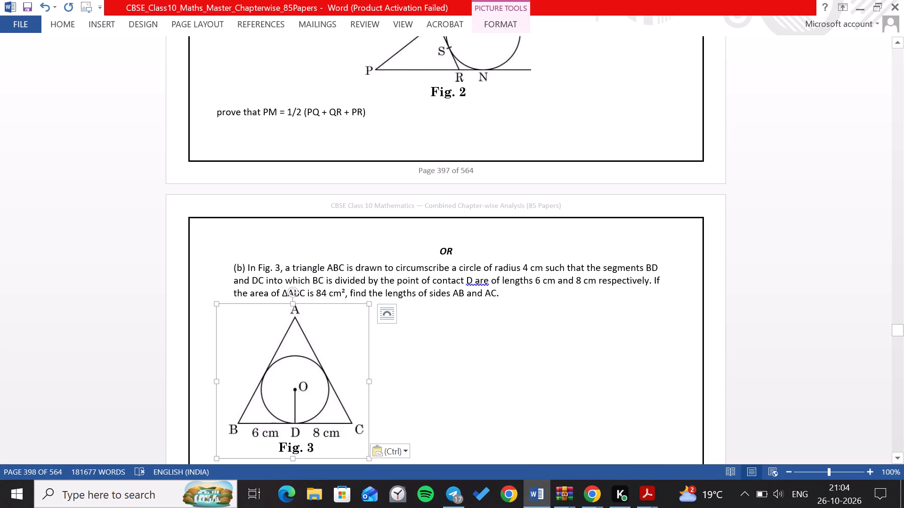
left_click(47, 18)
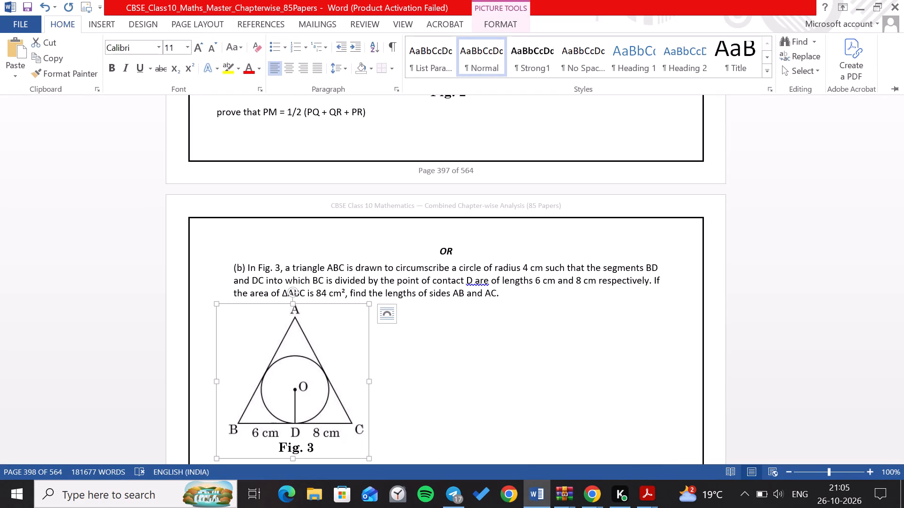
left_click(292, 71)
For Question 14 of Series WX1YZ/4, open the first 30_4_1 Maths Standard PDF from the iLoveZIP_Create WX.zip archive.
scroll(477, 238, "down", 20)
scroll(477, 238, "down", 6)
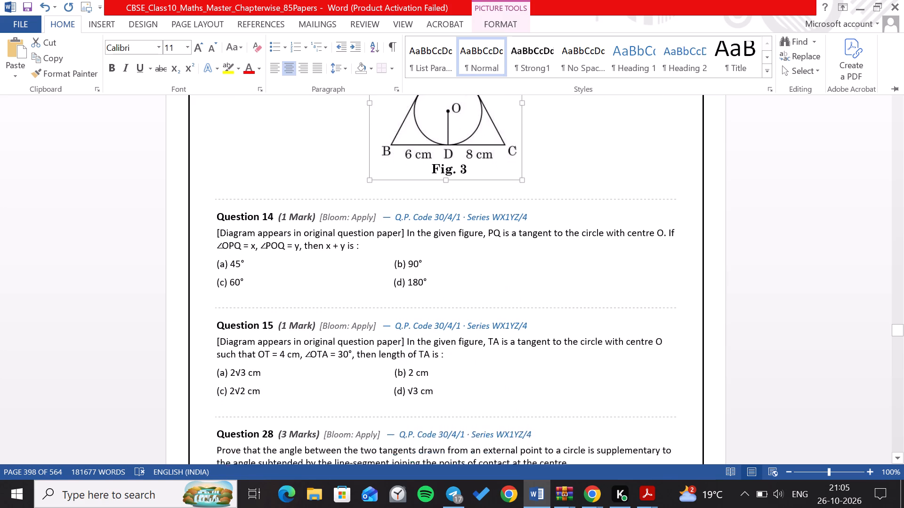
scroll(466, 241, "down", 4)
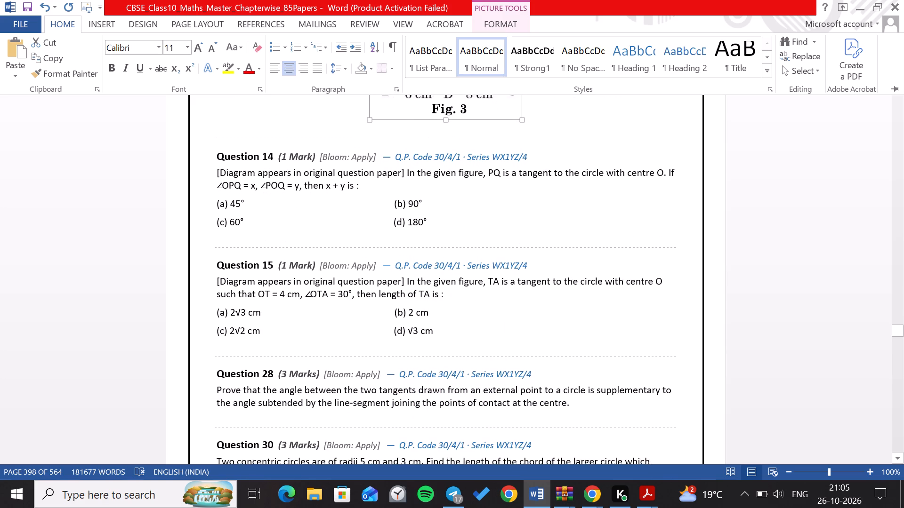
scroll(430, 258, "down", 3)
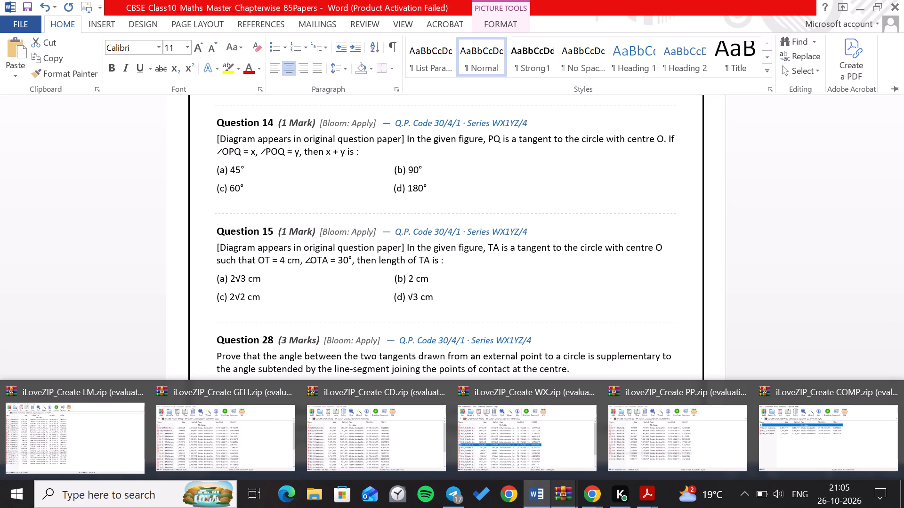
left_click(541, 439)
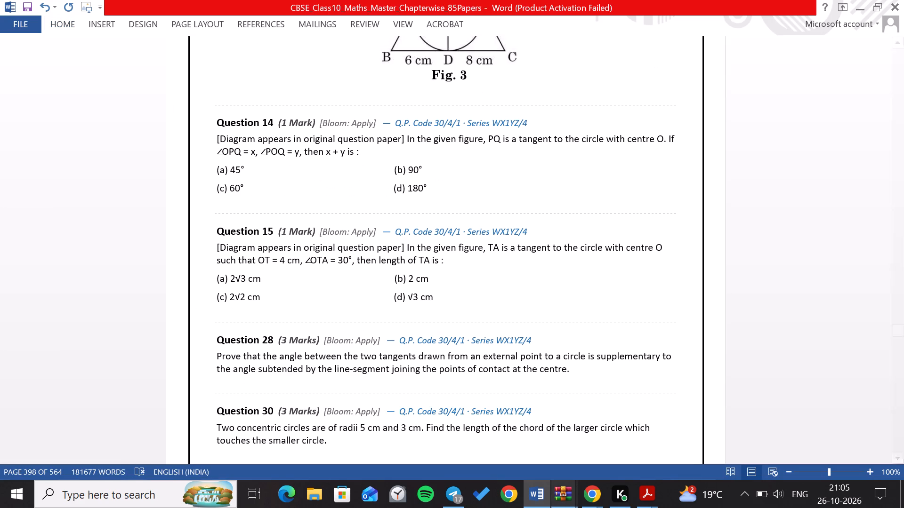
left_click(537, 449)
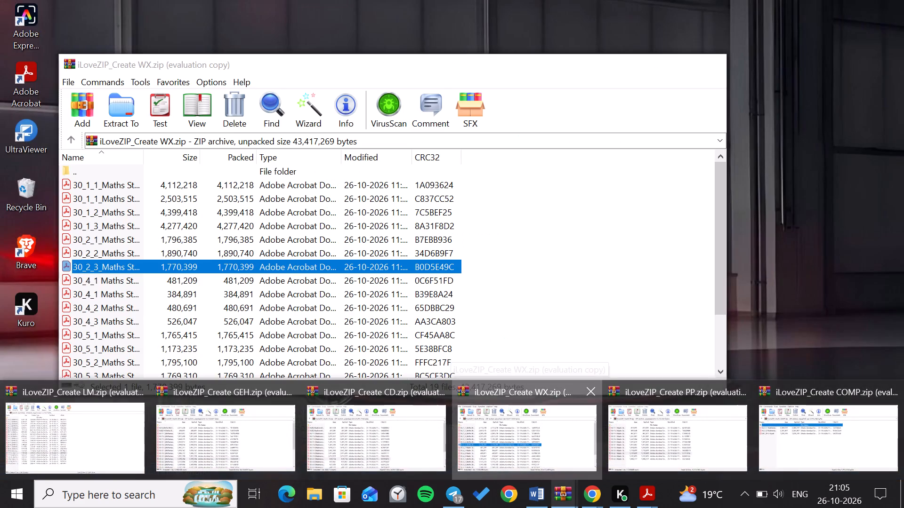
double_click(226, 278)
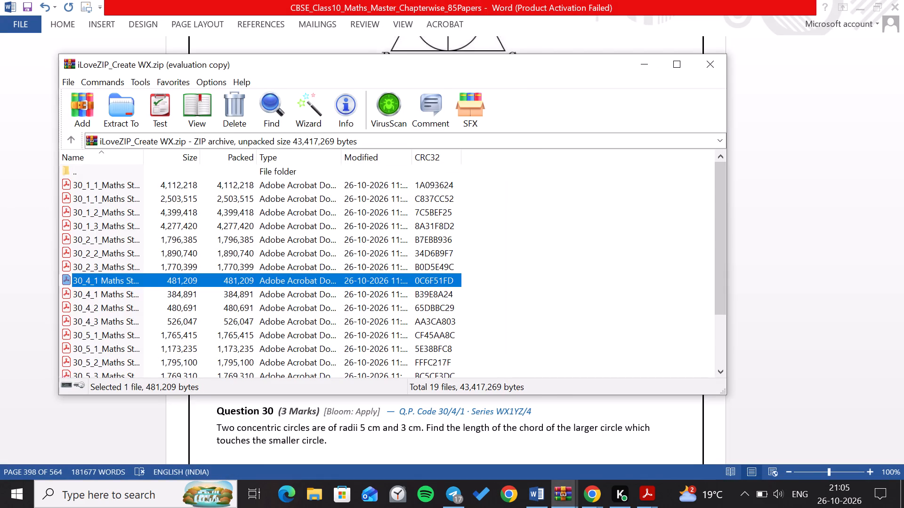
In the 30_4_1 Maths Standard PDF, capture Question 14's circle diagram with tangent PQ and angles x and y as a selection screenshot.
left_click_drag(868, 65, 868, 83)
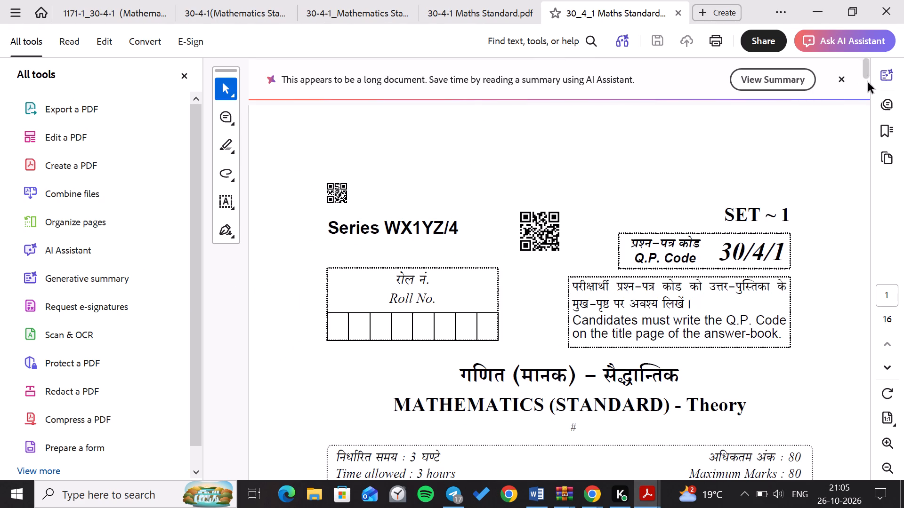
left_click_drag(868, 83, 872, 161)
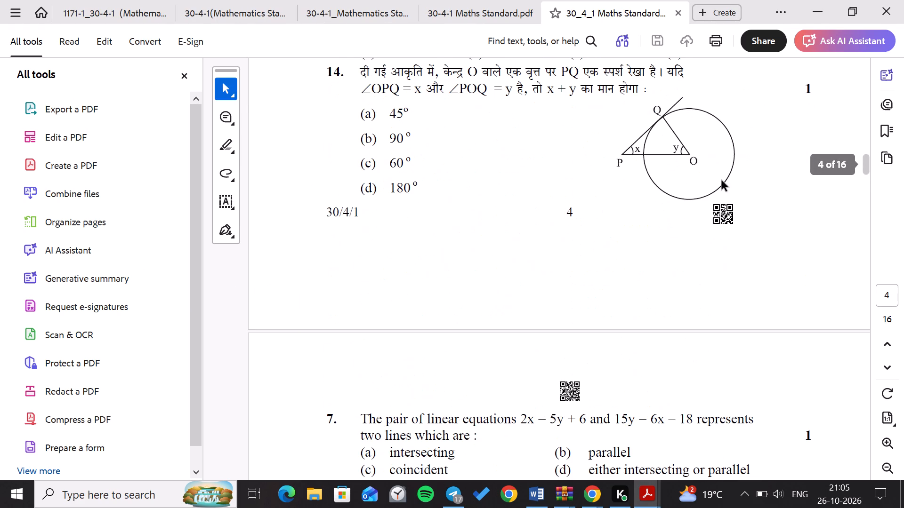
scroll(587, 208, "up", 4)
key("shift+super+s")
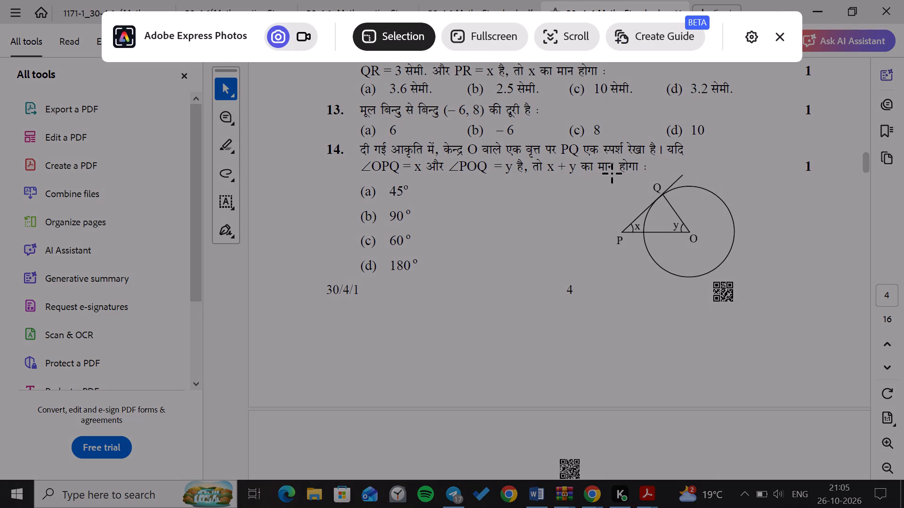
left_click_drag(609, 171, 724, 282)
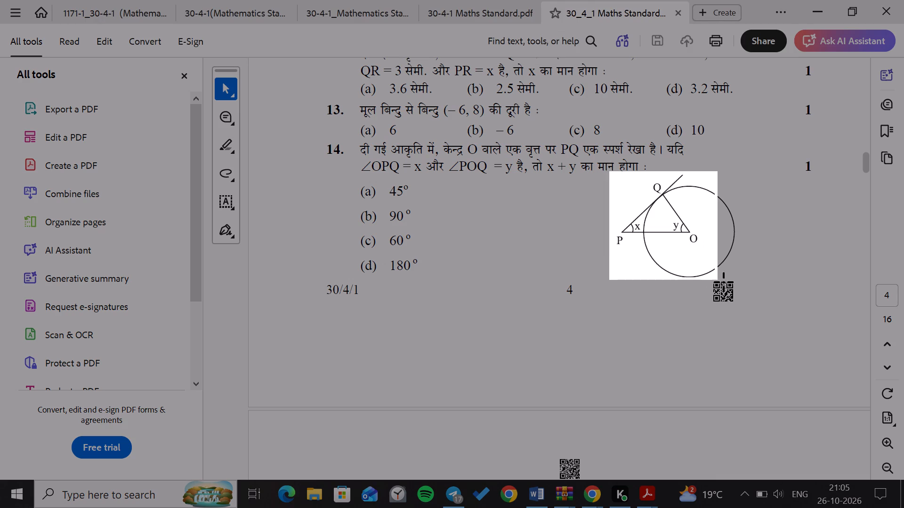
left_click_drag(724, 282, 740, 281)
In the Word document, delete Question 14's diagram placeholder text and add an empty line between the question and its answer options.
left_click(539, 496)
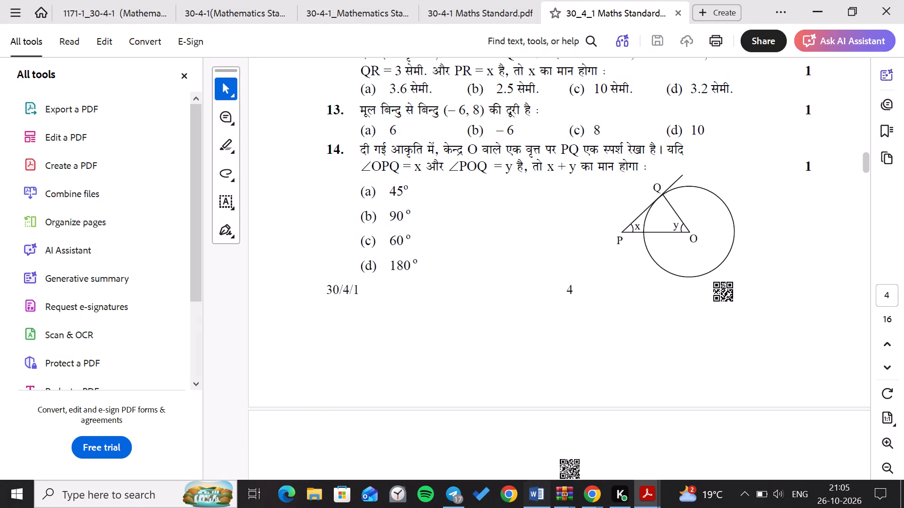
left_click_drag(215, 137, 377, 142)
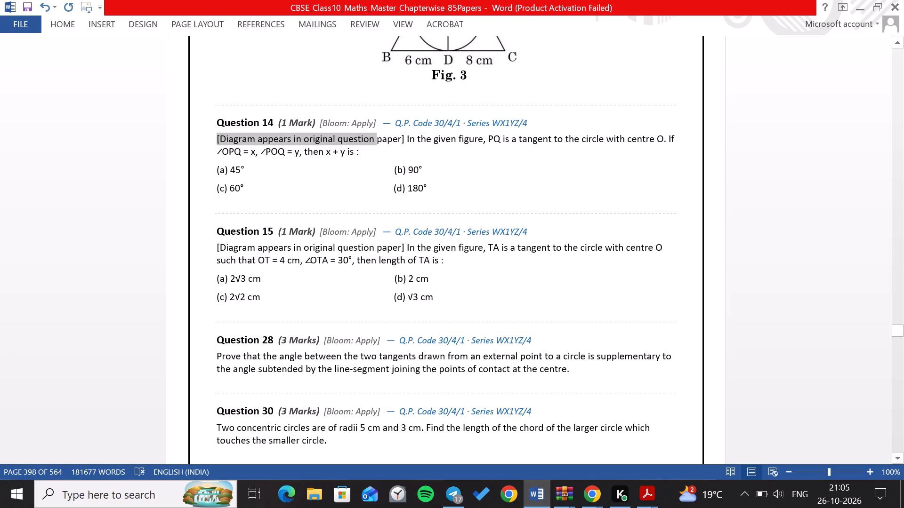
left_click_drag(377, 142, 405, 141)
key("BackSpace")
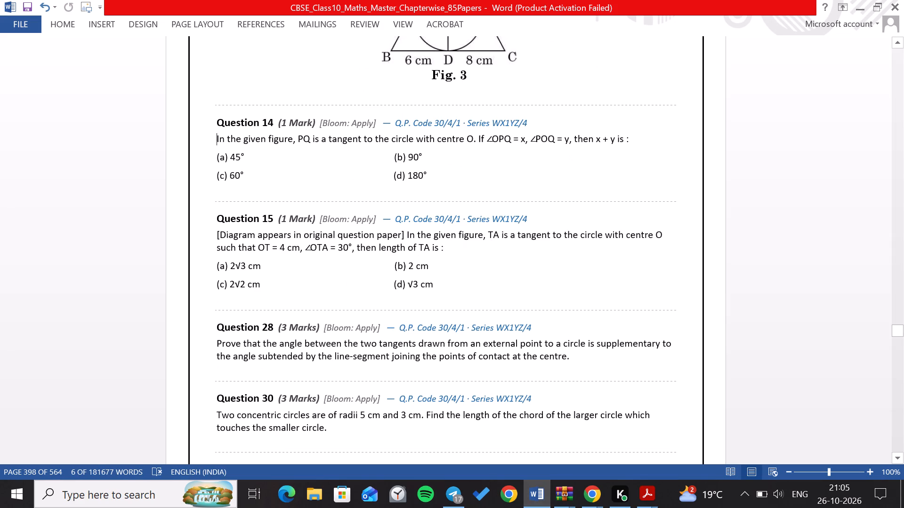
left_click(647, 136)
key("Return")
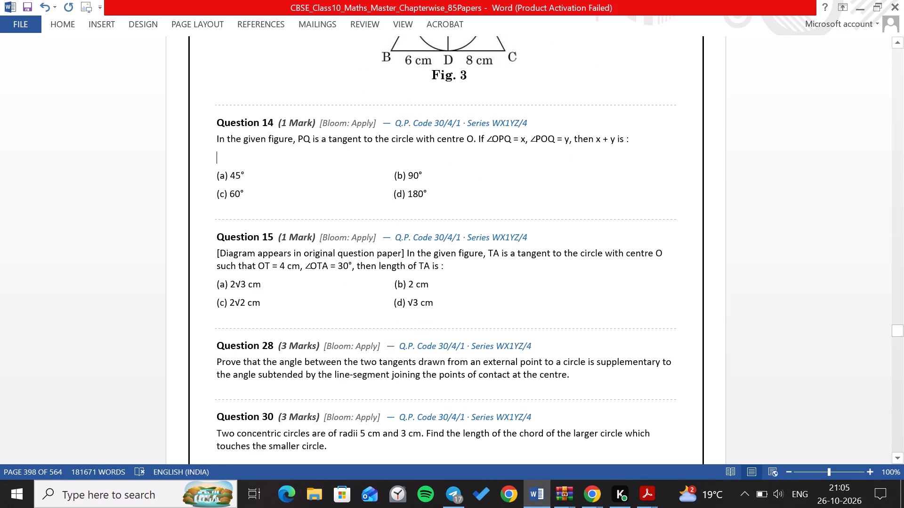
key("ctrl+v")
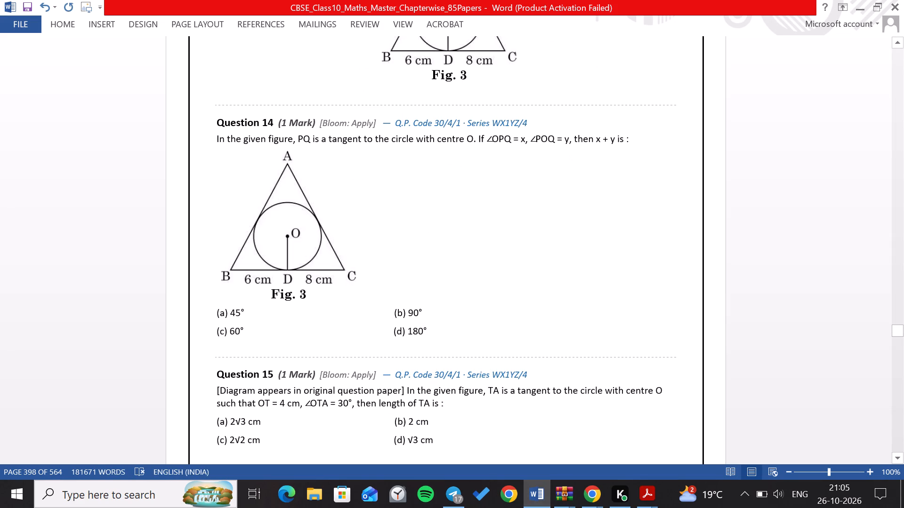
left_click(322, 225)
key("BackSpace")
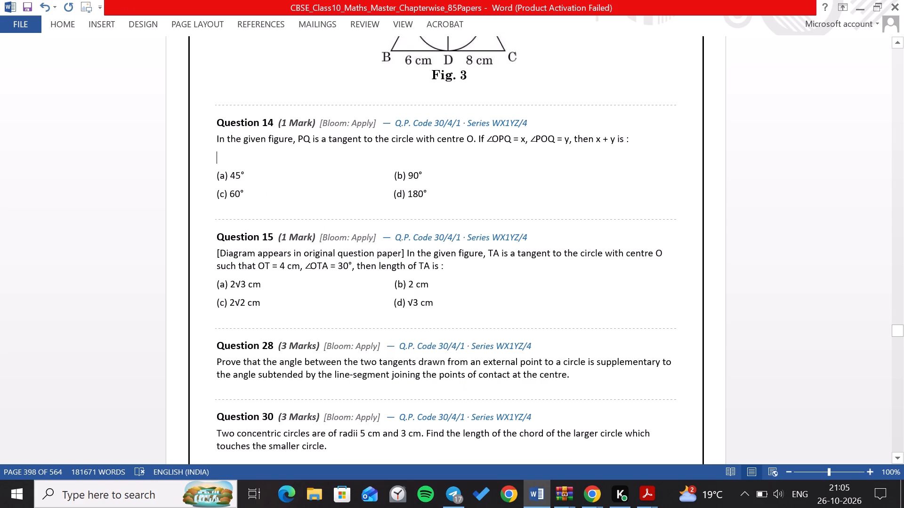
Paste the captured tangent PQ diagram on the empty line under Question 14 and centre it.
key("ctrl+v")
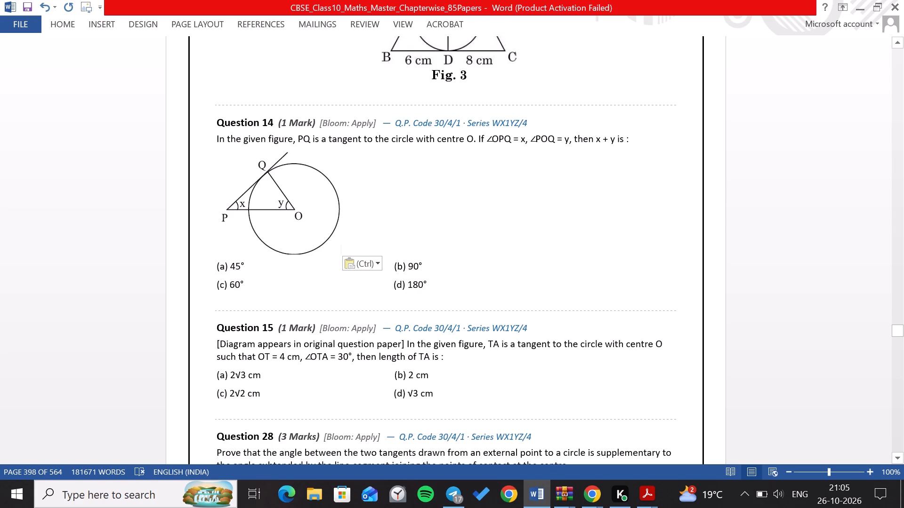
left_click(292, 221)
left_click(60, 18)
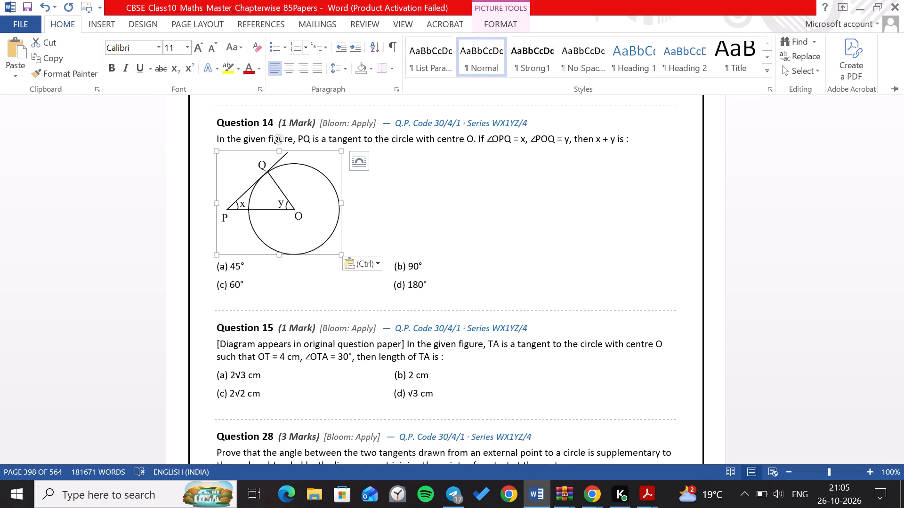
left_click(289, 66)
Return to the 30_4_1 Maths Standard PDF and capture the English Question 15's circle diagram with tangent TA as a selection screenshot.
scroll(446, 173, "down", 17)
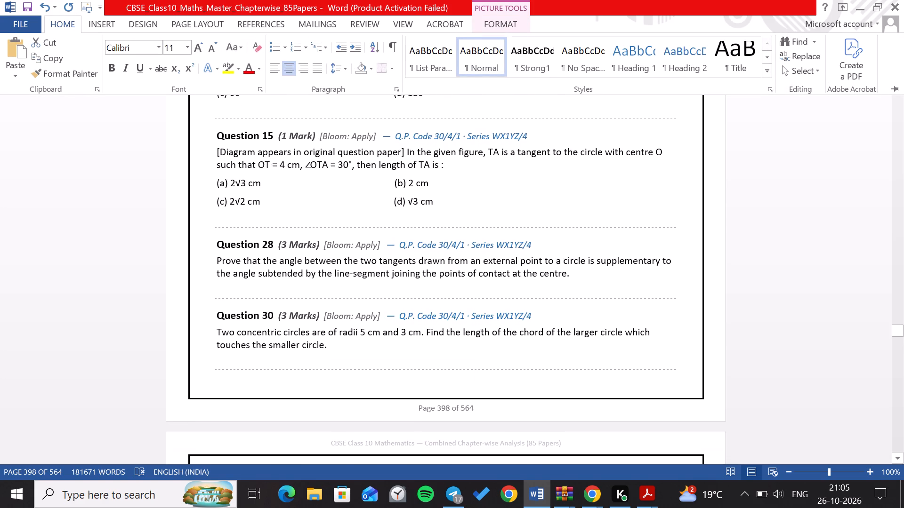
scroll(239, 149, "down", 2)
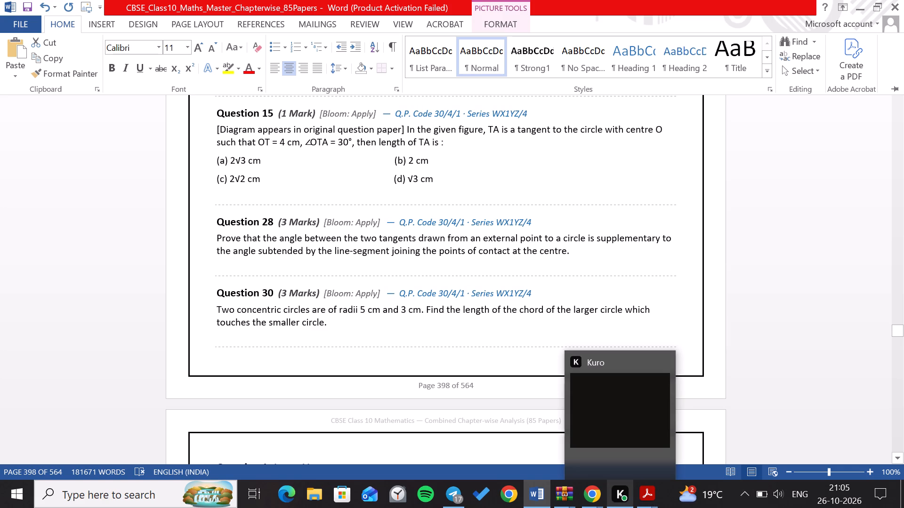
left_click(814, 439)
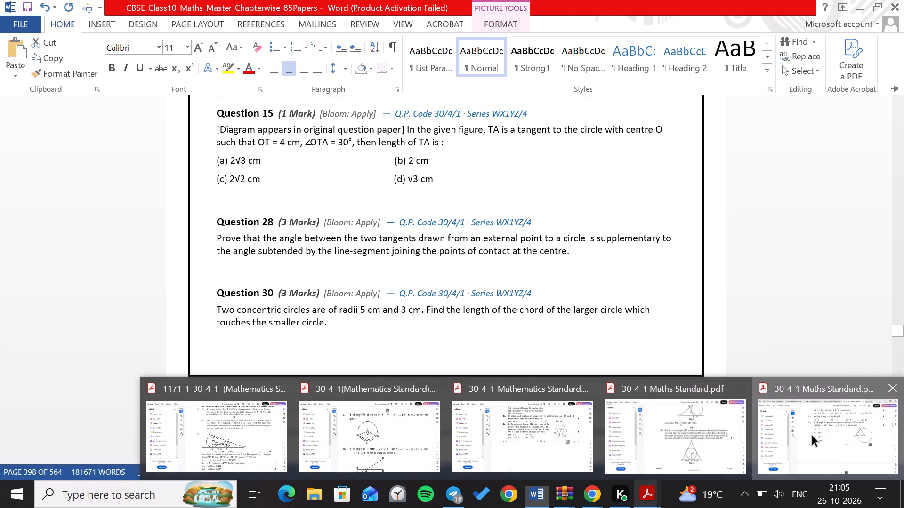
scroll(541, 297, "down", 16)
scroll(541, 297, "down", 17)
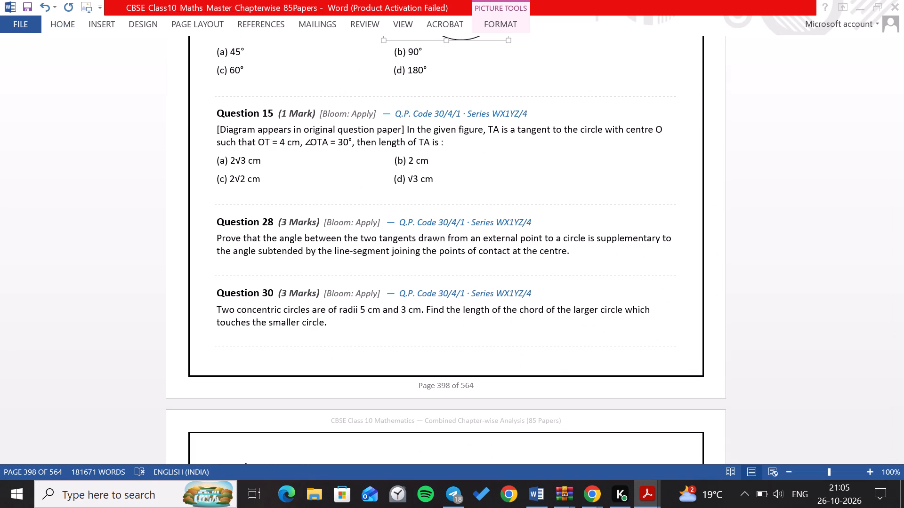
scroll(573, 296, "up", 9)
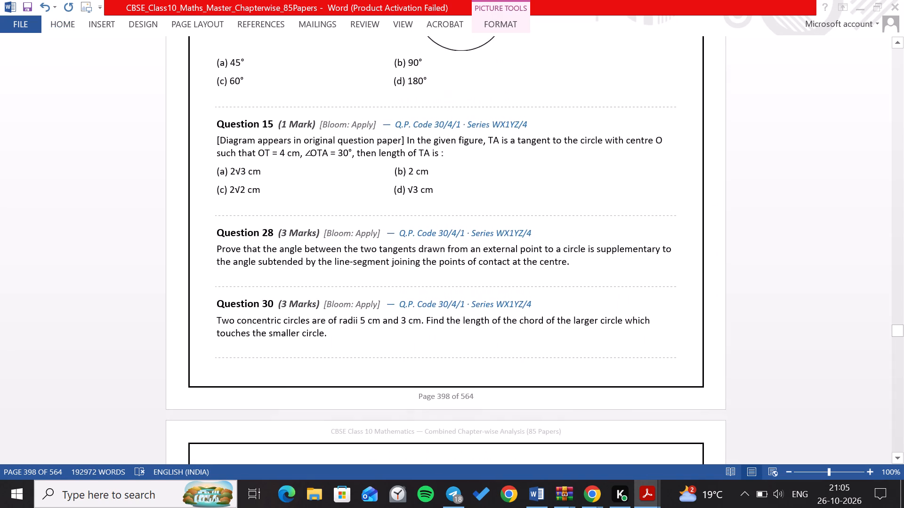
scroll(573, 296, "up", 6)
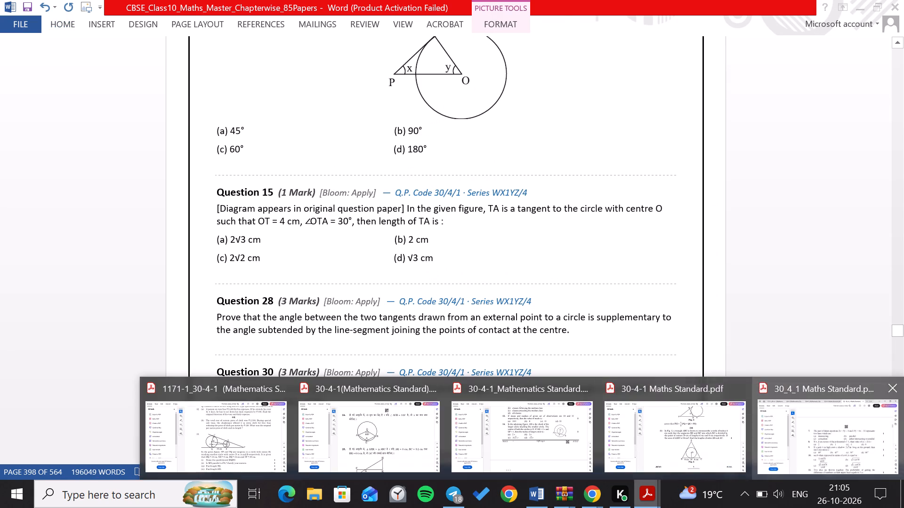
left_click(841, 442)
scroll(626, 294, "down", 18)
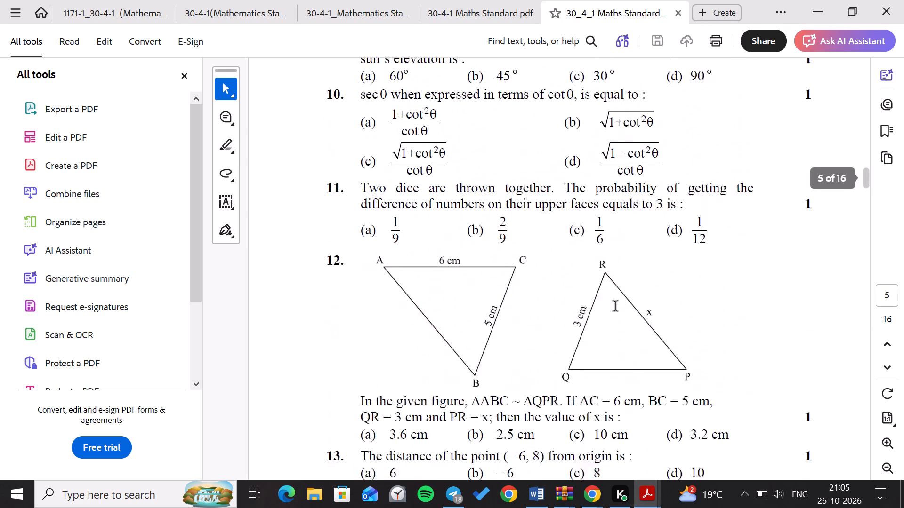
scroll(615, 307, "down", 16)
scroll(615, 308, "down", 17)
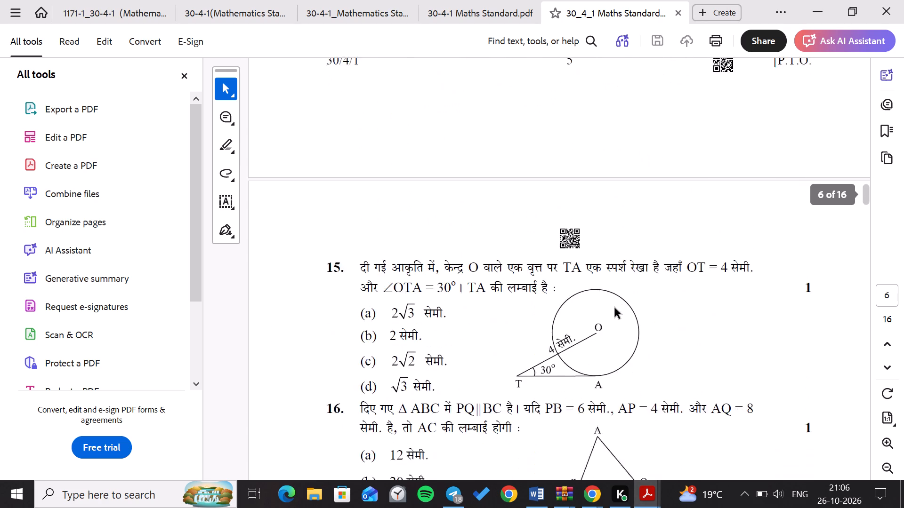
scroll(539, 293, "down", 17)
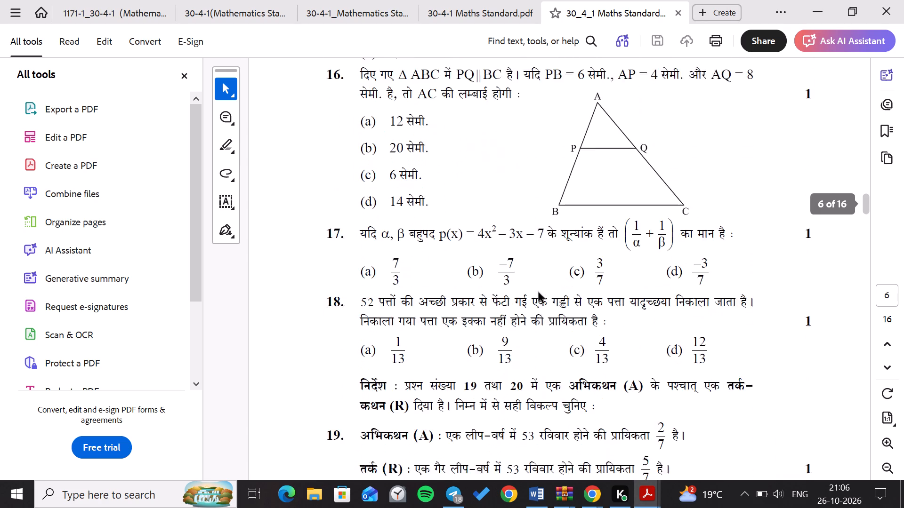
scroll(539, 293, "down", 16)
scroll(539, 293, "down", 18)
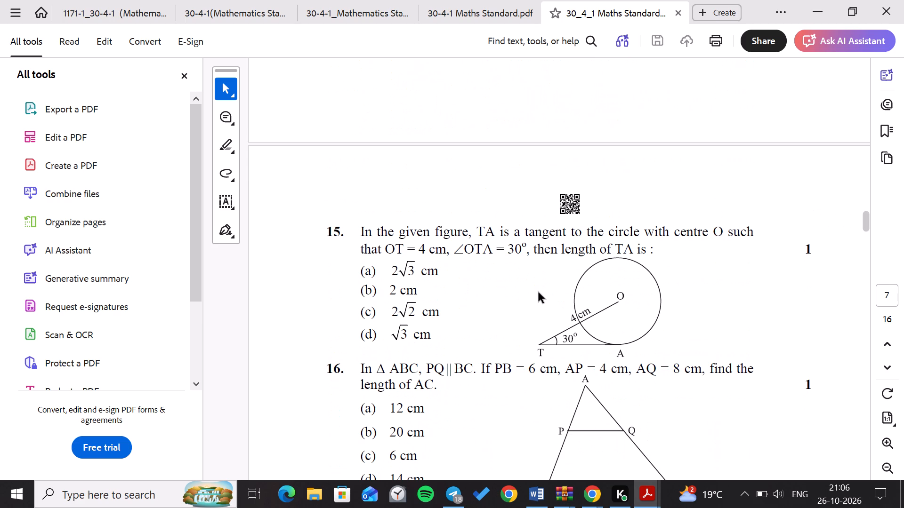
key("shift+super+s")
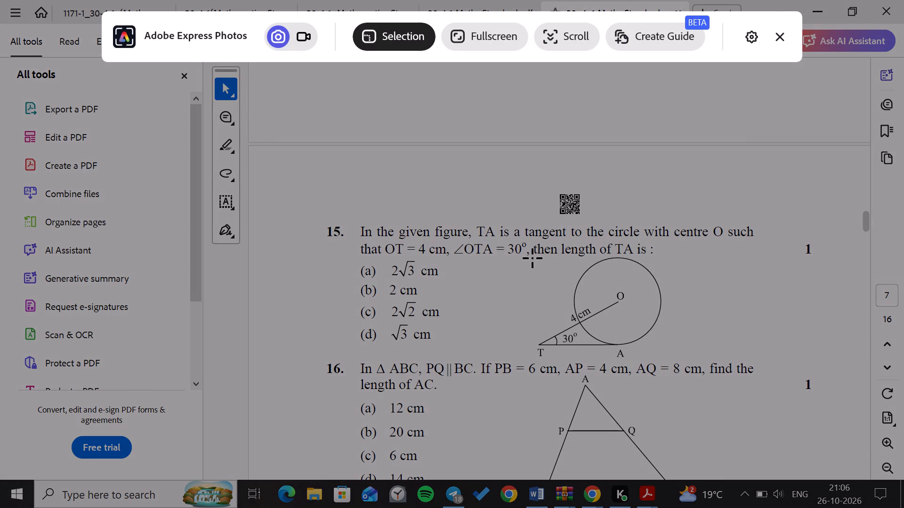
left_click_drag(531, 256, 633, 356)
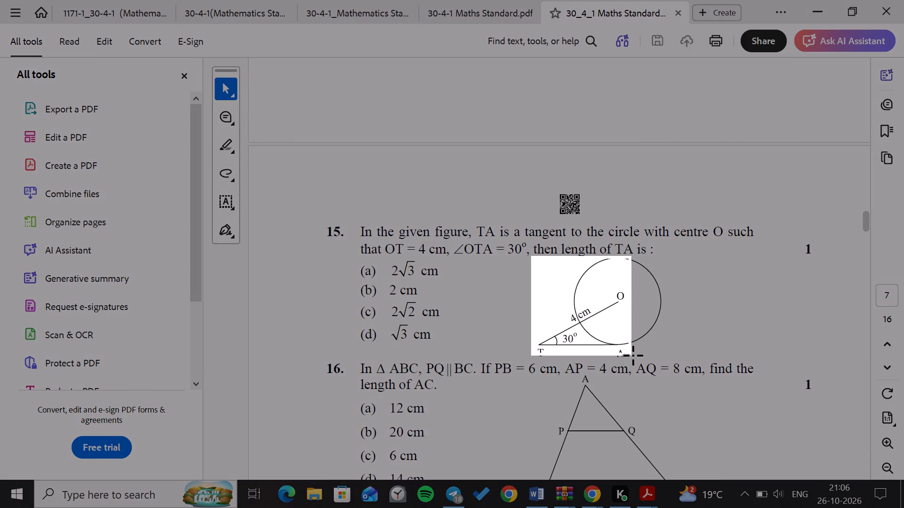
left_click_drag(633, 356, 667, 363)
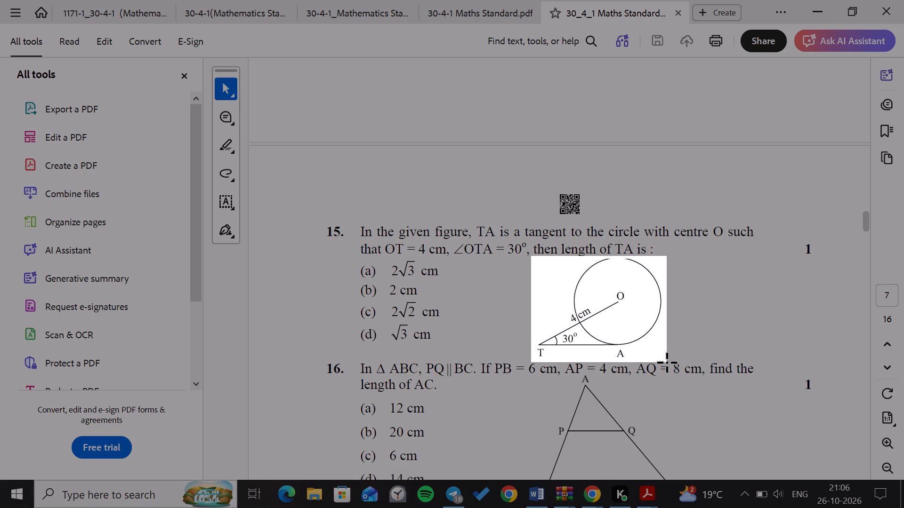
Complete the selection screenshot of Question 15's circle diagram with tangent TA.
left_click_drag(667, 363, 667, 364)
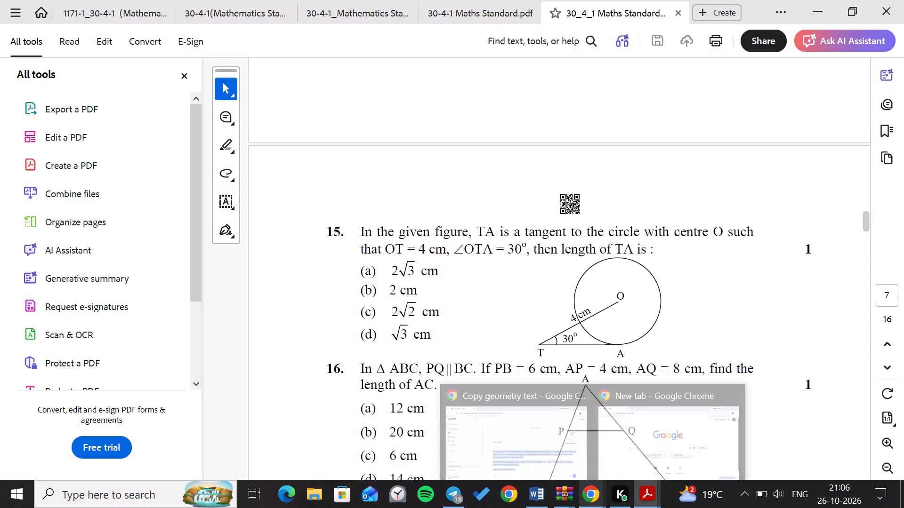
In the Word document, delete Question 15's diagram placeholder text and add an empty line between the question and its answer options.
left_click(537, 500)
scroll(434, 249, "up", 6)
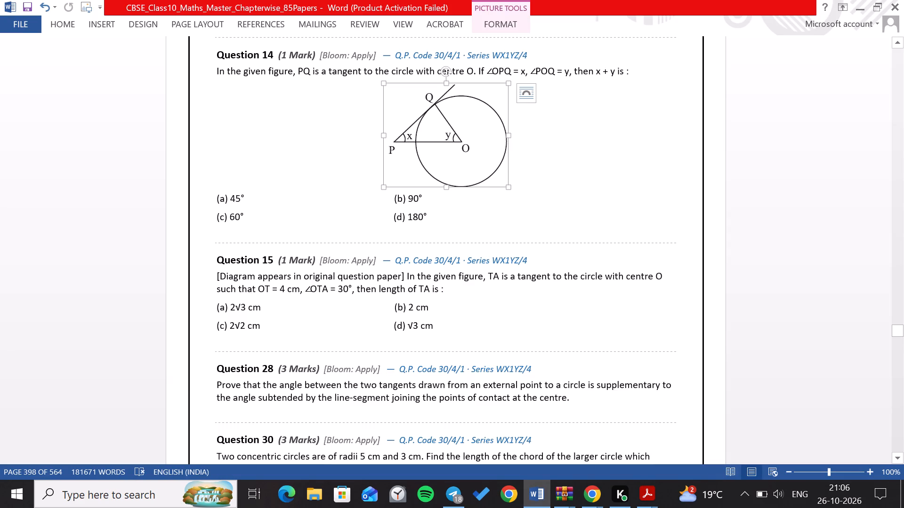
left_click_drag(216, 275, 396, 275)
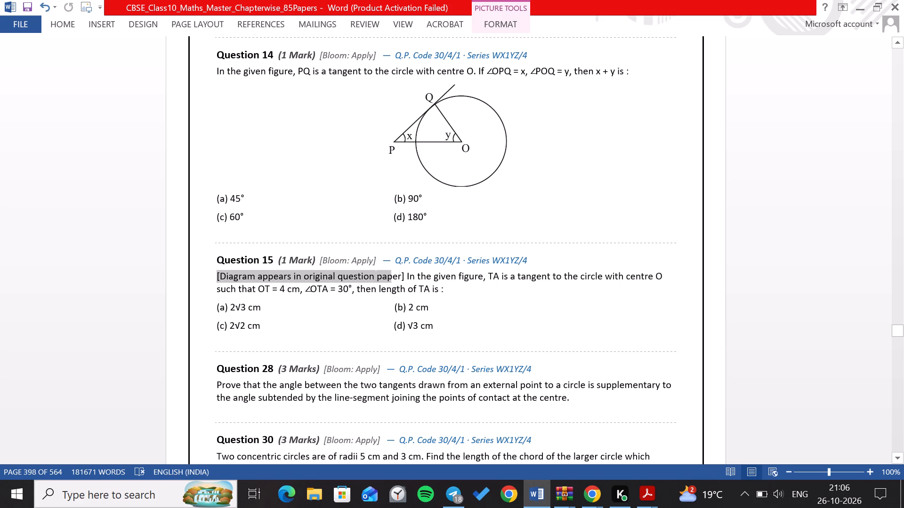
left_click_drag(396, 275, 405, 275)
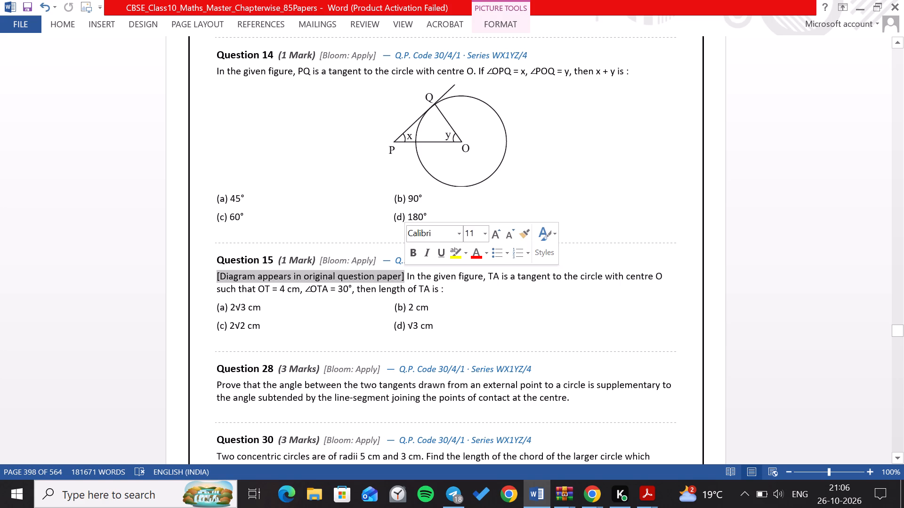
key("BackSpace")
left_click(343, 288)
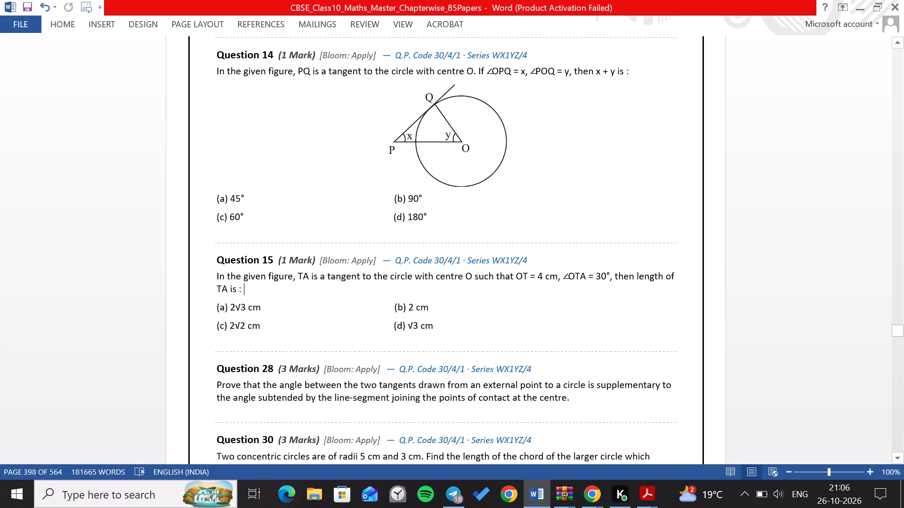
key("Return")
Paste the captured tangent TA diagram on the empty line under Question 15 and centre it.
key("ctrl+v")
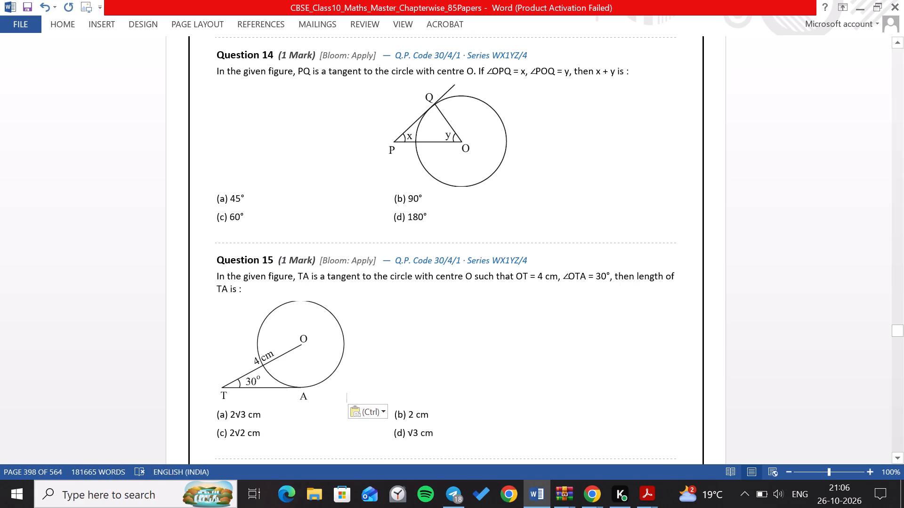
left_click(318, 347)
left_click(49, 24)
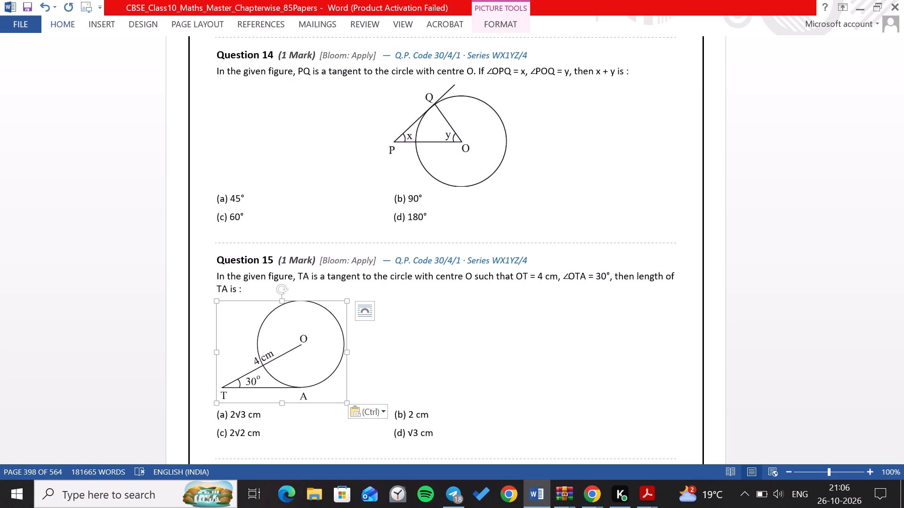
left_click(292, 63)
Find the next diagram placeholders, for Q.P. Code 30/4/2 Series 4MNKL, and open the 1171-2_30-4-2 Mathematics PDF from the iLoveZIP_Create LM.zip archive.
scroll(450, 230, "down", 8)
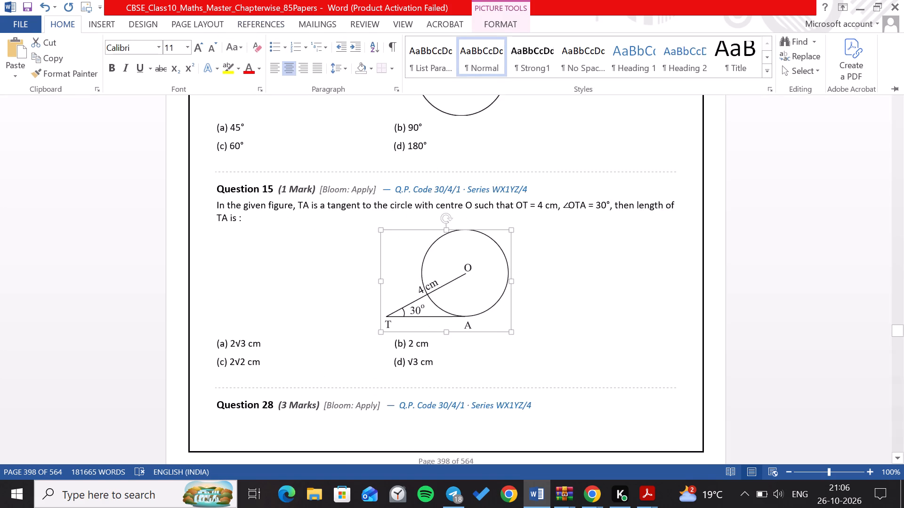
scroll(451, 233, "down", 16)
scroll(449, 263, "down", 16)
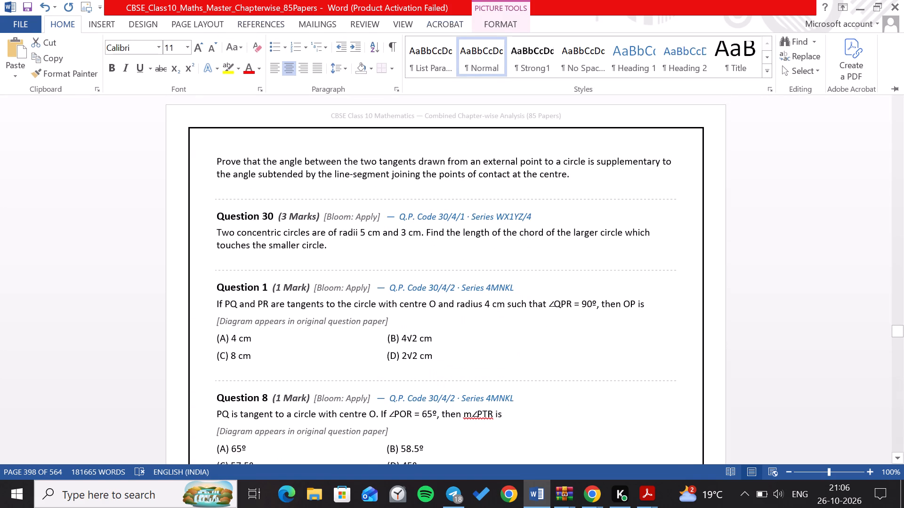
scroll(378, 198, "down", 8)
scroll(425, 183, "down", 7)
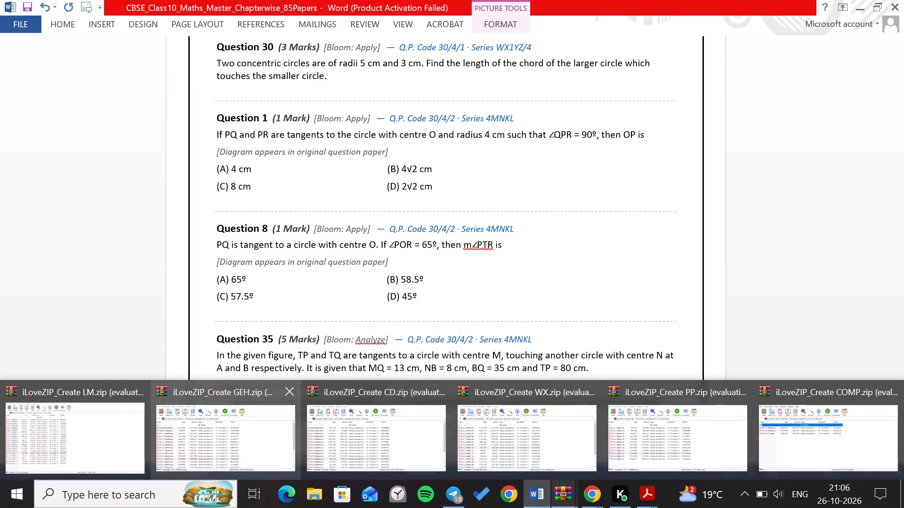
left_click(100, 432)
double_click(71, 354)
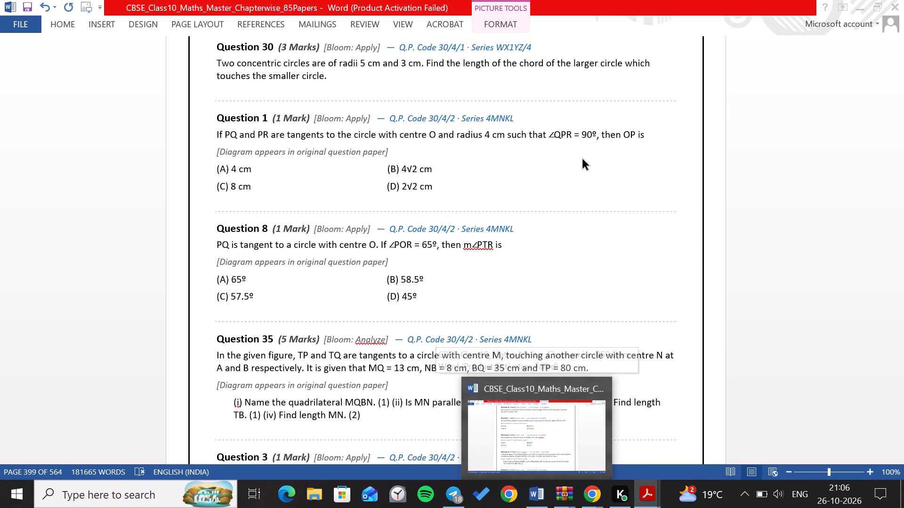
In the 1171-2_30-4-2 PDF, capture Question 1's circle diagram with tangents PQ and PR as a selection screenshot.
left_click_drag(869, 68, 870, 128)
scroll(483, 214, "up", 20)
scroll(483, 214, "up", 10)
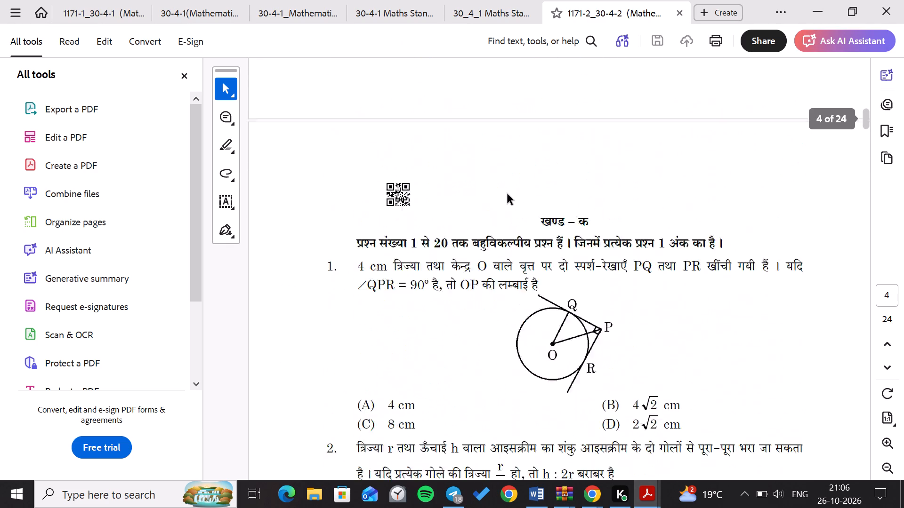
scroll(508, 194, "down", 13)
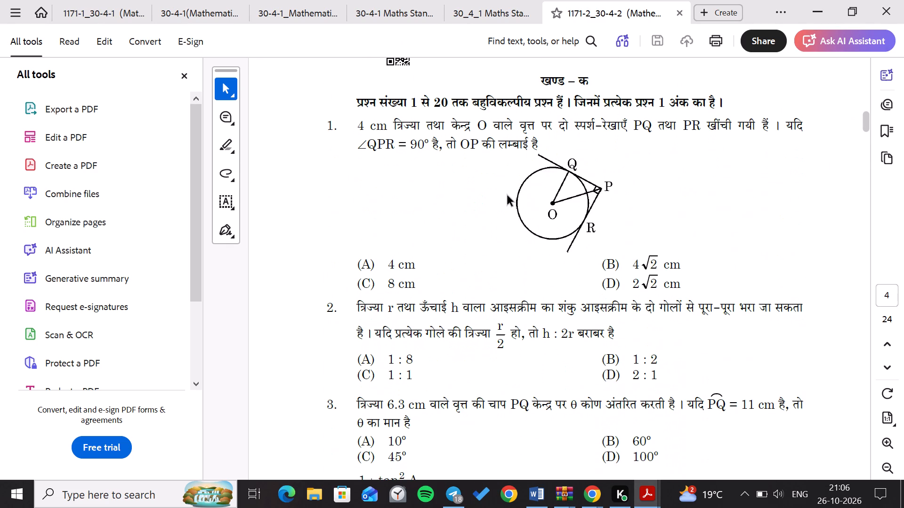
key("shift+super+s")
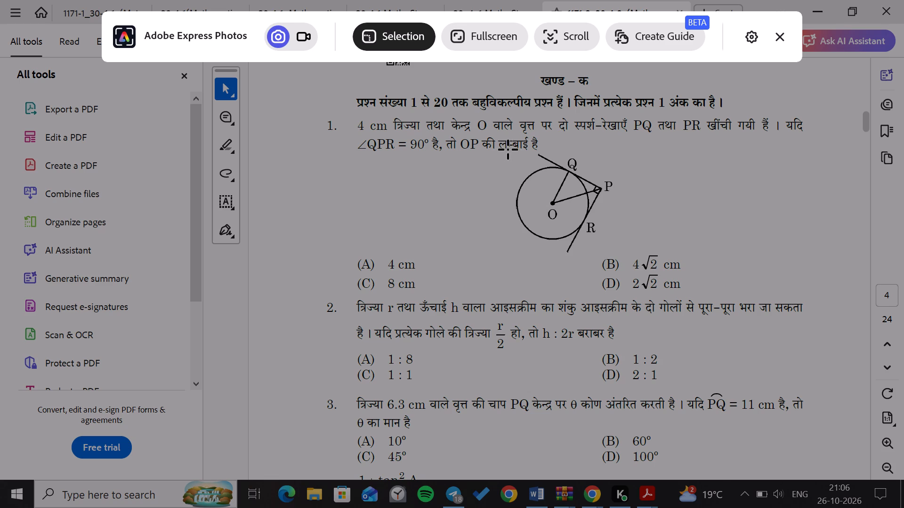
left_click_drag(511, 150, 614, 257)
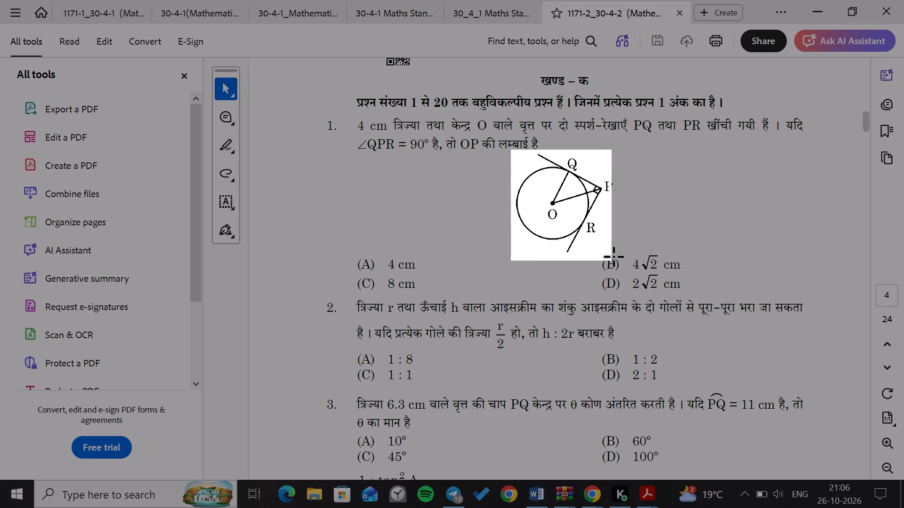
left_click_drag(614, 257, 618, 256)
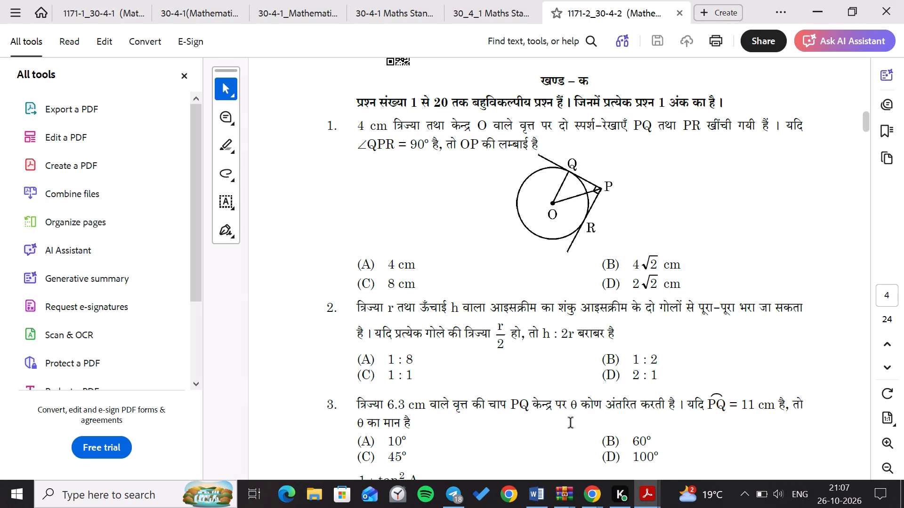
In the Word document, delete the diagram placeholder text under Series 4MNKL Question 1.
left_click(546, 505)
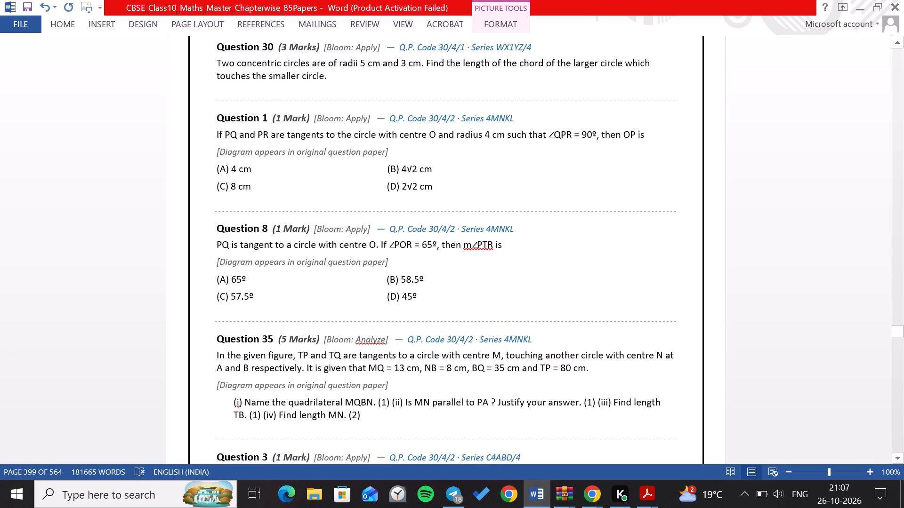
left_click_drag(217, 151, 387, 152)
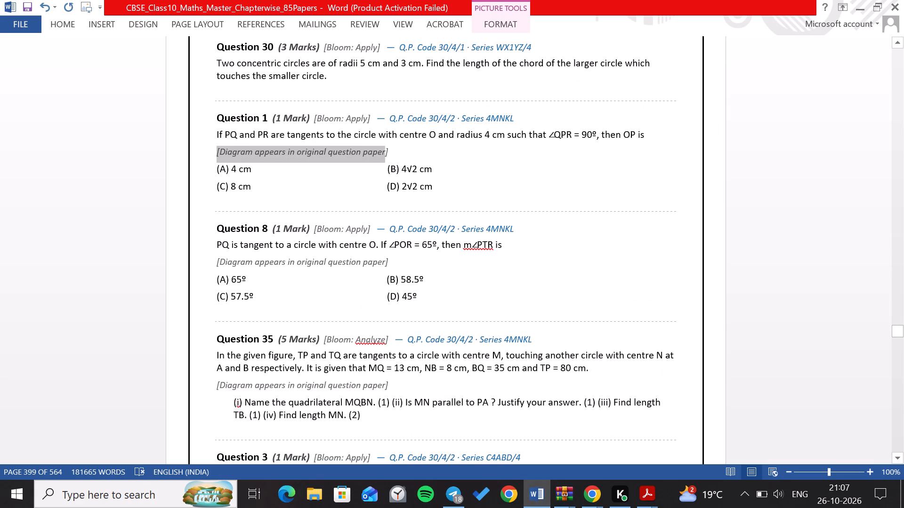
left_click_drag(387, 152, 393, 152)
left_click_drag(393, 152, 390, 152)
key("BackSpace")
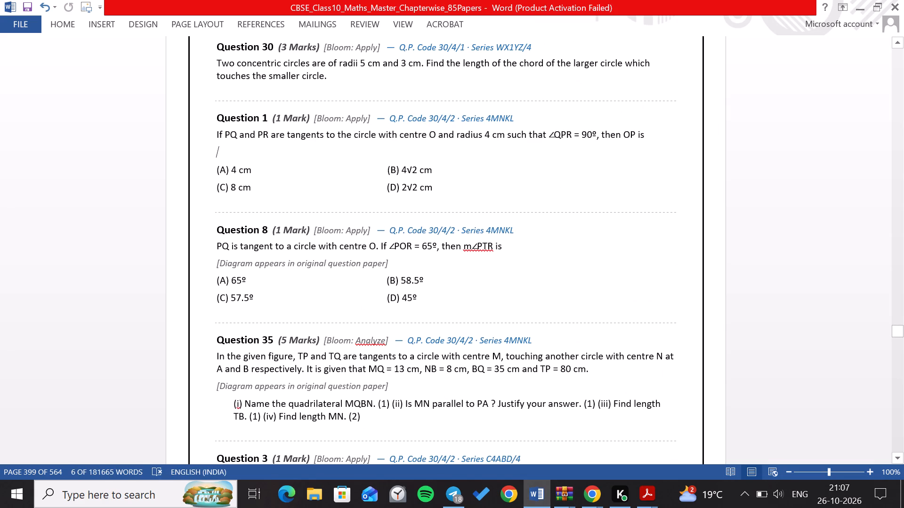
Paste the captured diagram of tangents PQ and PR under Question 1 and centre it.
key("ctrl+v")
left_click(264, 183)
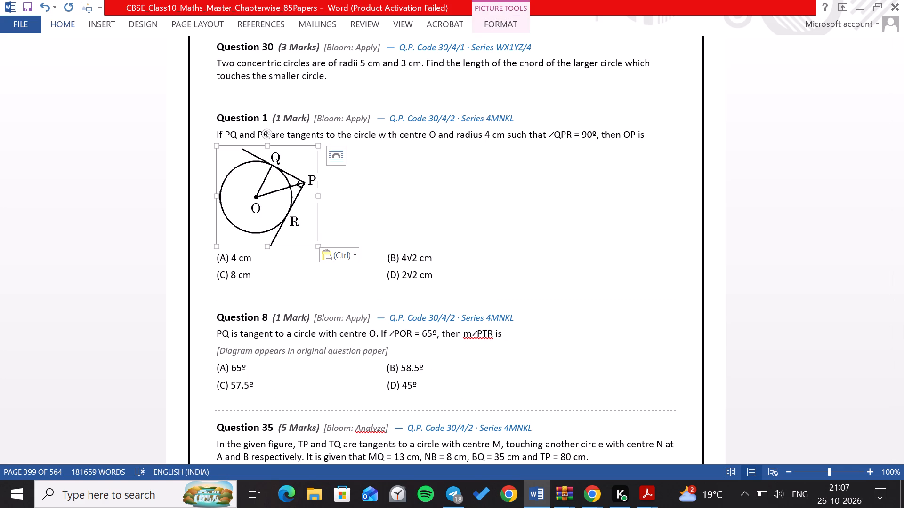
left_click(61, 24)
left_click(291, 71)
Return to the 1171-2_30-4-2 PDF and capture Question 8's circle diagram with tangent PQ and the 65° angle as a selection screenshot.
scroll(526, 214, "down", 8)
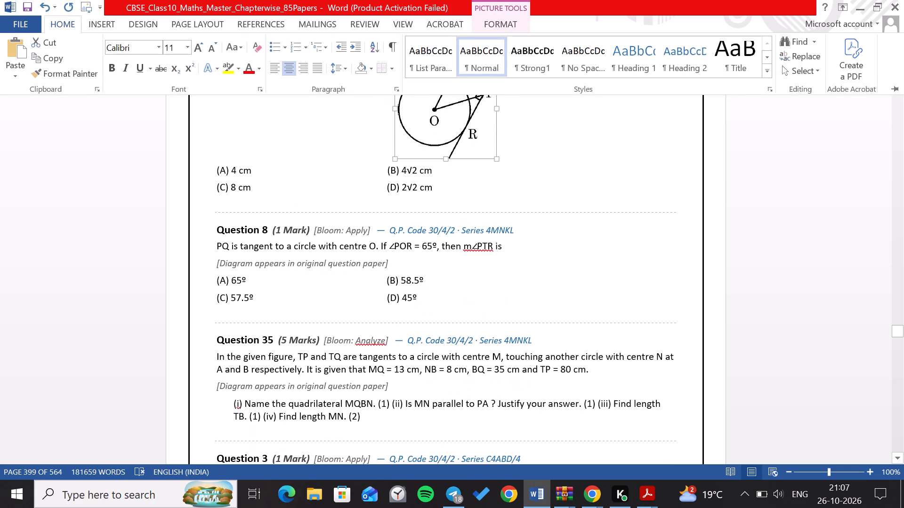
double_click(532, 141)
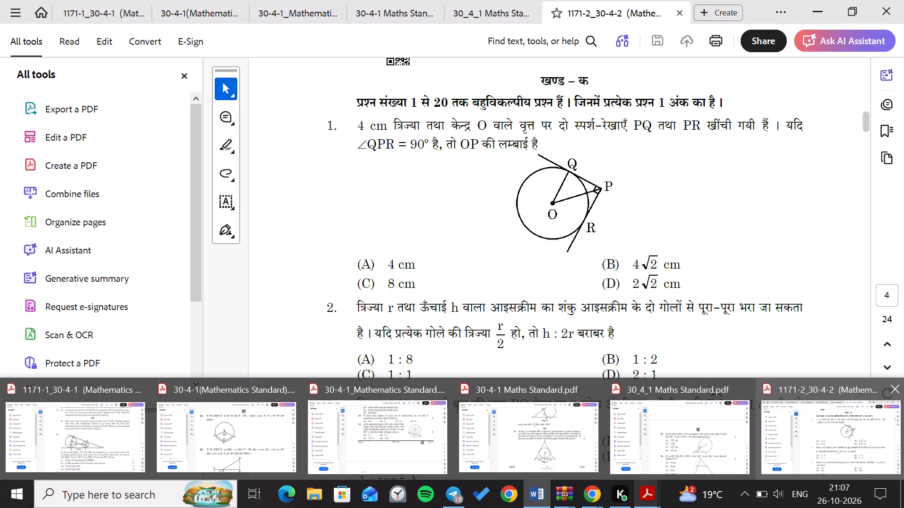
scroll(340, 248, "down", 8)
scroll(415, 252, "down", 2)
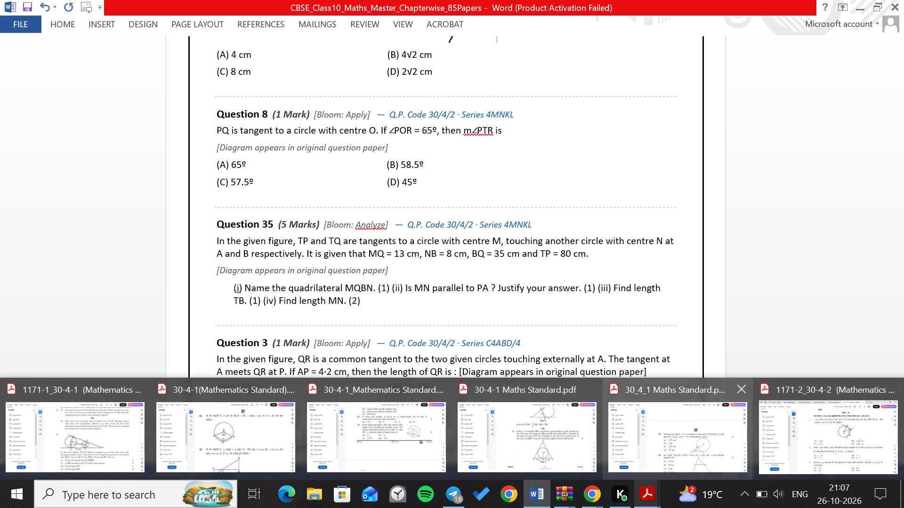
left_click(832, 426)
left_click_drag(868, 122, 877, 162)
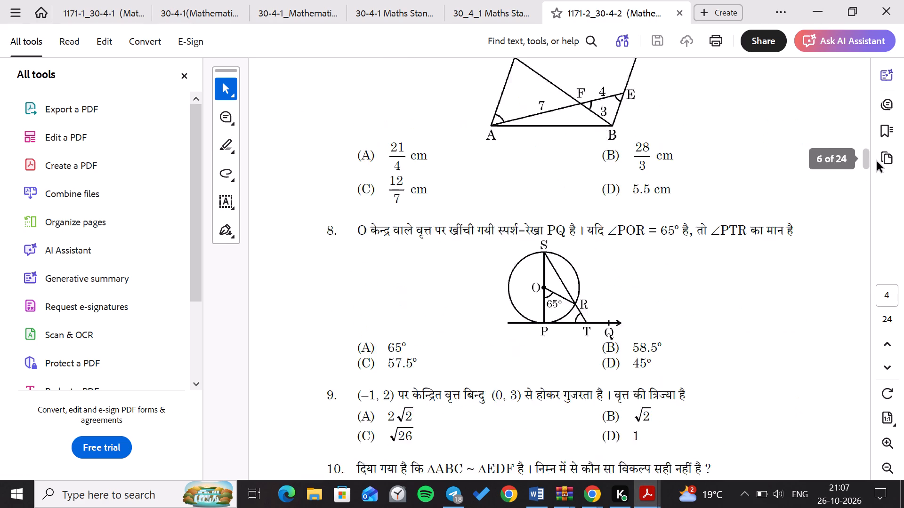
left_click_drag(877, 162, 878, 163)
scroll(538, 228, "up", 7)
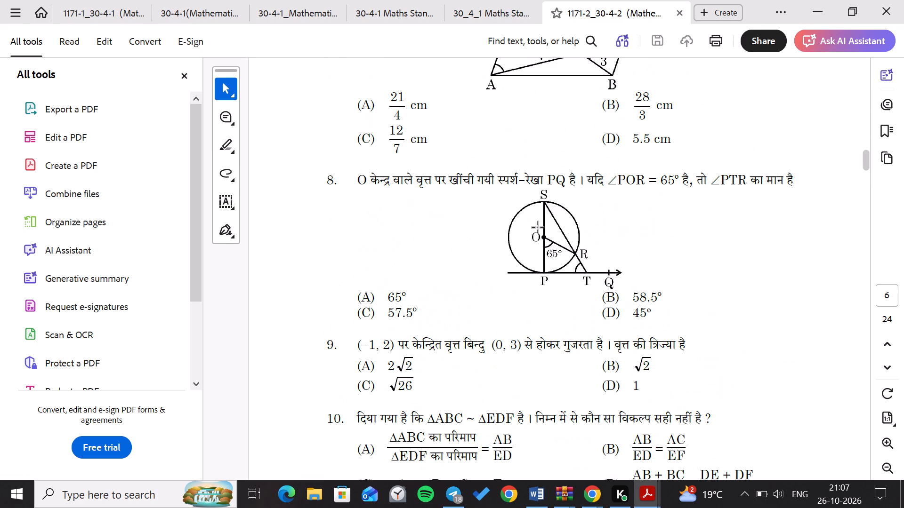
key("shift+super+s")
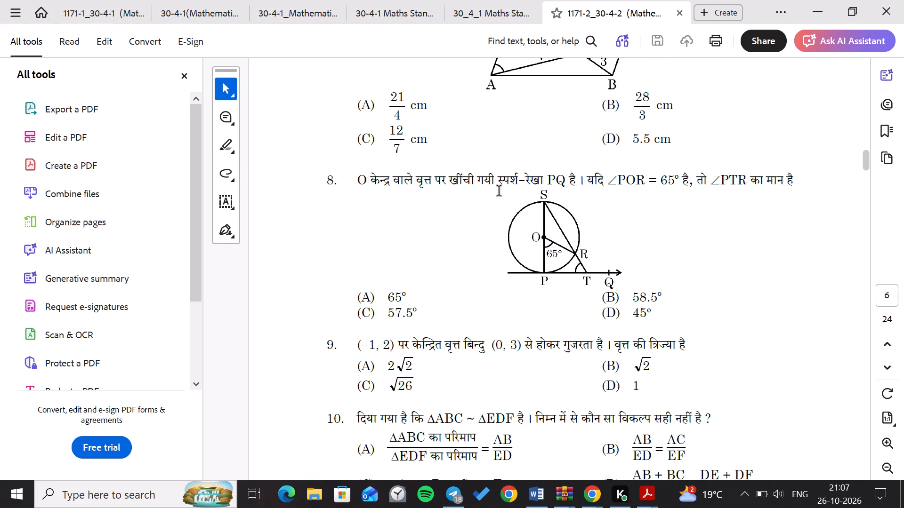
left_click_drag(499, 188, 601, 270)
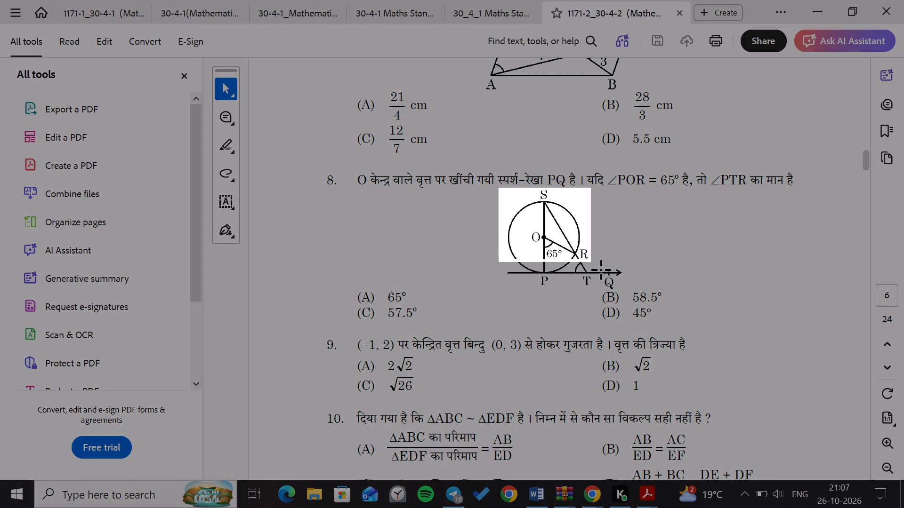
left_click_drag(601, 270, 634, 292)
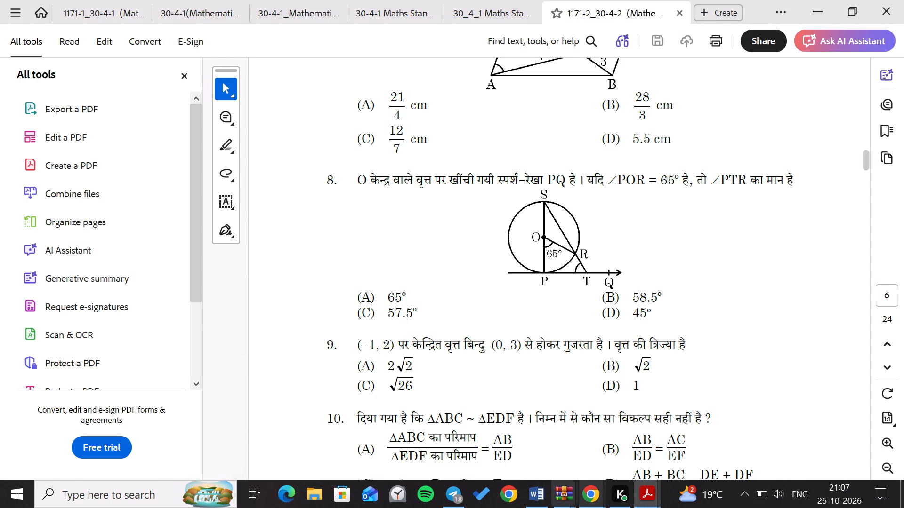
In the Word document, delete the diagram placeholder text under Series 4MNKL Question 8.
left_click(537, 496)
left_click_drag(210, 148, 398, 149)
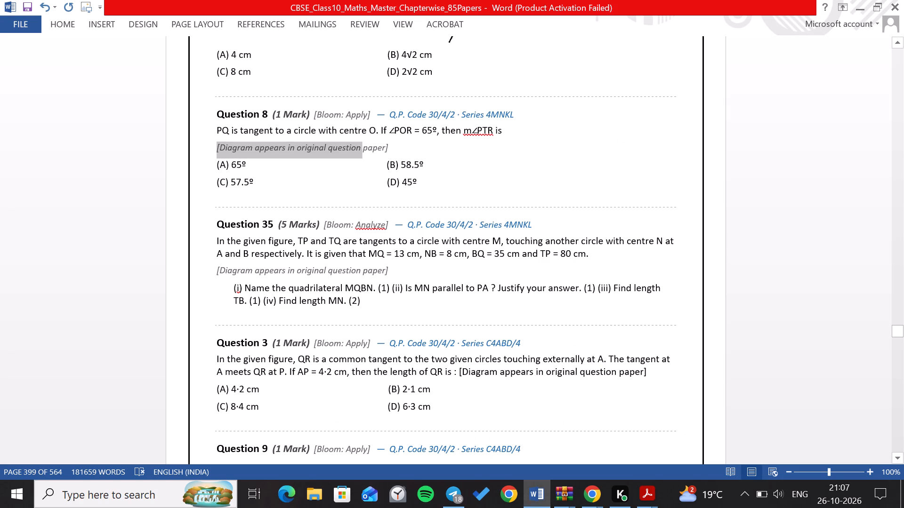
left_click_drag(398, 149, 391, 147)
key("BackSpace")
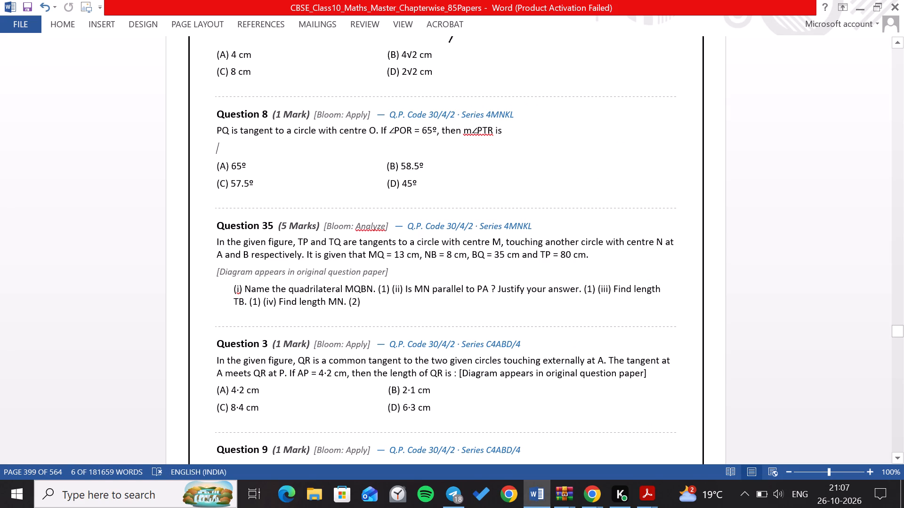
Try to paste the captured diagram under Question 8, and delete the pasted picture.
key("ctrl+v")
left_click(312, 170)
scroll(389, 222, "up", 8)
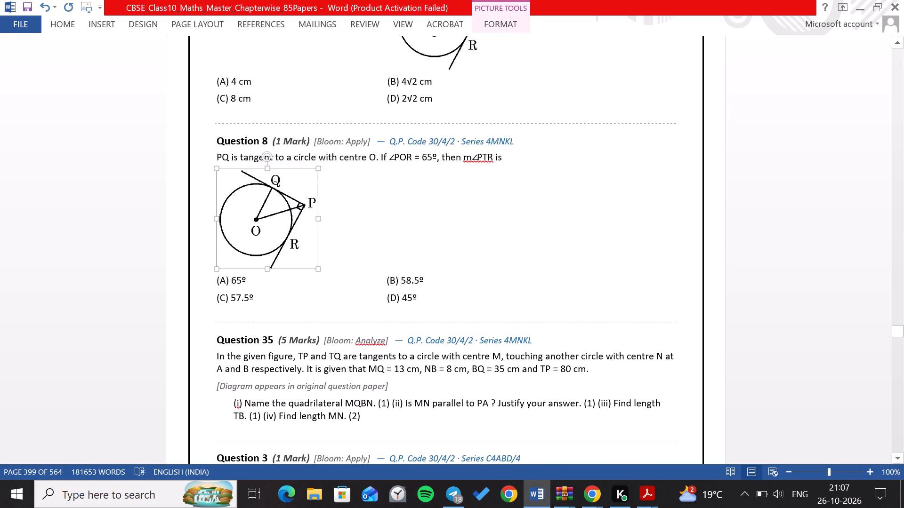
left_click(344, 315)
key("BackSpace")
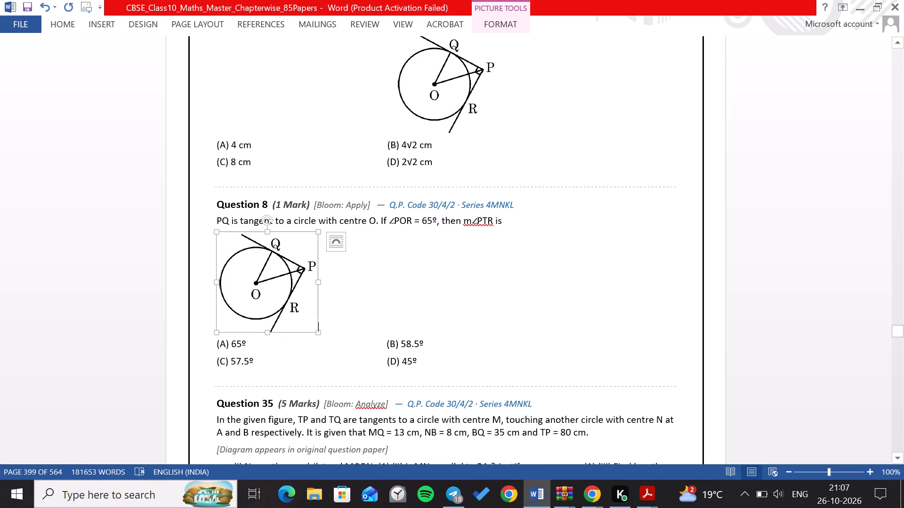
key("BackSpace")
Paste the captured circle diagram with the 65° angle under Question 8 of Series 4MNKL and centre it.
key("ctrl+v")
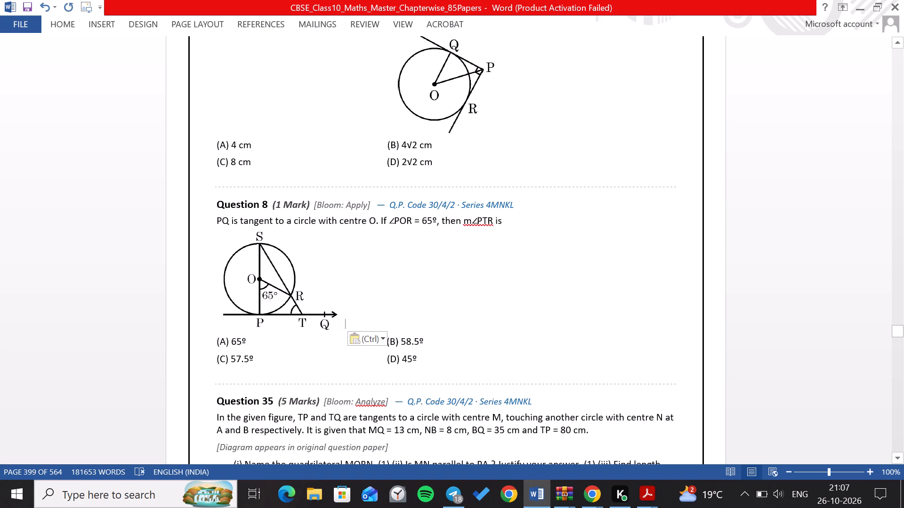
left_click(274, 306)
left_click(60, 21)
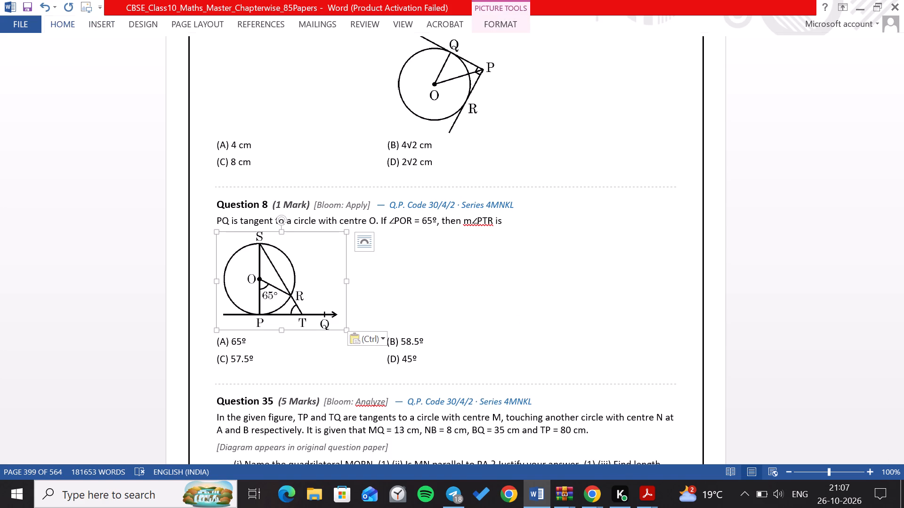
left_click(285, 69)
Switch to the 1171-2_30-4-2 PDF and capture Question 35's diagram of circles M and N with tangents TP and TQ as a selection screenshot.
scroll(305, 119, "down", 20)
scroll(305, 119, "down", 2)
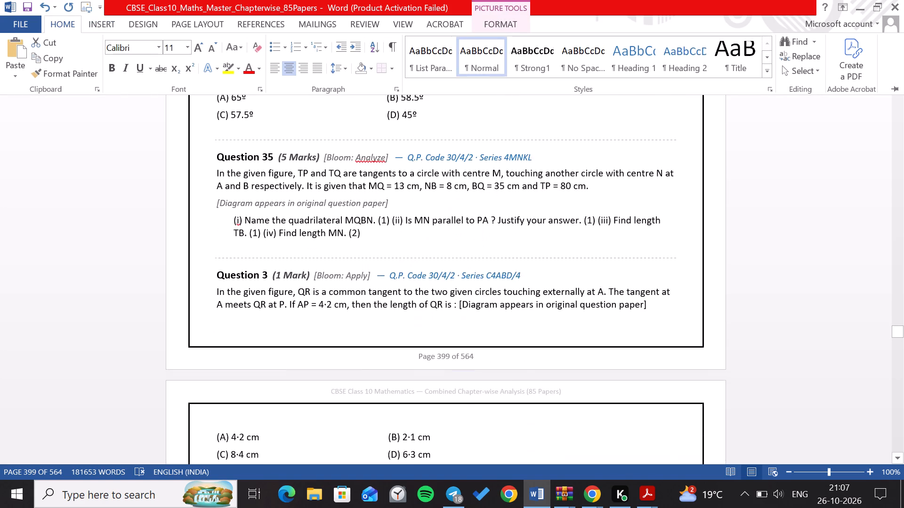
scroll(326, 159, "down", 3)
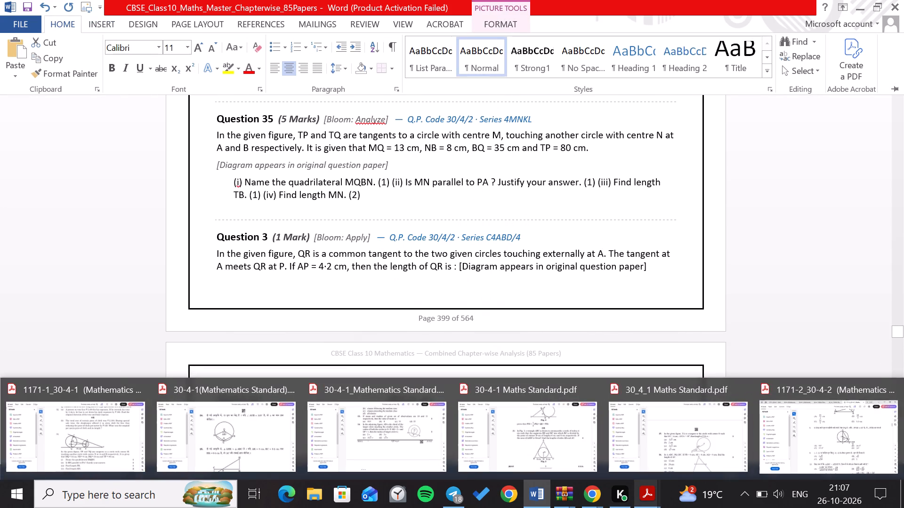
left_click(858, 434)
left_click_drag(868, 155, 872, 330)
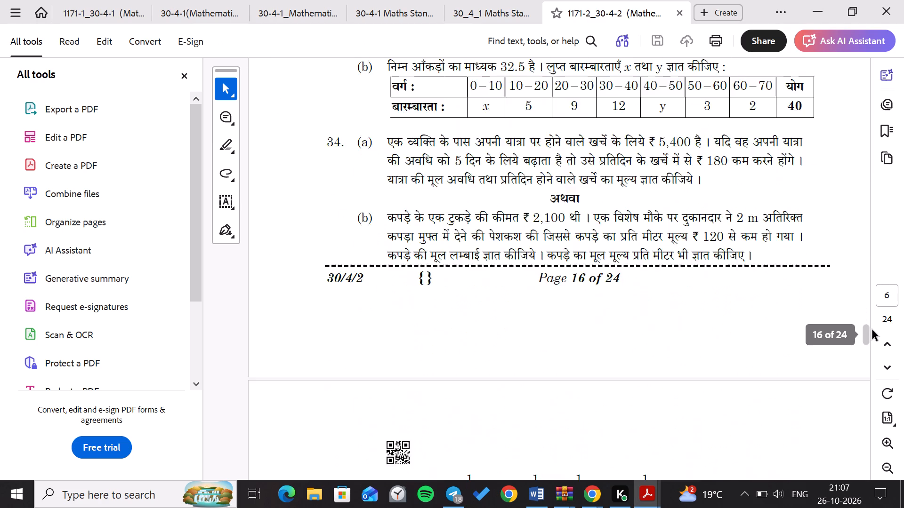
left_click_drag(872, 330, 873, 351)
scroll(428, 337, "down", 10)
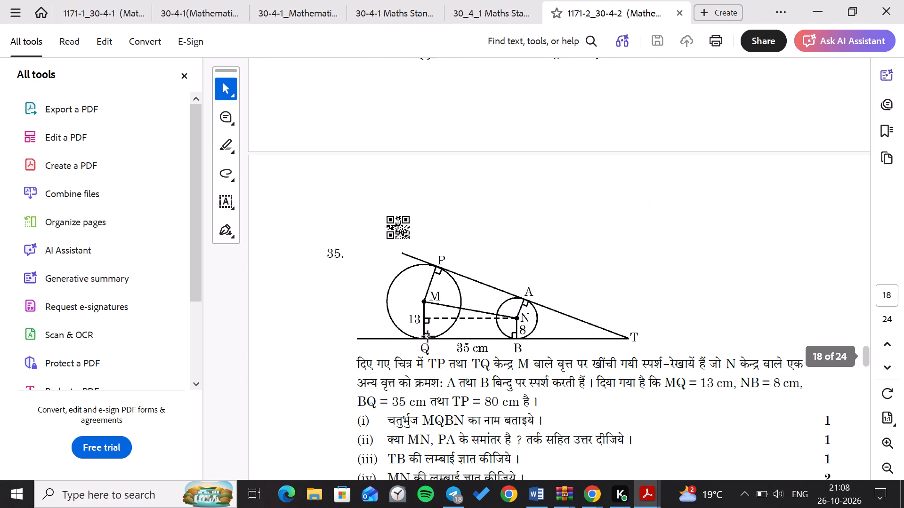
scroll(428, 337, "down", 20)
scroll(428, 337, "down", 19)
scroll(427, 324, "down", 5)
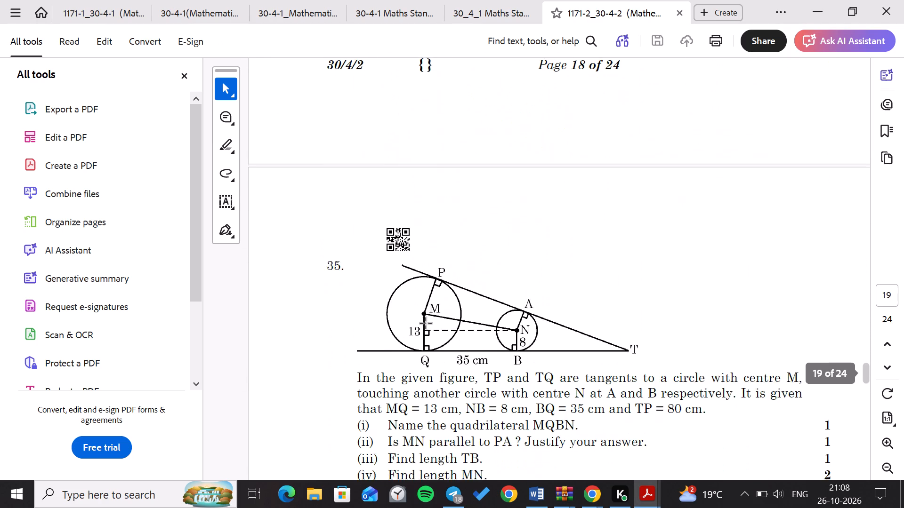
scroll(425, 113, "down", 7)
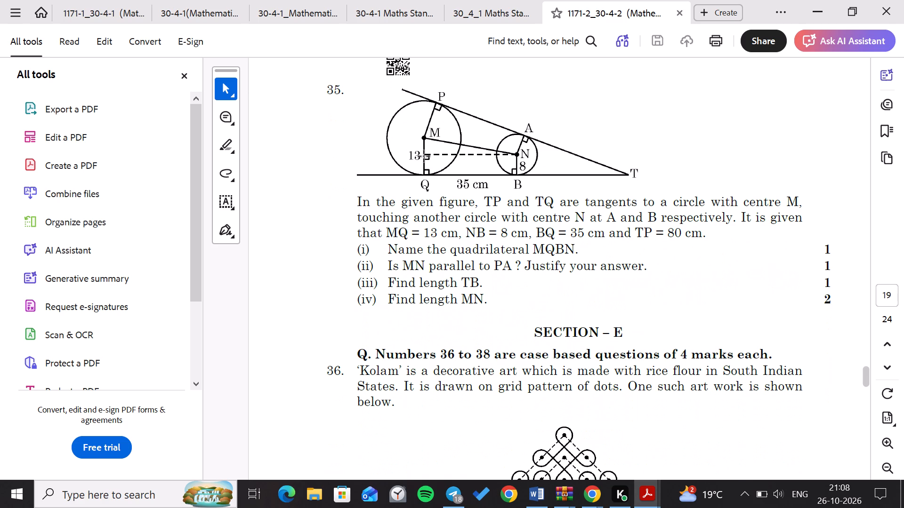
key("shift+super+s")
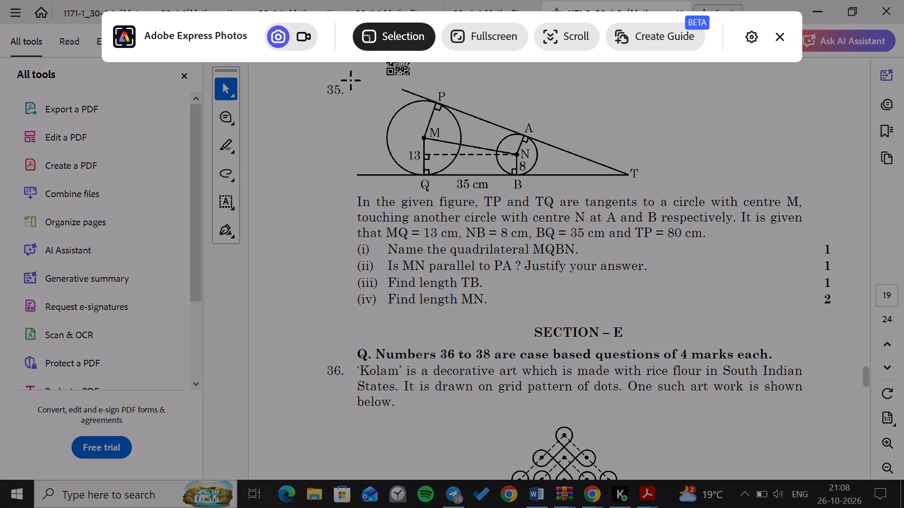
left_click_drag(350, 77, 462, 196)
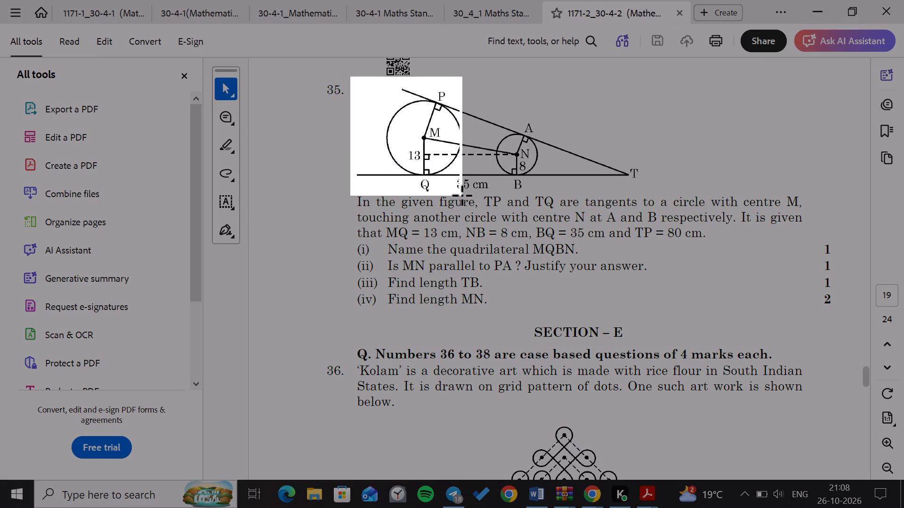
left_click_drag(462, 196, 645, 192)
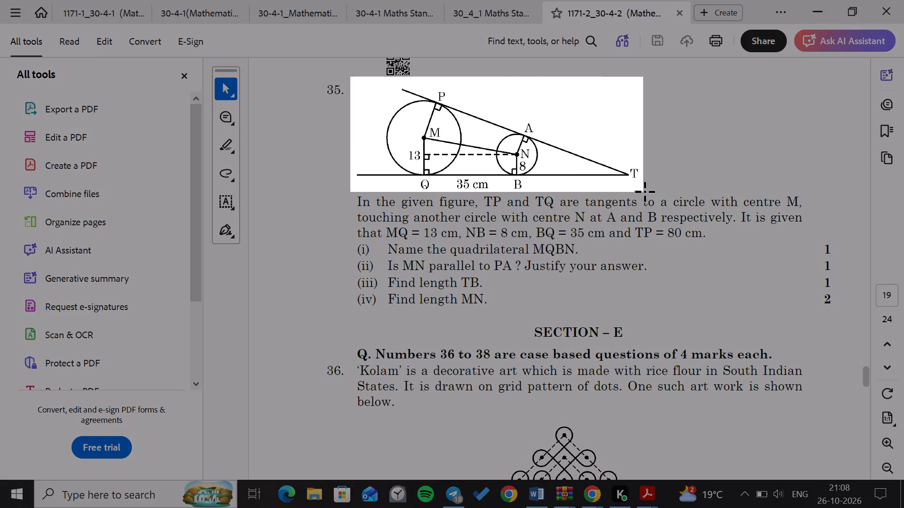
left_click_drag(645, 192, 646, 197)
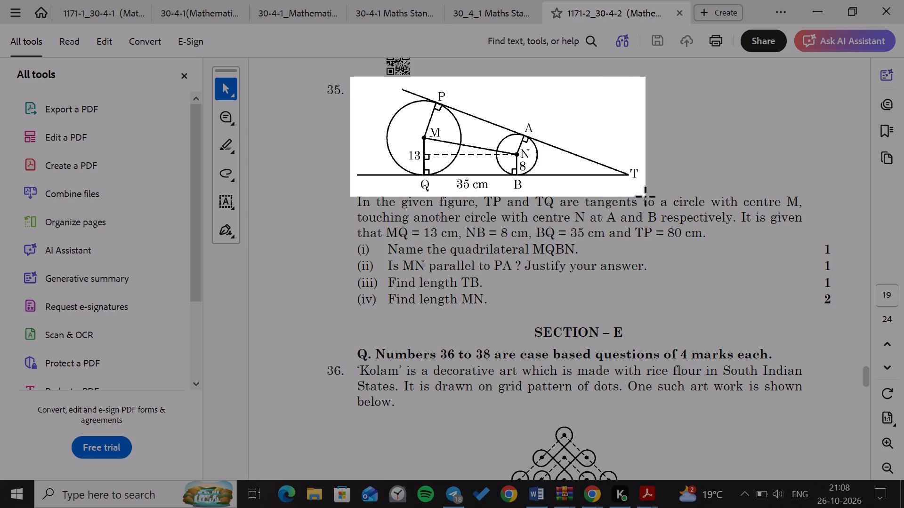
left_click_drag(646, 197, 646, 195)
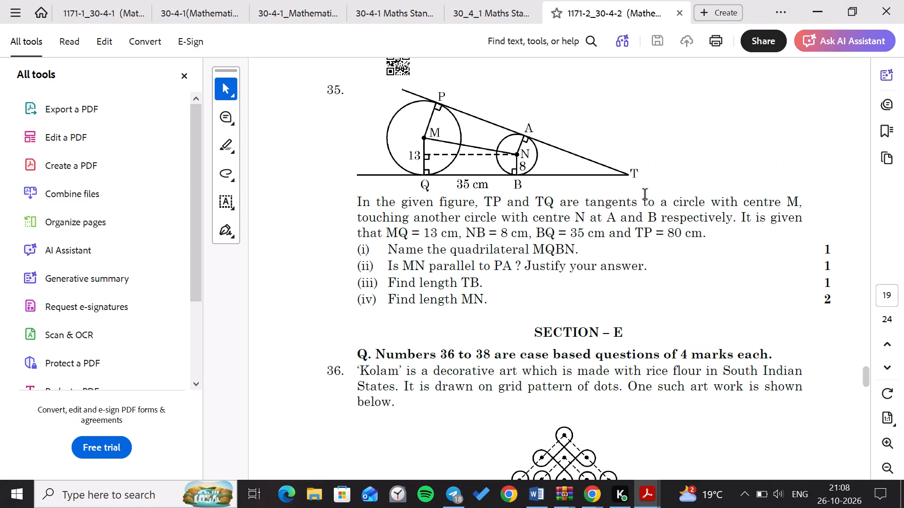
In the Word document, delete the diagram placeholder text under Series 4MNKL Question 35.
left_click(533, 507)
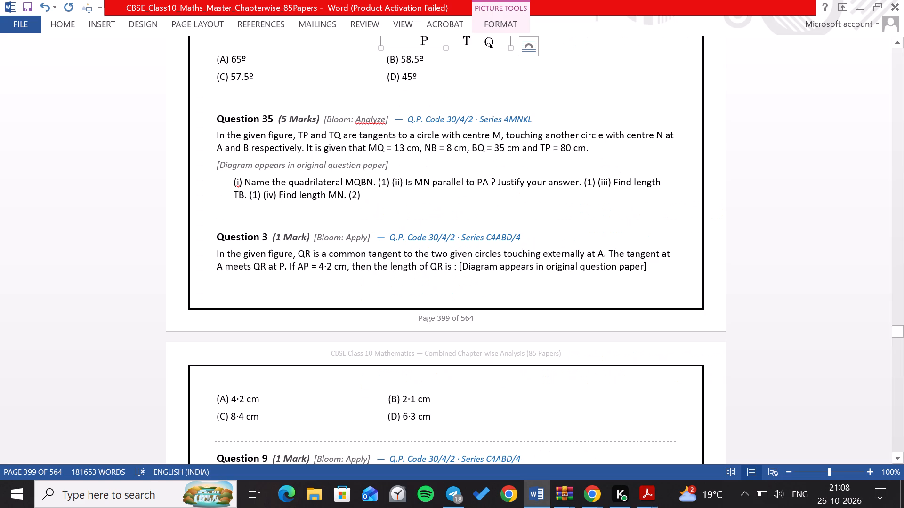
left_click_drag(214, 163, 399, 163)
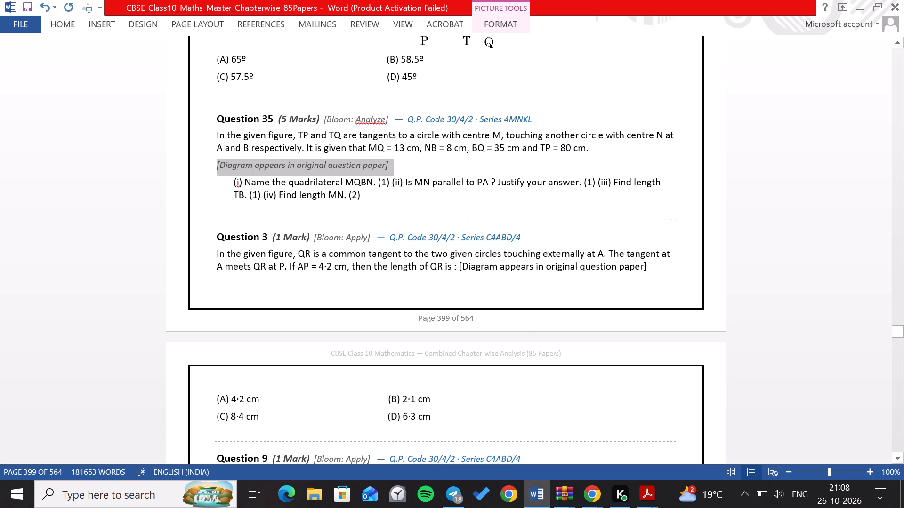
left_click_drag(399, 163, 389, 161)
left_click_drag(389, 161, 389, 163)
left_click_drag(389, 163, 391, 163)
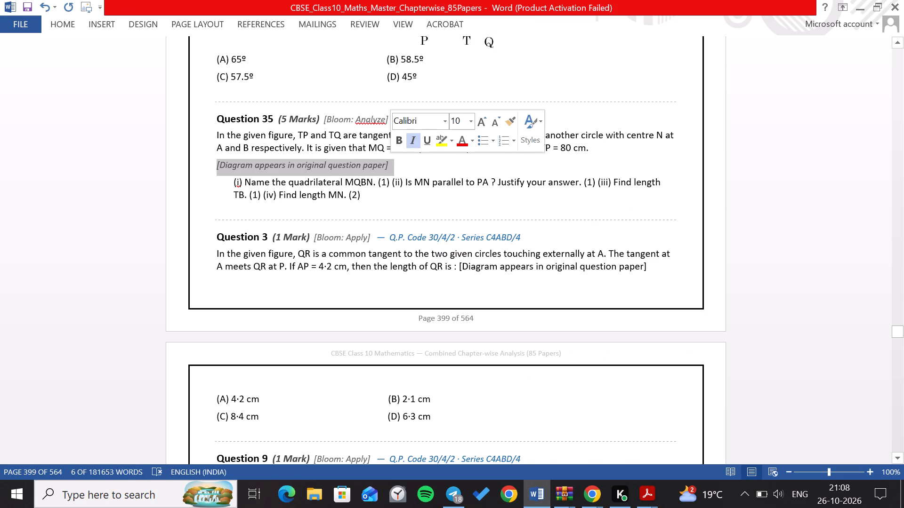
key("BackSpace")
Paste the captured diagram of the two circles on its own line above part (i) of Question 35 and centre it.
key("Return")
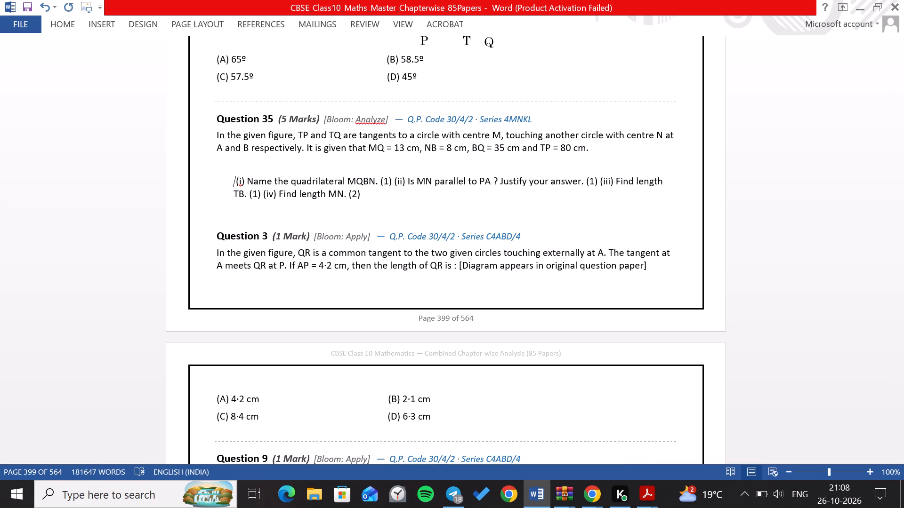
key("Up")
key("ctrl+v")
left_click(314, 223)
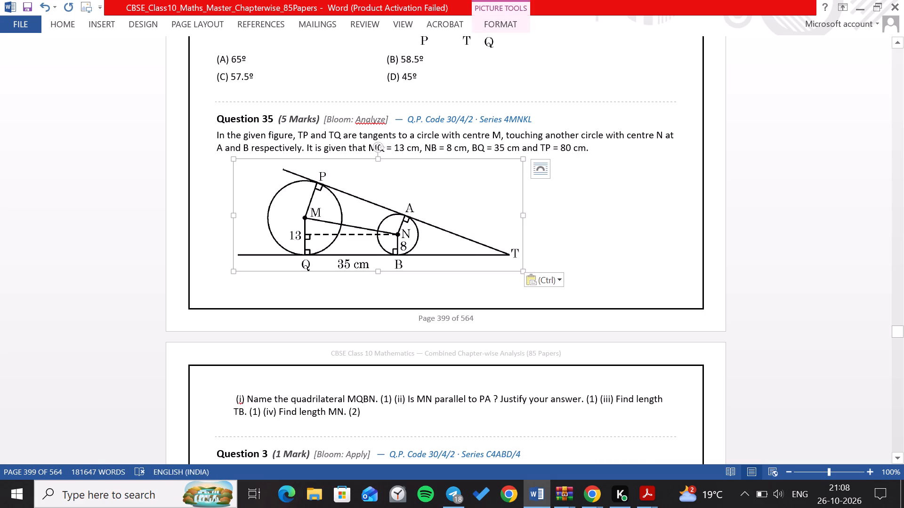
left_click(58, 20)
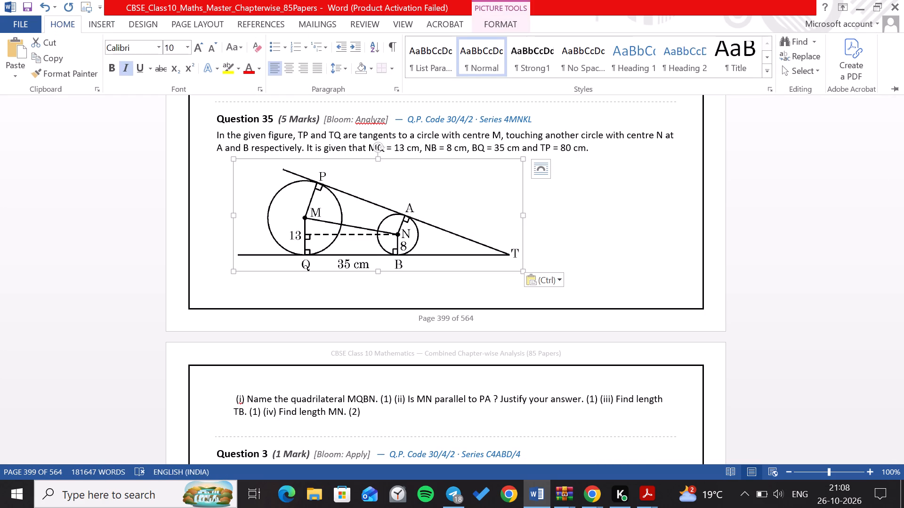
left_click(288, 70)
Scale Question 35's diagram down proportionally to about three quarters of its pasted size.
left_click(600, 272)
left_click_drag(600, 272, 583, 254)
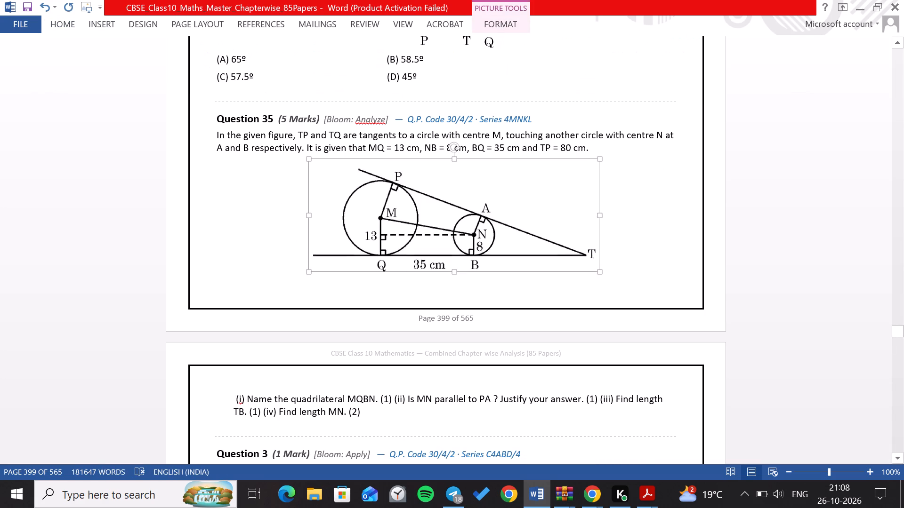
left_click_drag(583, 254, 528, 199)
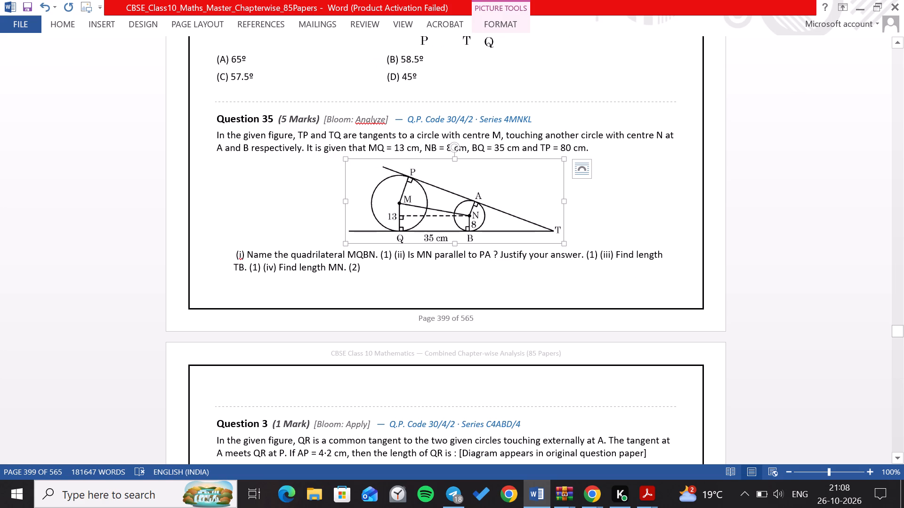
Remove the leading space and the indent before part (i) of Question 35.
left_click(235, 256)
key("BackSpace")
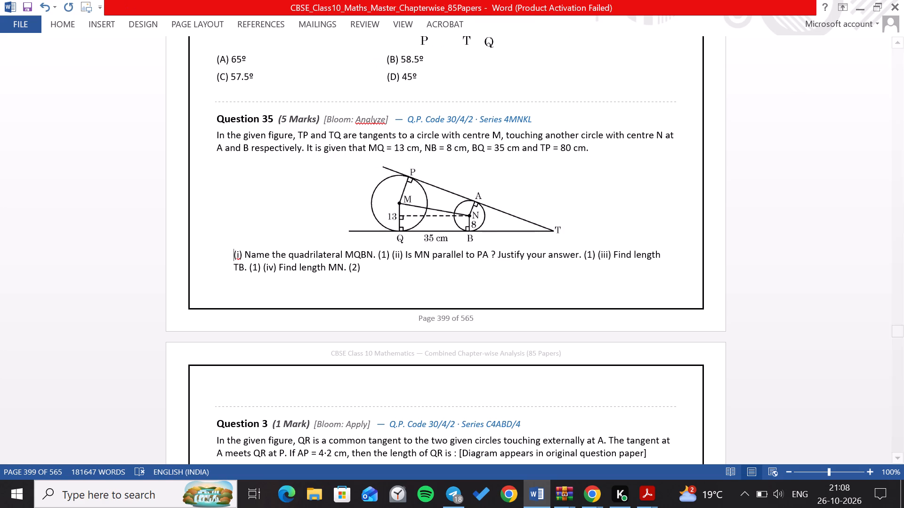
key("BackSpace")
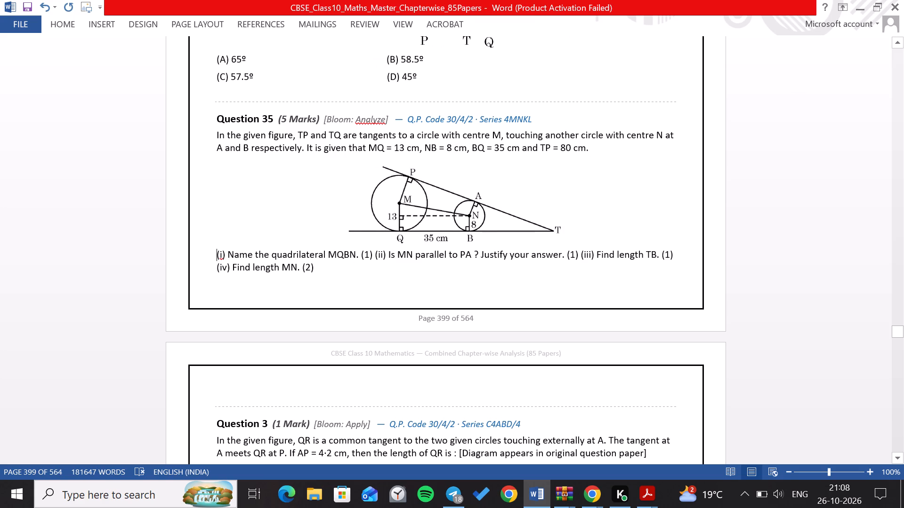
Break Question 35's sub-questions so that parts (ii) and (iii) each start on a new line.
left_click(374, 255)
key("Return")
key("ctrl+z")
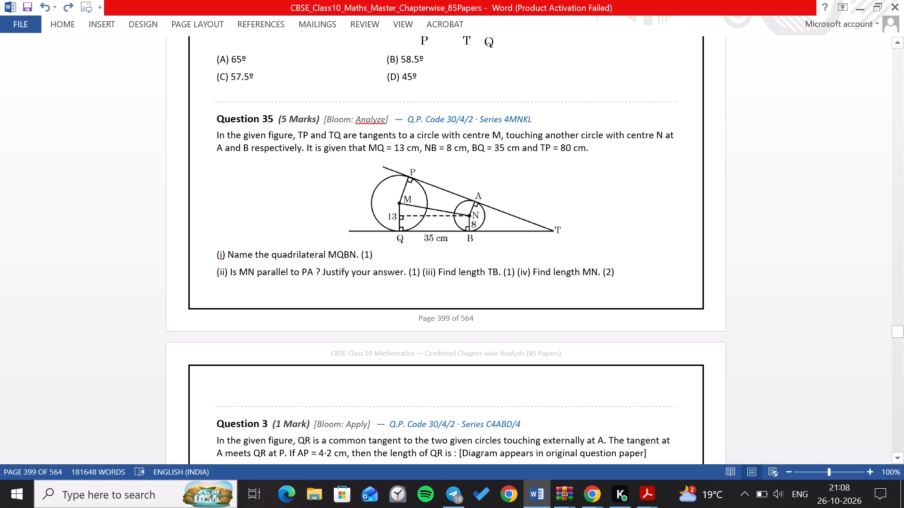
left_click(423, 270)
key("Return")
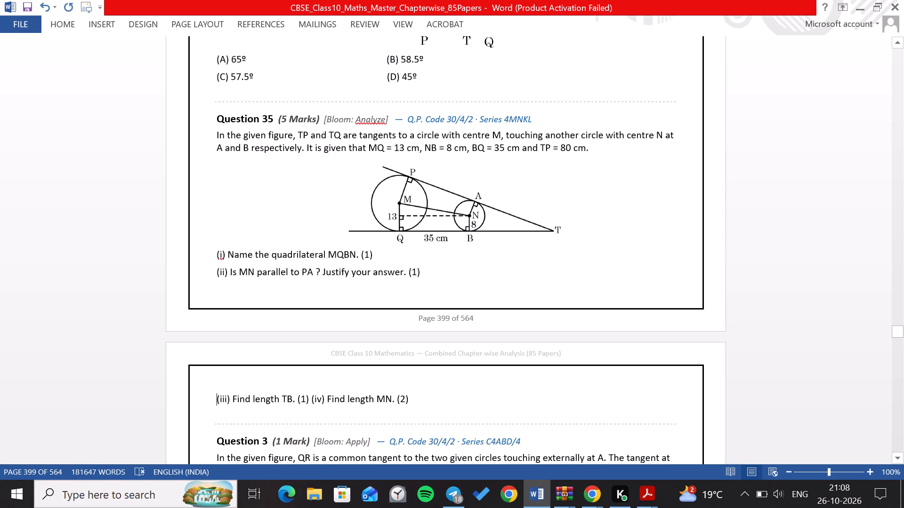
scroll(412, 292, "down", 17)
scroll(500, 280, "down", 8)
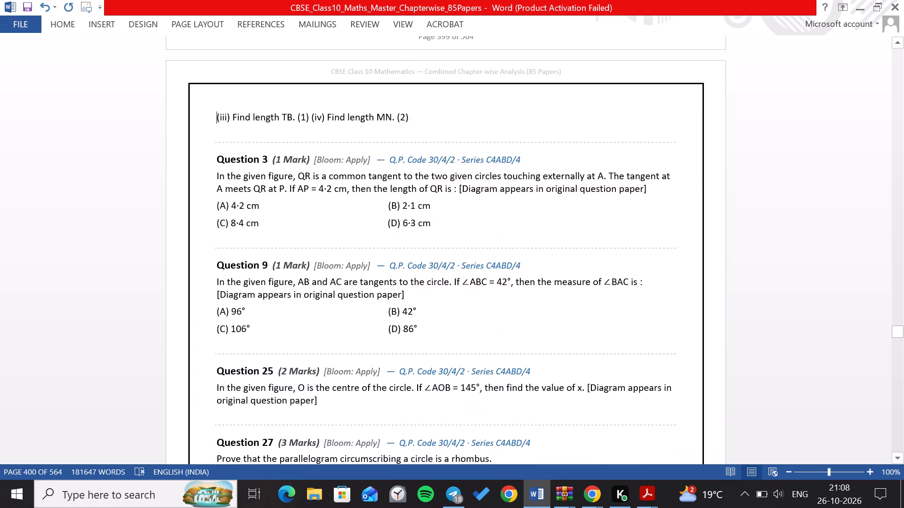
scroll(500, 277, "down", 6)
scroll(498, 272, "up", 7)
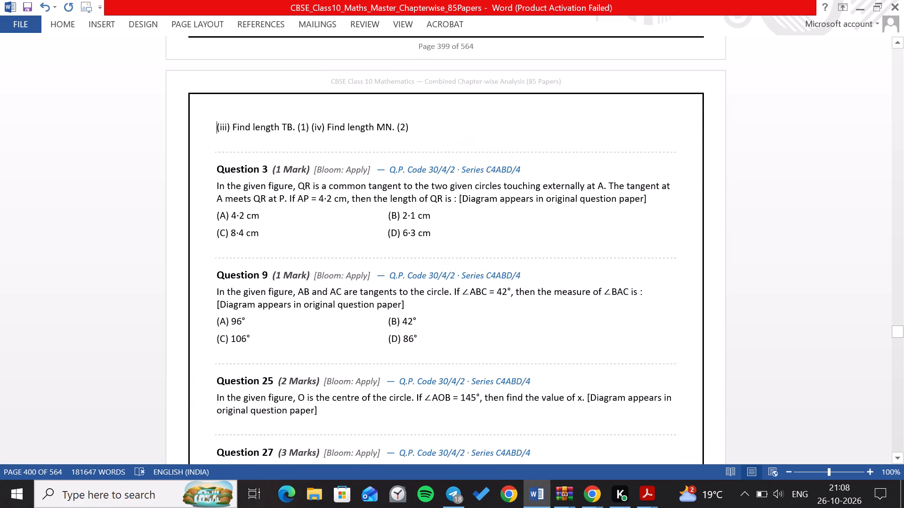